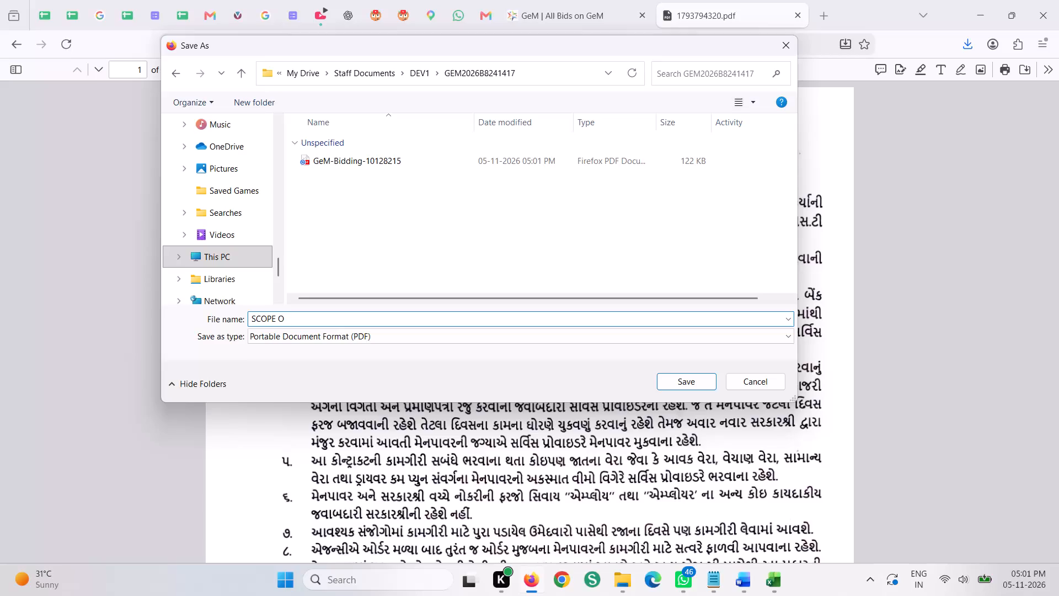
Save the open PDF as "SCOPE OF WORK 01" in the GEM2026B8241417 folder and skim through it.
text(F WORK 01)
key(Return)
scroll(260, 334, down, 15)
scroll(304, 312, up, 1)
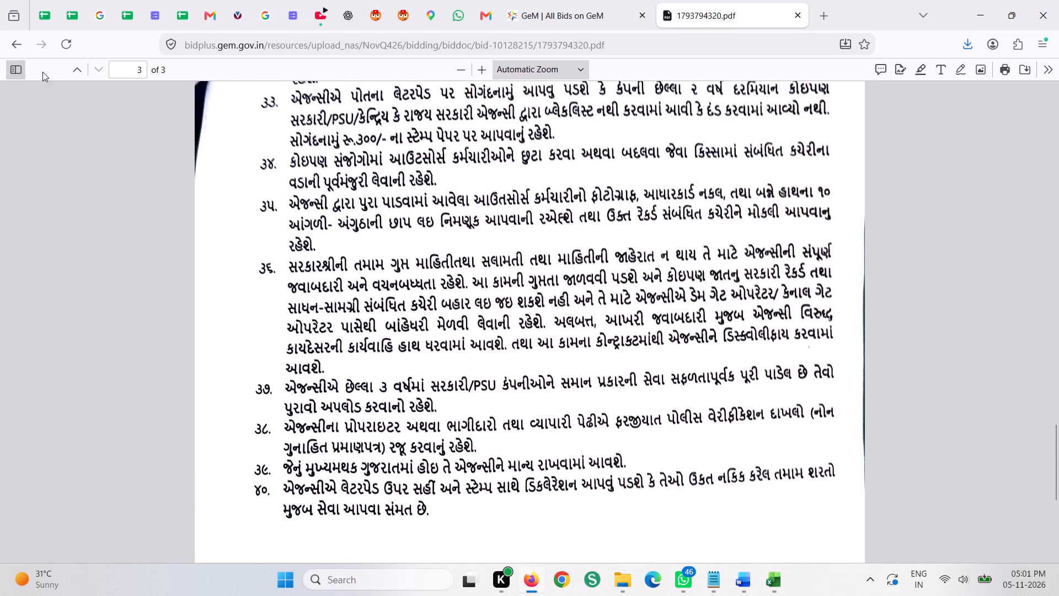
Open the minimum wages undertaking PDF linked in the bid document and save it as "MINIMUM WAGES 02" in the same folder.
click(23, 45)
click(611, 429)
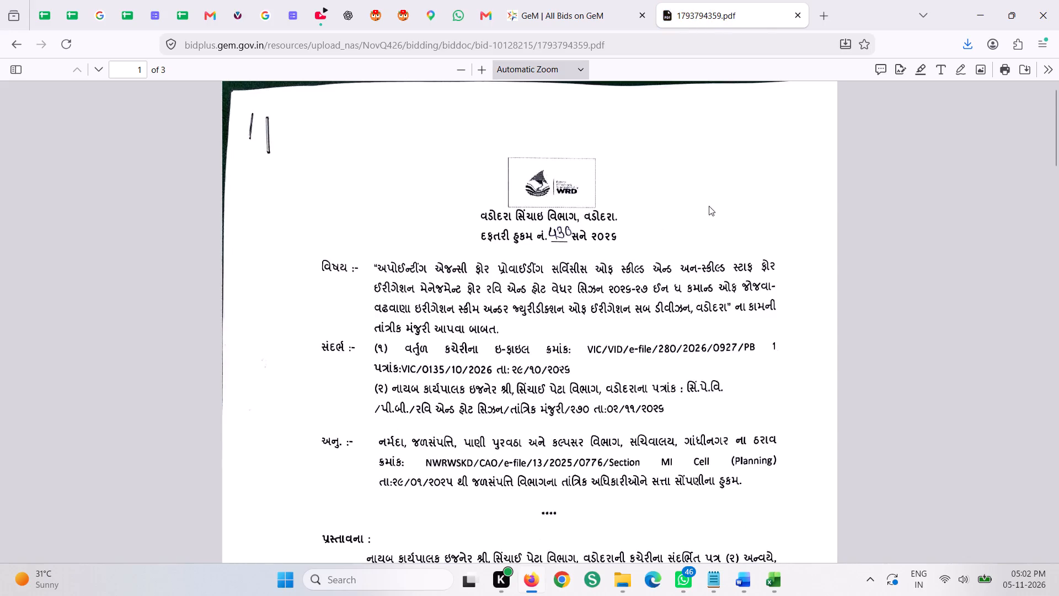
click(1026, 67)
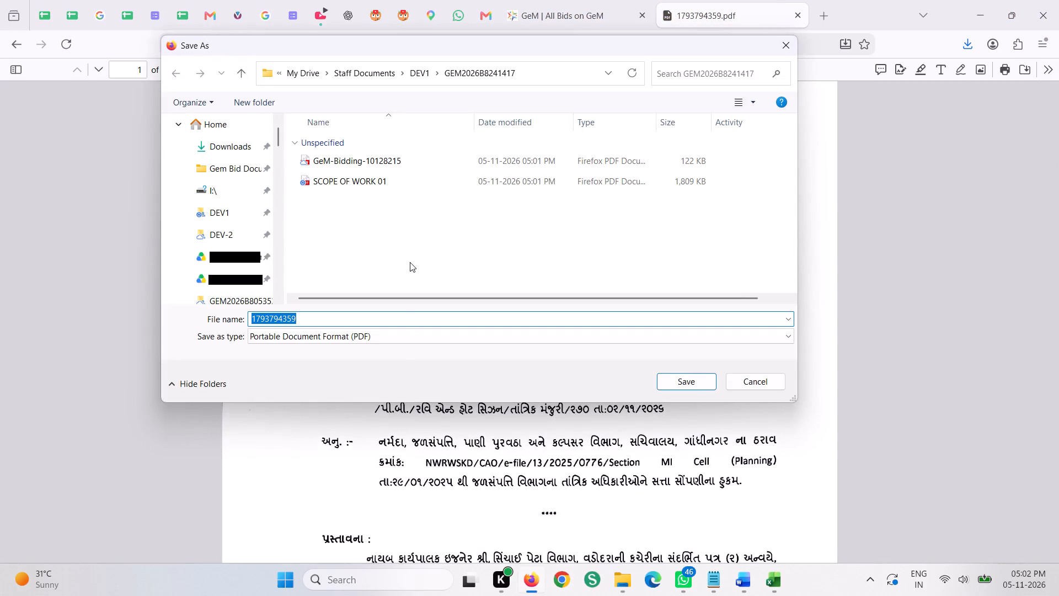
text(MINIMUM WAGES 02)
key(Return)
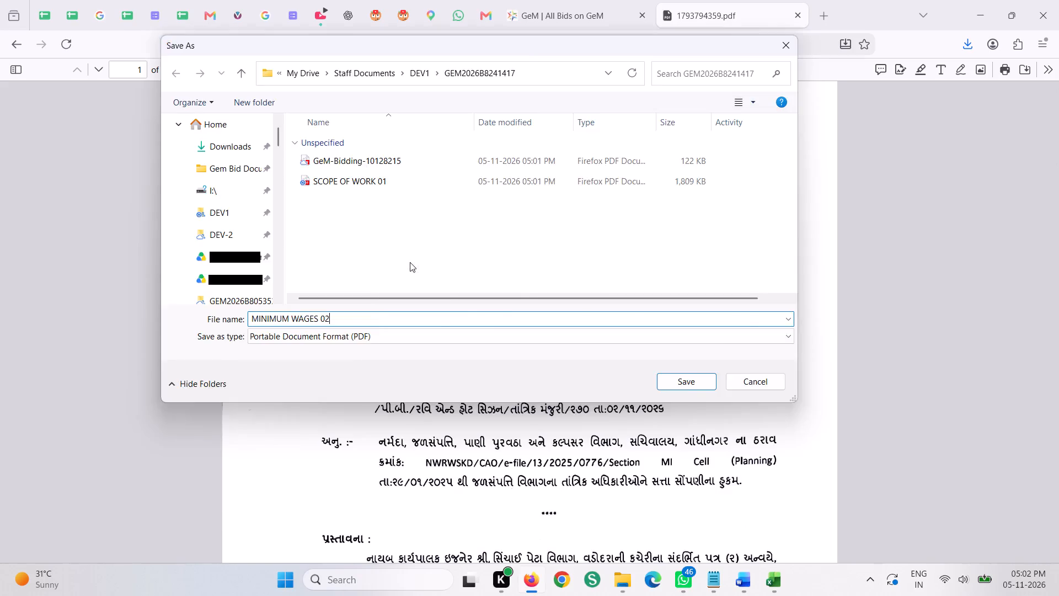
scroll(363, 207, down, 20)
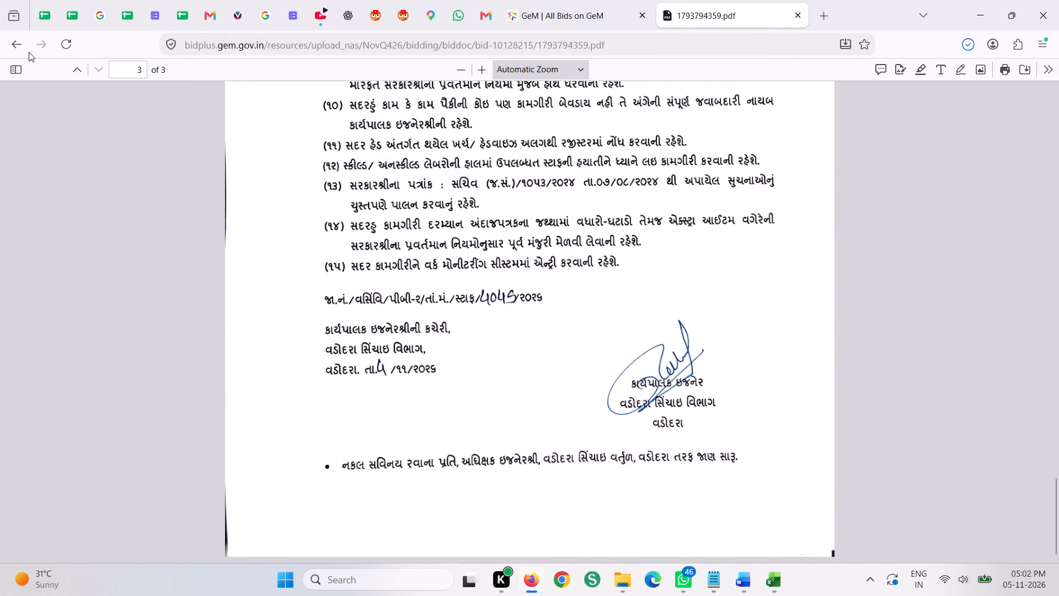
Copy the city from the bid's consignee address and replace the old list text after "1.SHOPACT –" in REQUIRED DOCUMENTS with "Vadodara,GJ".
click(24, 47)
scroll(653, 331, down, 3)
scroll(591, 323, down, 1)
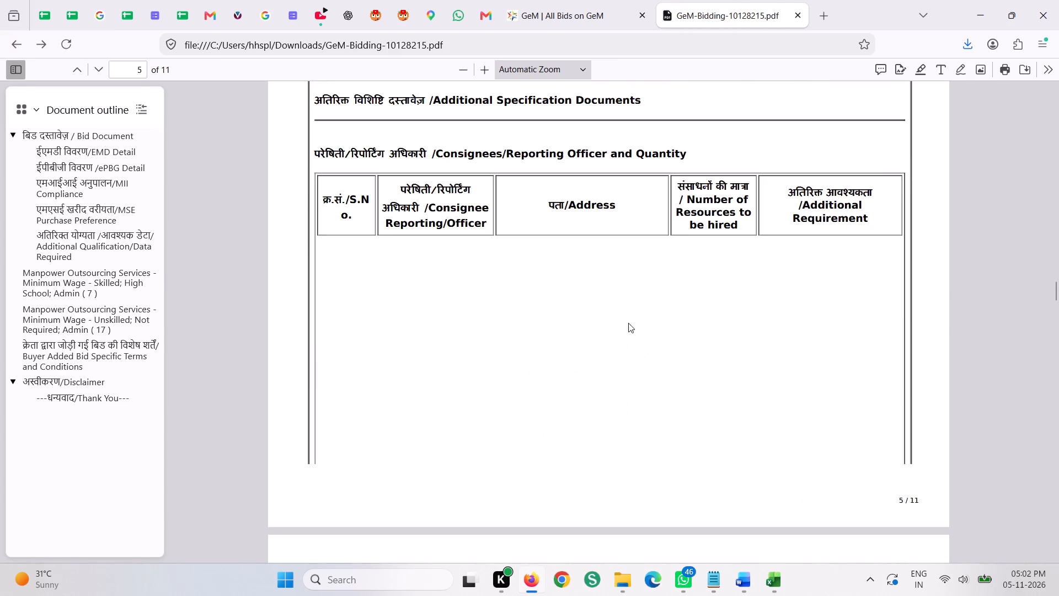
scroll(574, 336, down, 3)
scroll(607, 273, up, 1)
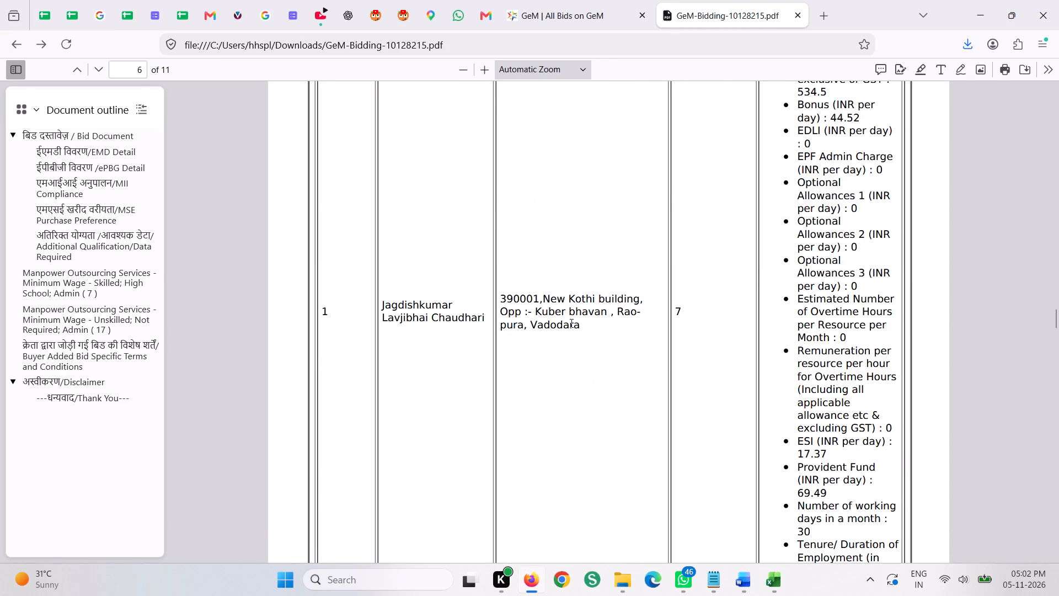
double_click(570, 323)
key(ctrl+c)
key(ctrl+c)
click(743, 579)
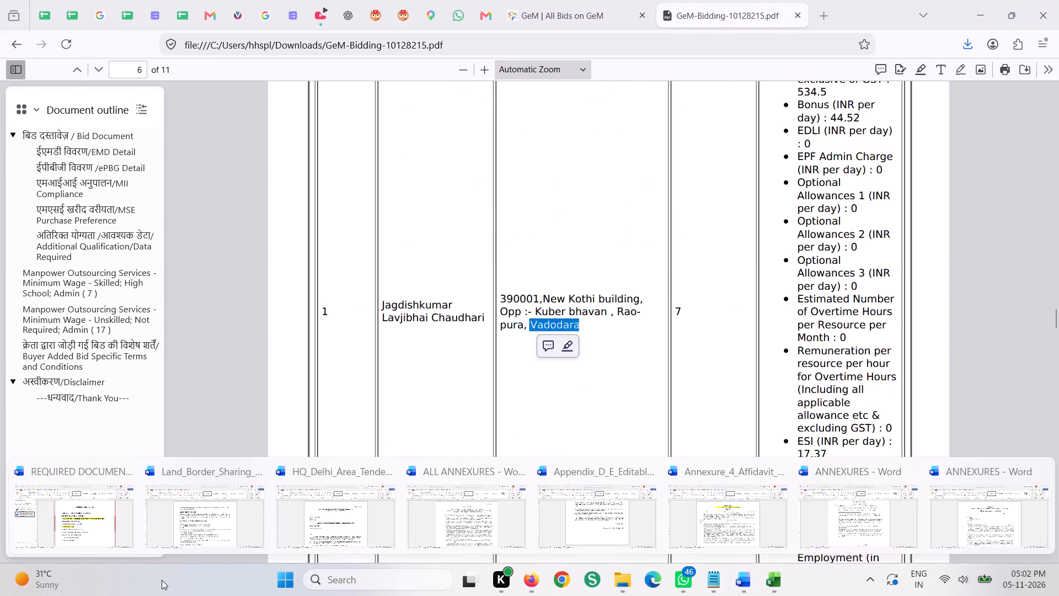
click(103, 533)
scroll(536, 405, up, 2)
drag(498, 282, 700, 530)
key(ctrl+v)
text(,GJ)
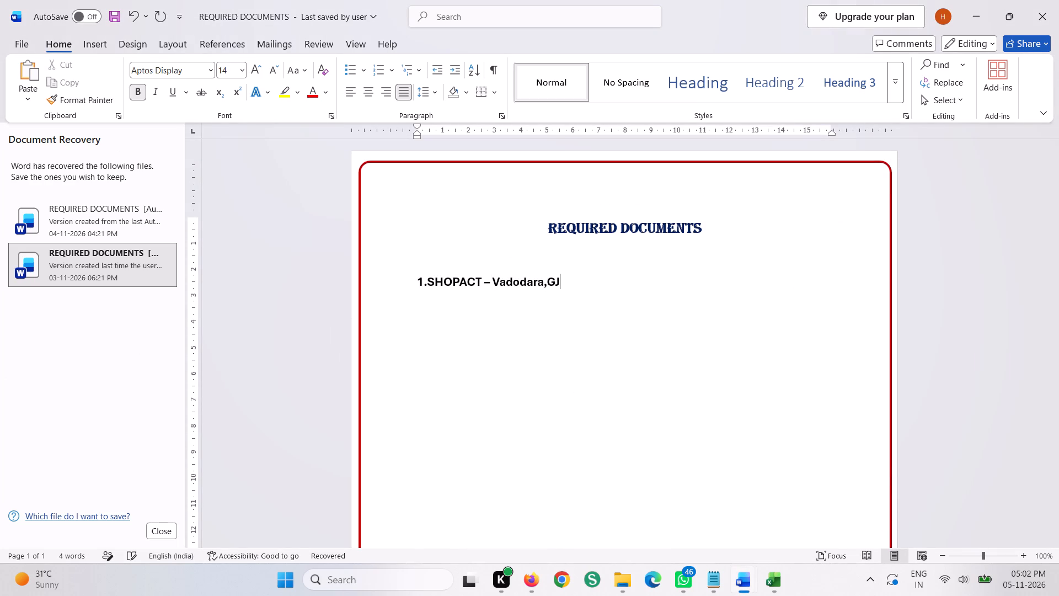
Add item 2 as "Turnover-70 LAKH FOR 3 YEARS", copying the word Turnover from the bid details.
key(Return)
text(2.)
key(alt+Tab)
scroll(655, 343, up, 15)
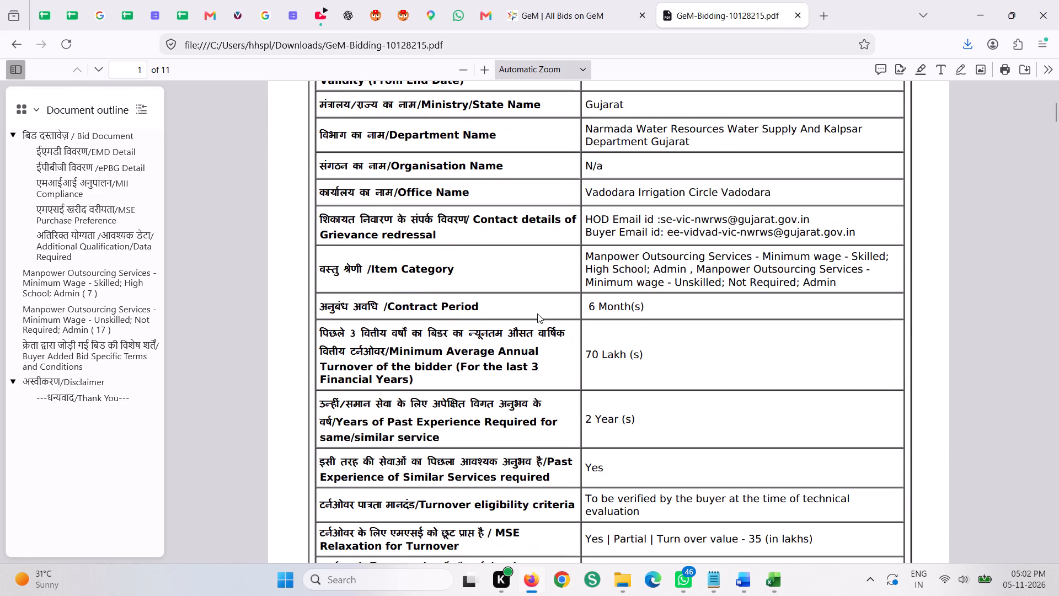
double_click(352, 377)
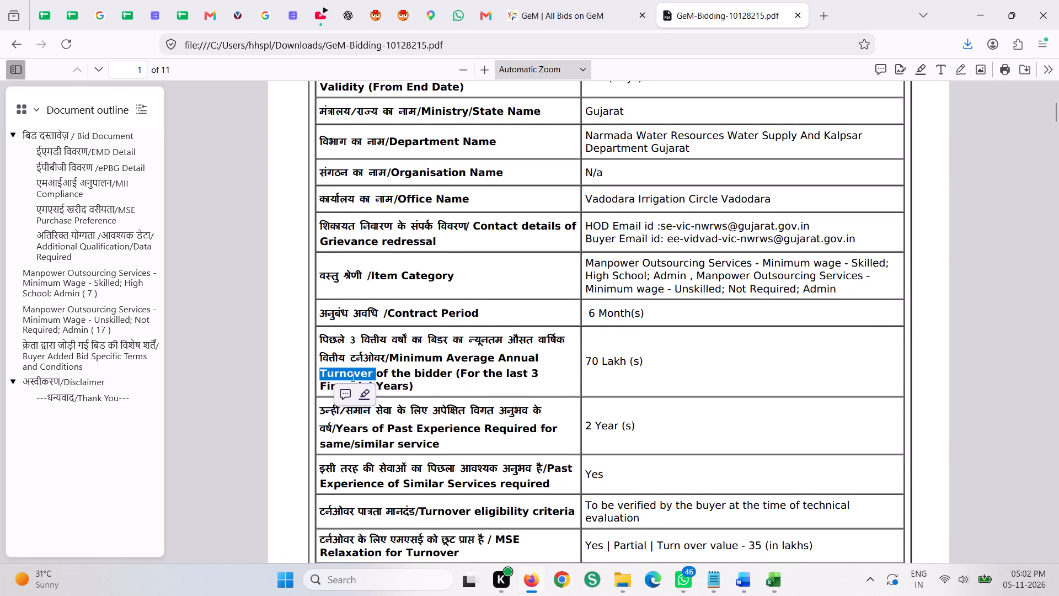
key(ctrl+c)
key(ctrl+c)
key(alt+Tab)
key(ctrl+v)
text(-70 LAKH FOR 3 YERS)
key(space)
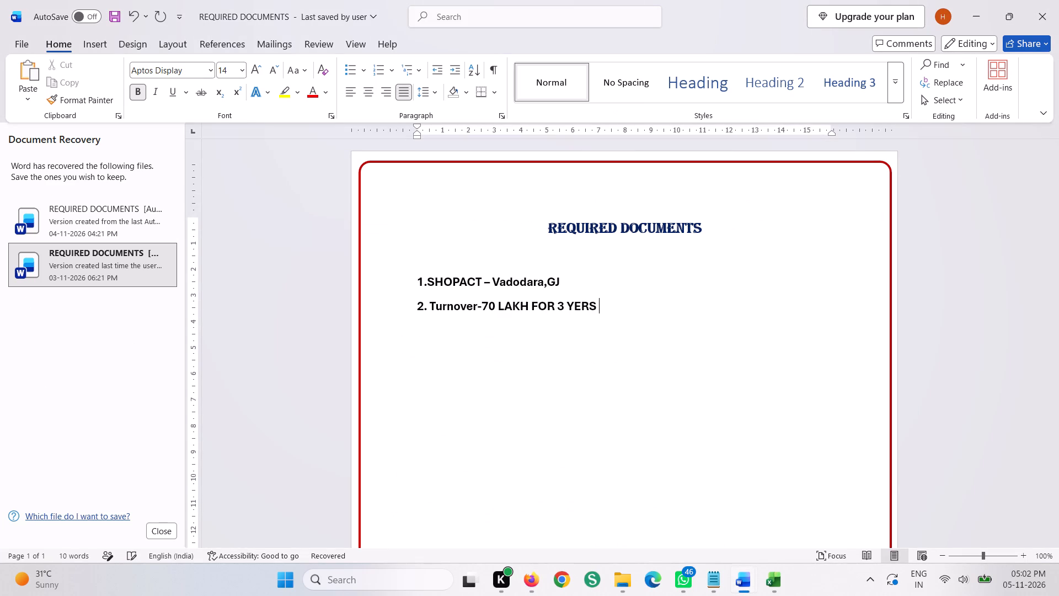
key(BackSpace)
key(BackSpace)
key(BackSpace)
text(ARS)
key(space)
Add item 3 with the label "MSE Relaxation for Turnover" copied from the bid document, joined onto a single line.
key(Return)
text(3.)
key(alt+Tab)
scroll(582, 310, down, 1)
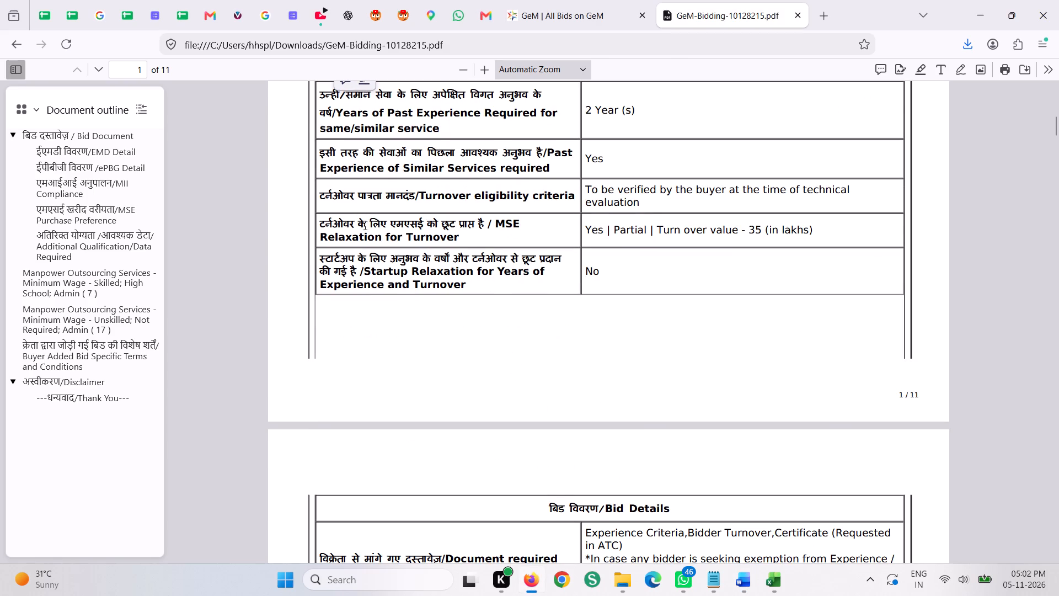
click(499, 225)
drag(499, 225, 456, 241)
key(ctrl+c)
key(ctrl+c)
key(alt+Tab)
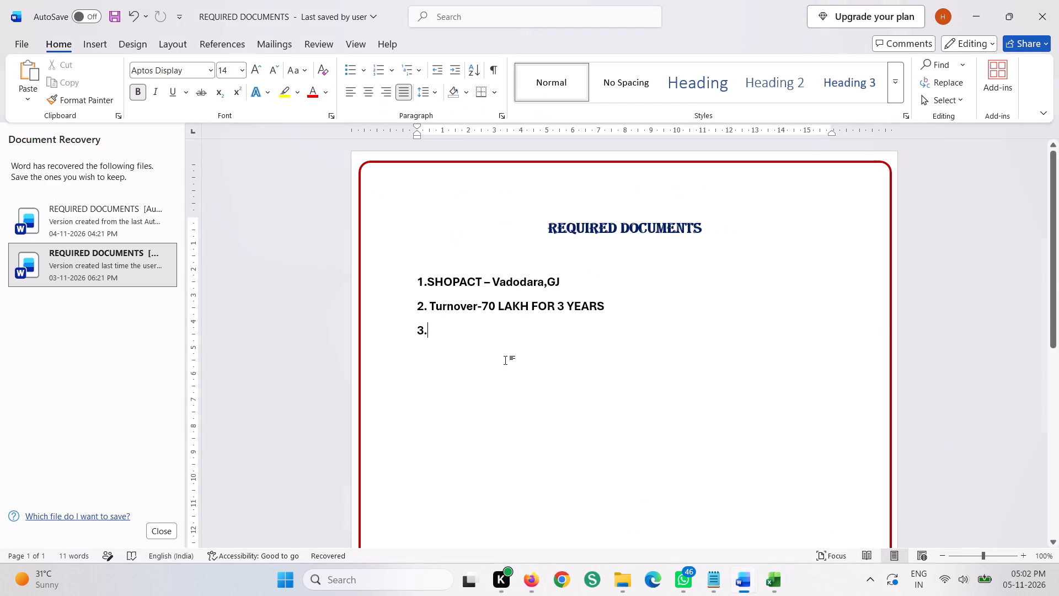
key(ctrl+v)
click(413, 356)
key(BackSpace)
key(space)
Copy the MSE turnover relaxation value and append it to item 3 after a hyphen: "Yes | Partial | Turn over value - 35 (in lakhs)".
key(alt+Tab)
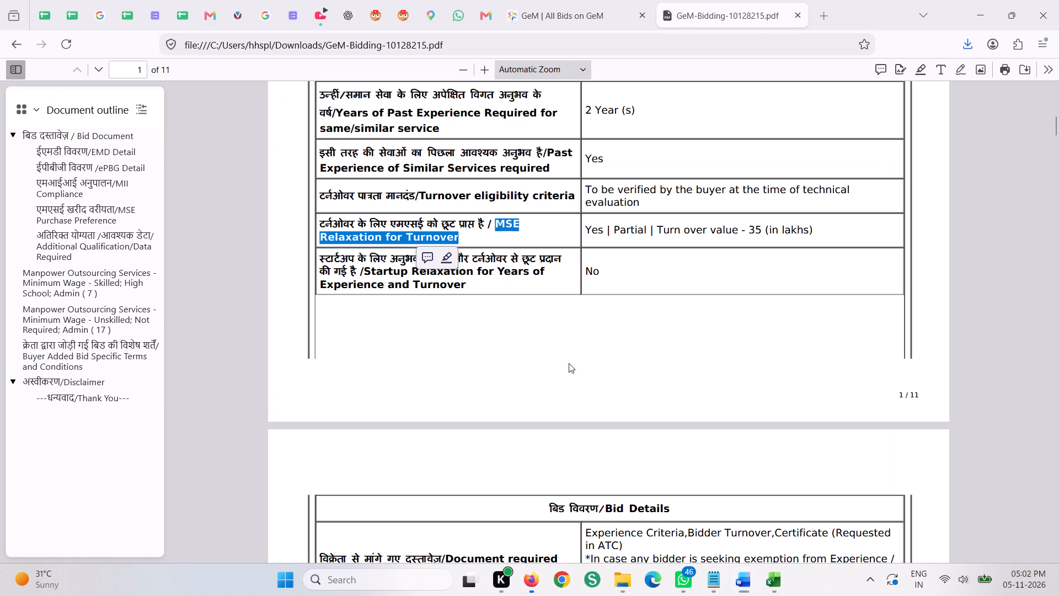
triple_click(607, 234)
key(ctrl+c)
key(ctrl+c)
key(alt+Tab)
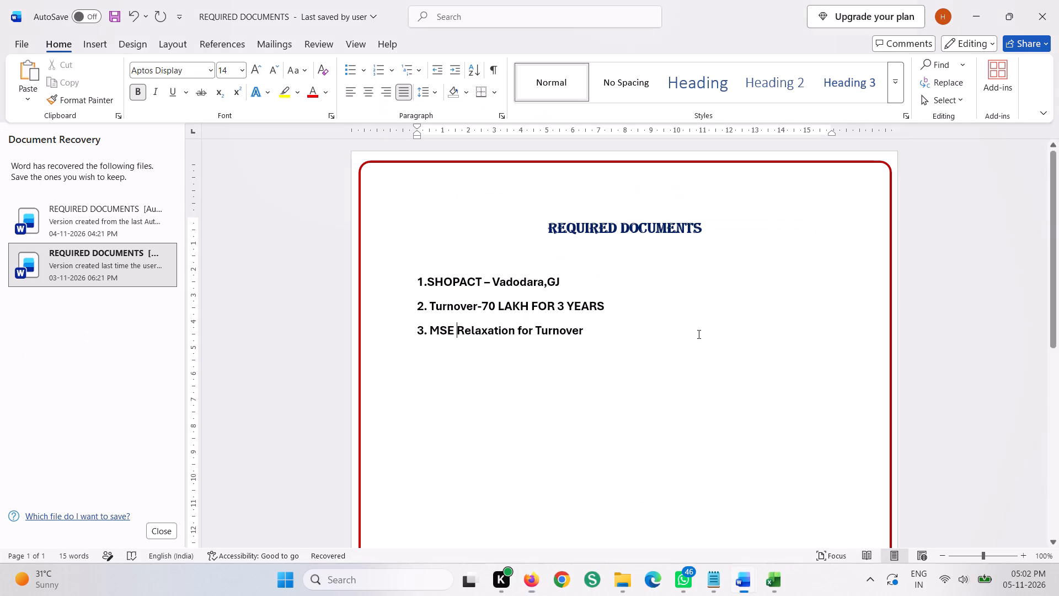
key(minus)
key(BackSpace)
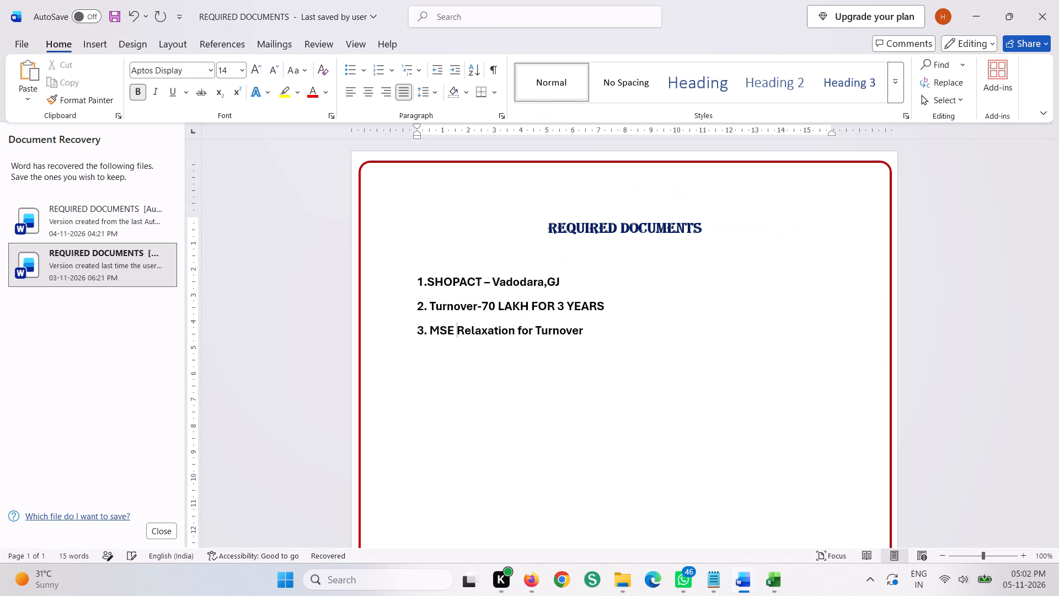
key(End)
key(minus)
key(ctrl+v)
Add item 4 with the label "Startup Relaxation for Years of Experience and Turnover" copied from the bid document, on a single line.
key(Return)
text(4.)
key(alt+Tab)
click(373, 269)
drag(373, 269, 388, 277)
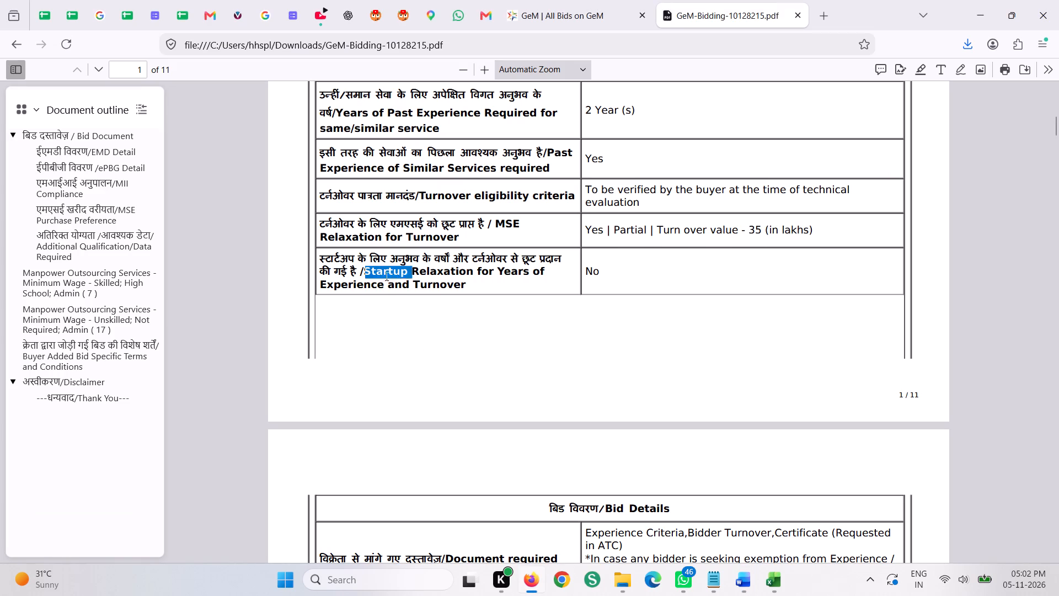
drag(388, 277, 437, 292)
key(ctrl+c)
key(ctrl+c)
key(alt+Tab)
key(ctrl+v)
click(364, 193)
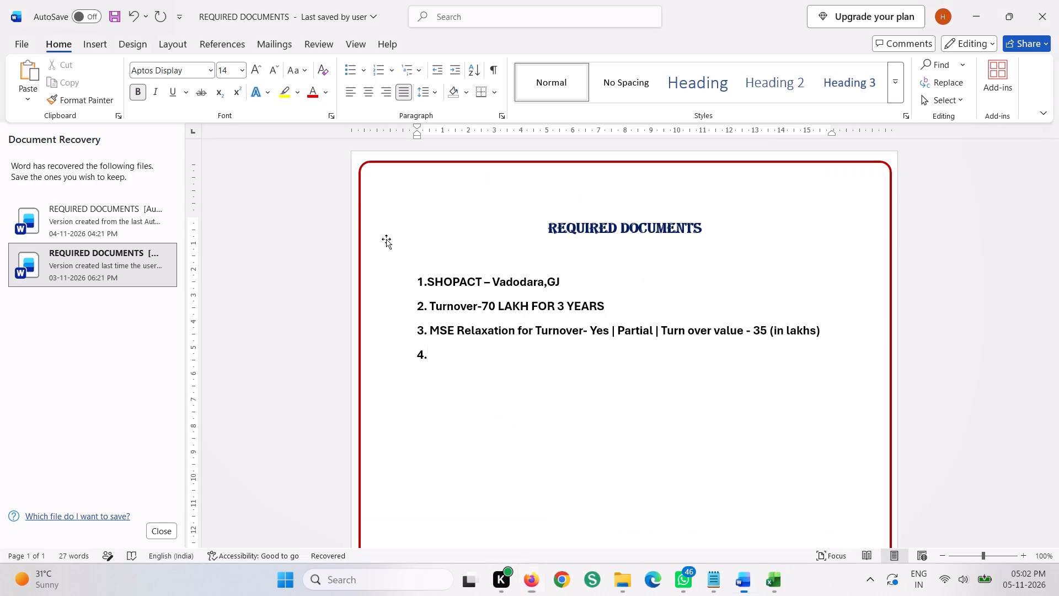
key(ctrl+v)
click(410, 374)
key(BackSpace)
key(space)
Check the startup relaxation value in the bid document and append "- NO" to item 4.
key(alt+Tab)
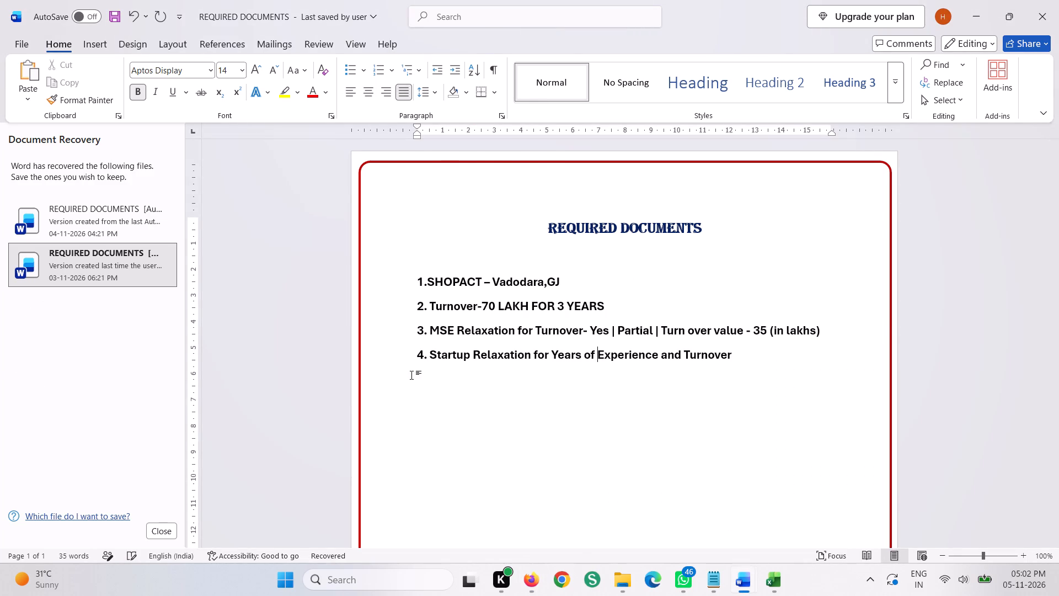
key(alt+Tab)
click(751, 357)
text(- NO)
key(space)
Add item 5 with the label "Type of Bid" copied from the bid details, followed by a hyphen.
key(Return)
text(5.)
key(alt+Tab)
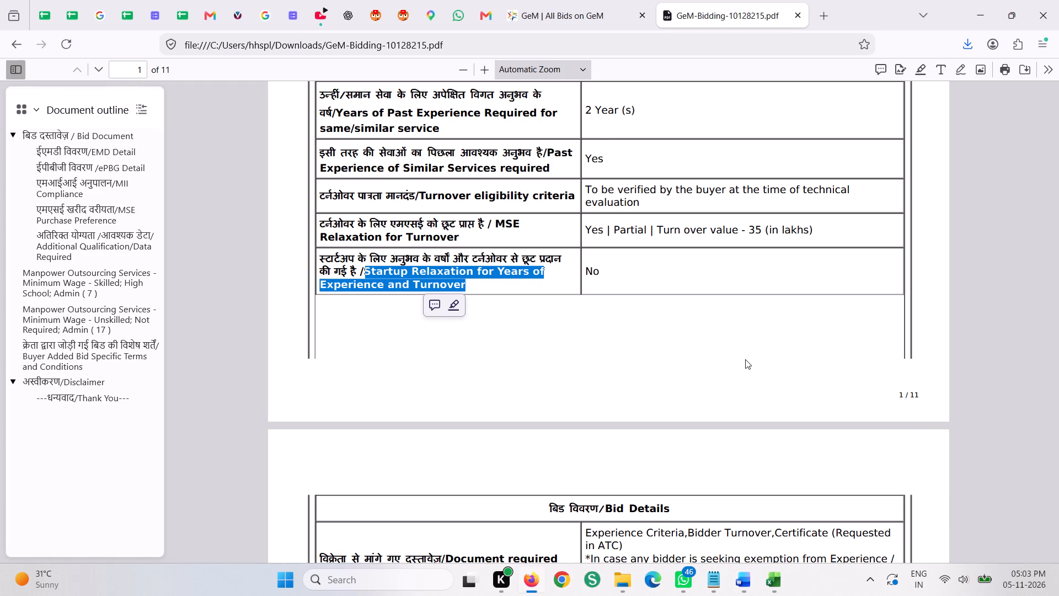
scroll(744, 384, down, 1)
scroll(584, 373, down, 1)
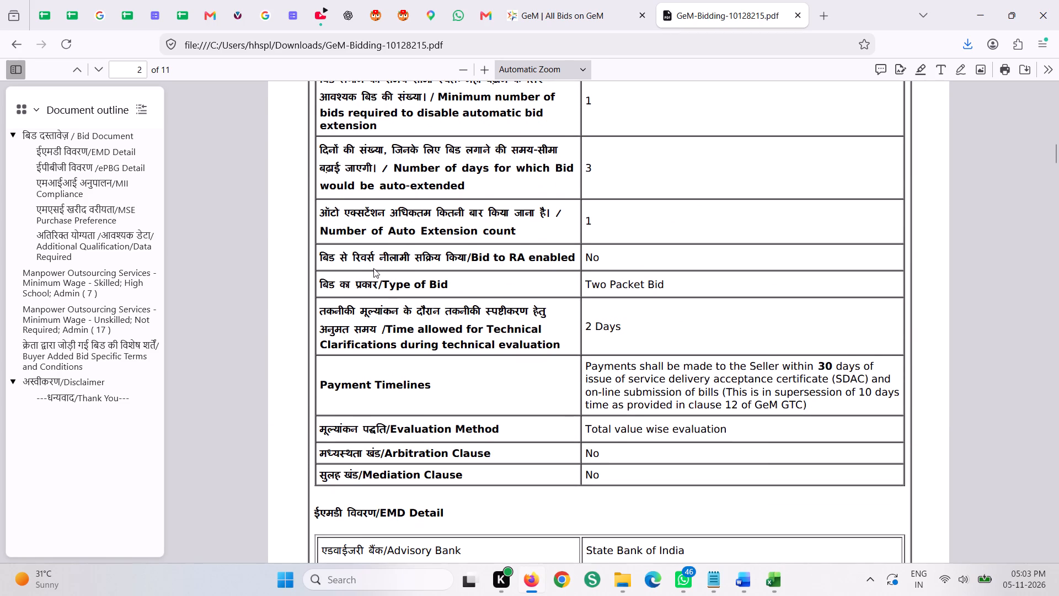
click(387, 280)
drag(387, 280, 448, 285)
key(ctrl+c)
key(ctrl+c)
key(ctrl+c)
key(ctrl+c)
key(alt+Tab)
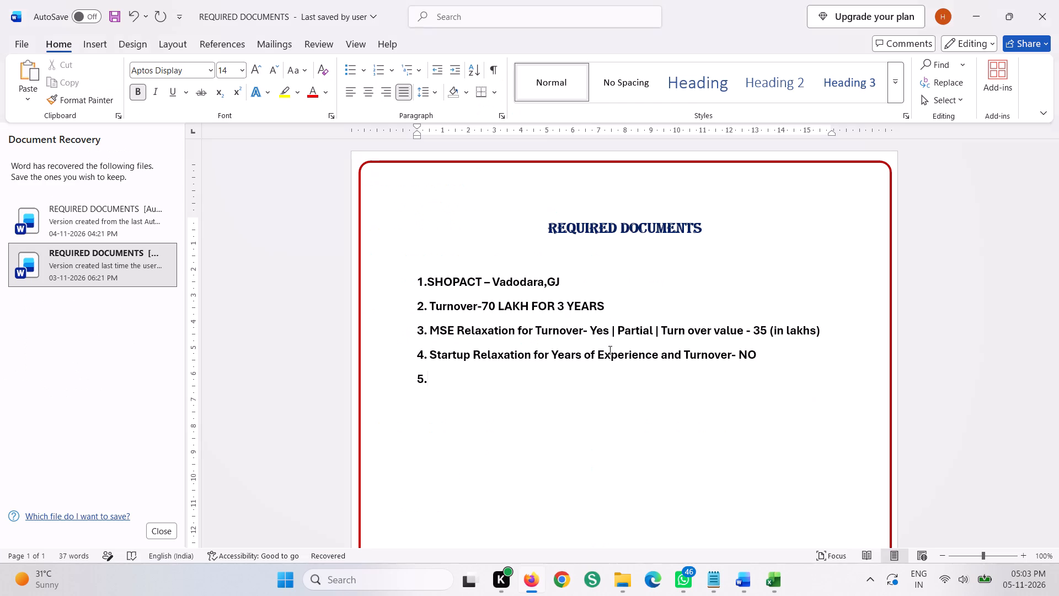
key(ctrl+v)
key(minus)
Copy the bid type value from the bid details and append "Two Packet Bid" to item 5.
key(alt+Tab)
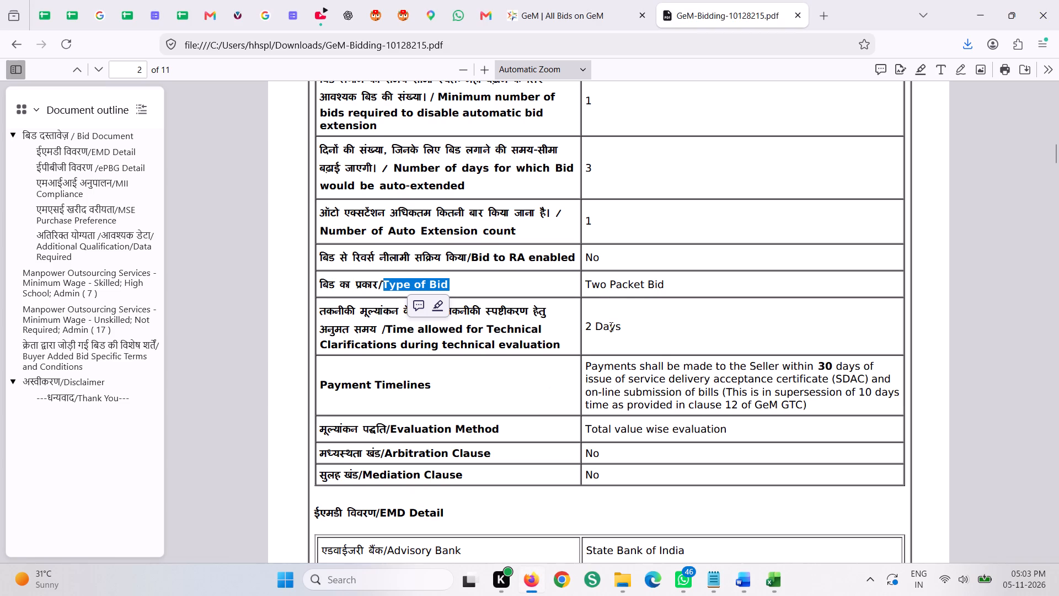
triple_click(612, 288)
key(ctrl+c)
key(alt+Tab)
key(ctrl+v)
Start a new list line numbered "6." below the bid type entry.
key(Return)
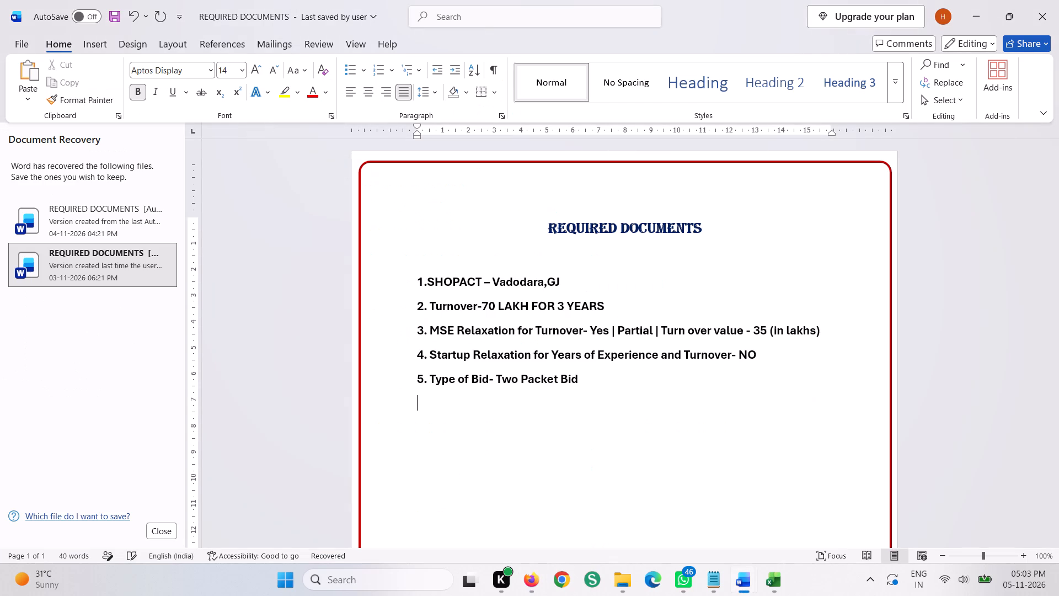
text(6.)
Look through the bid's EMD, ePBG and minimum wage sections for further requirements, including the linked minimum wages and scope of work PDFs.
key(alt+Tab)
scroll(718, 276, down, 1)
scroll(608, 284, down, 2)
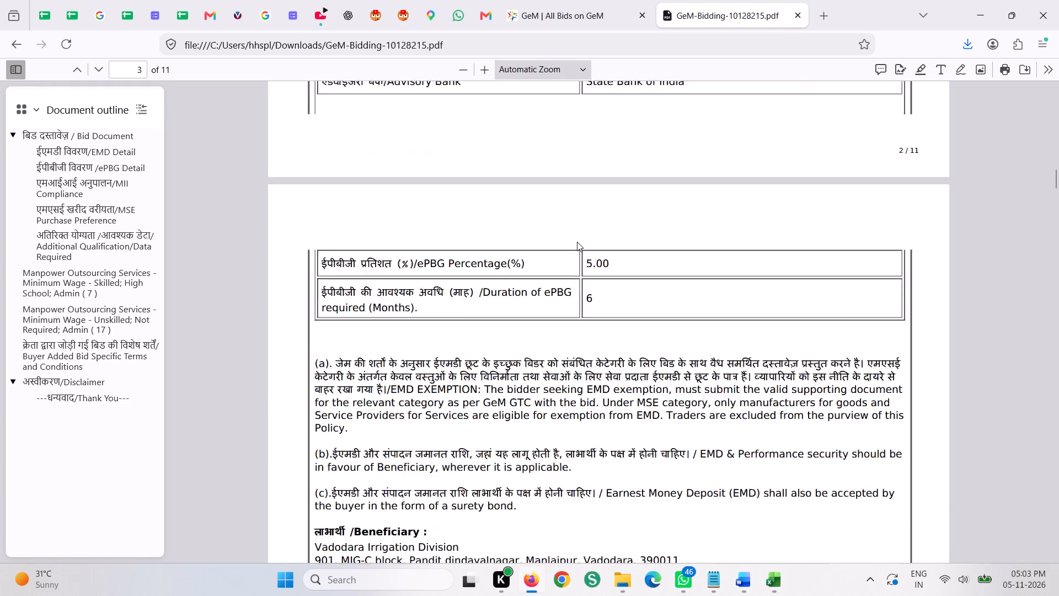
scroll(577, 242, down, 4)
click(563, 115)
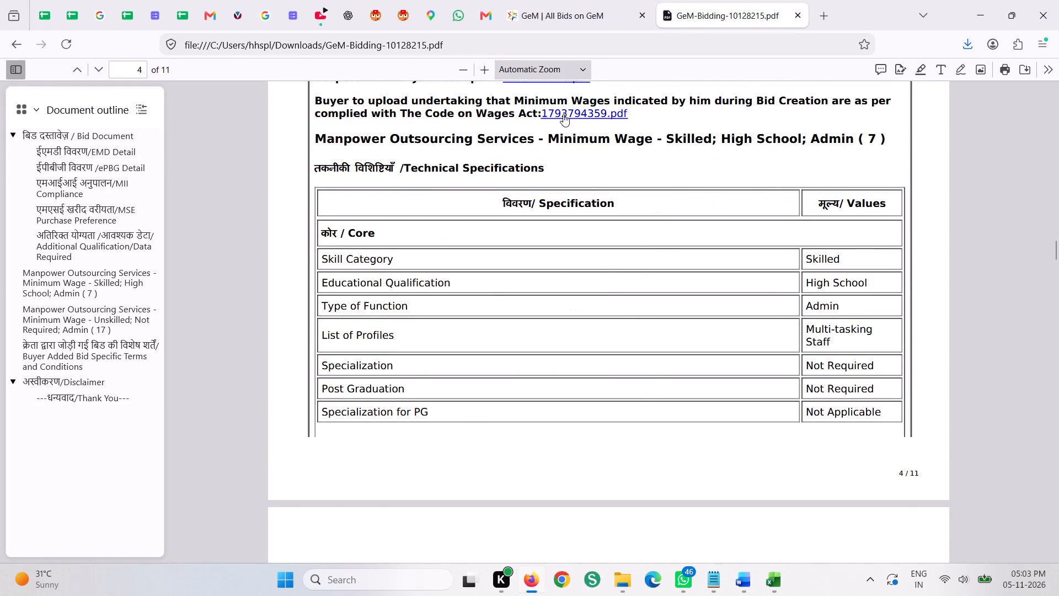
scroll(333, 301, up, 3)
click(11, 47)
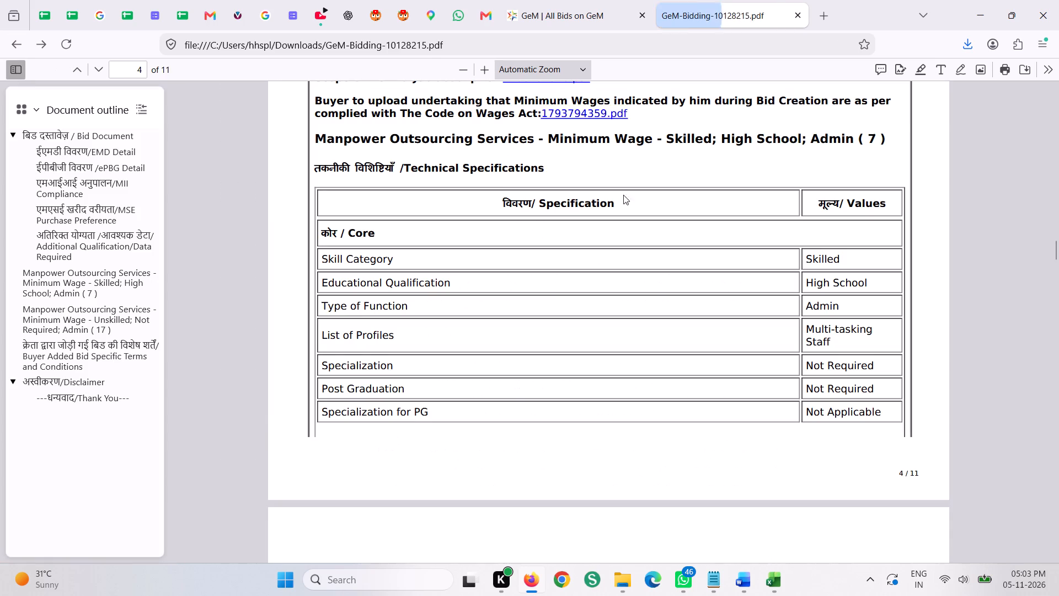
scroll(533, 132, up, 1)
click(537, 387)
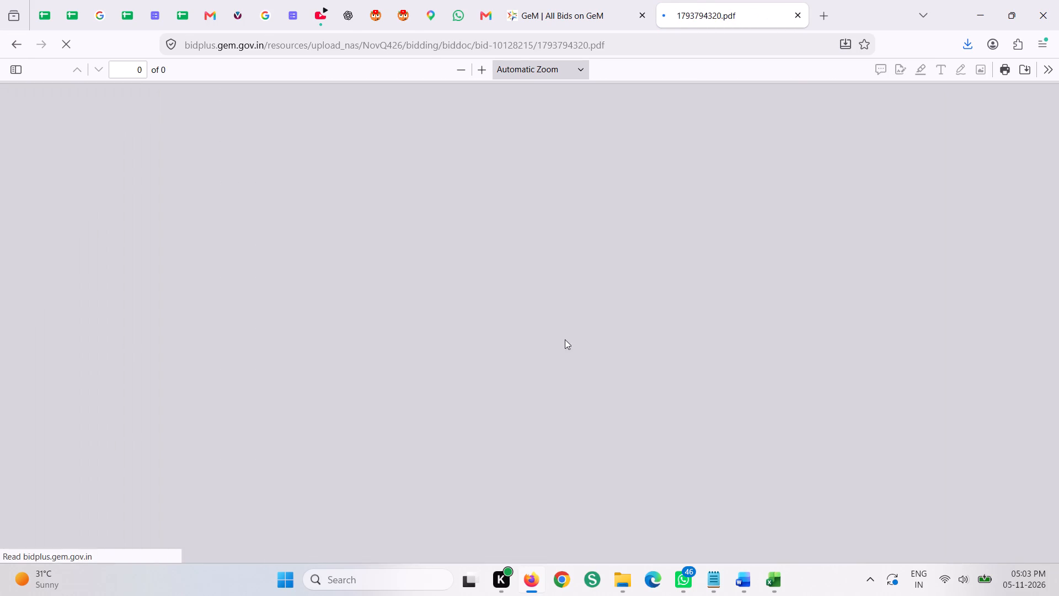
scroll(564, 338, up, 7)
click(15, 43)
Look through the bid's consignee details, unskilled manpower specifications, buyer-added terms and disclaimer for further document requirements.
scroll(720, 273, down, 4)
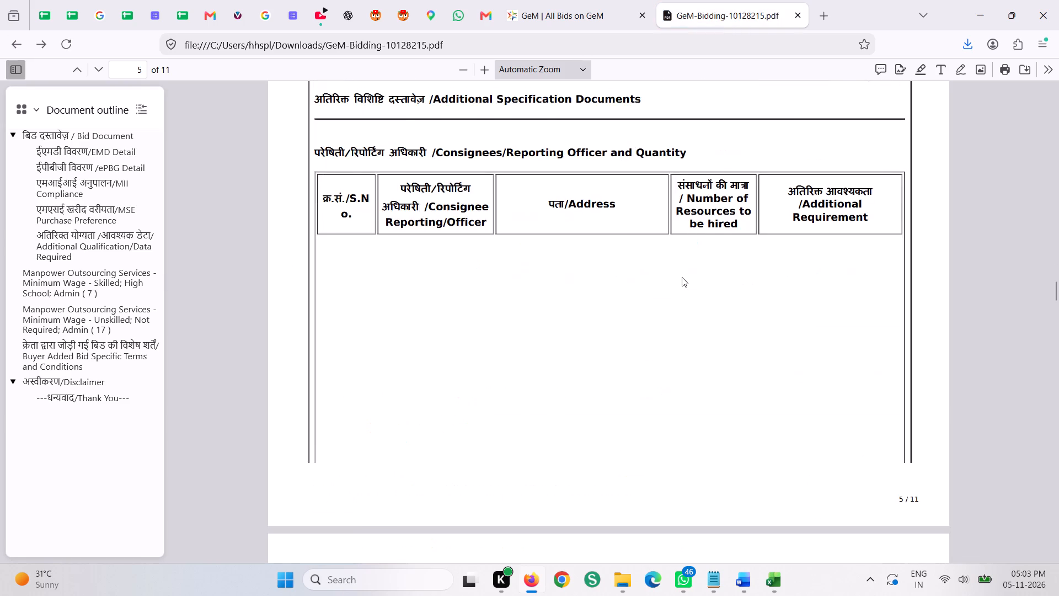
scroll(650, 291, down, 3)
scroll(614, 297, up, 1)
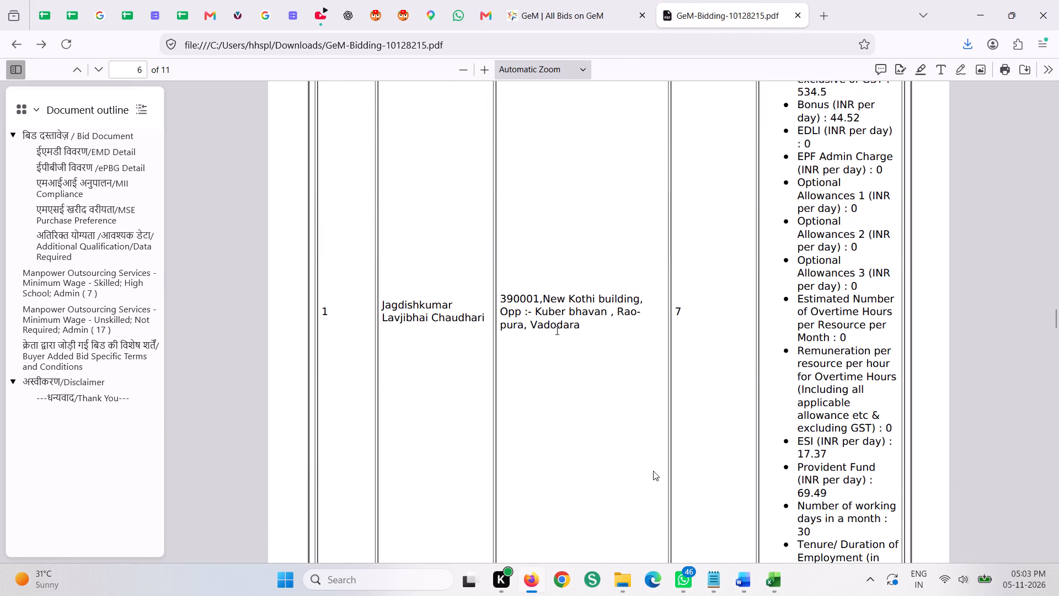
click(748, 576)
click(119, 520)
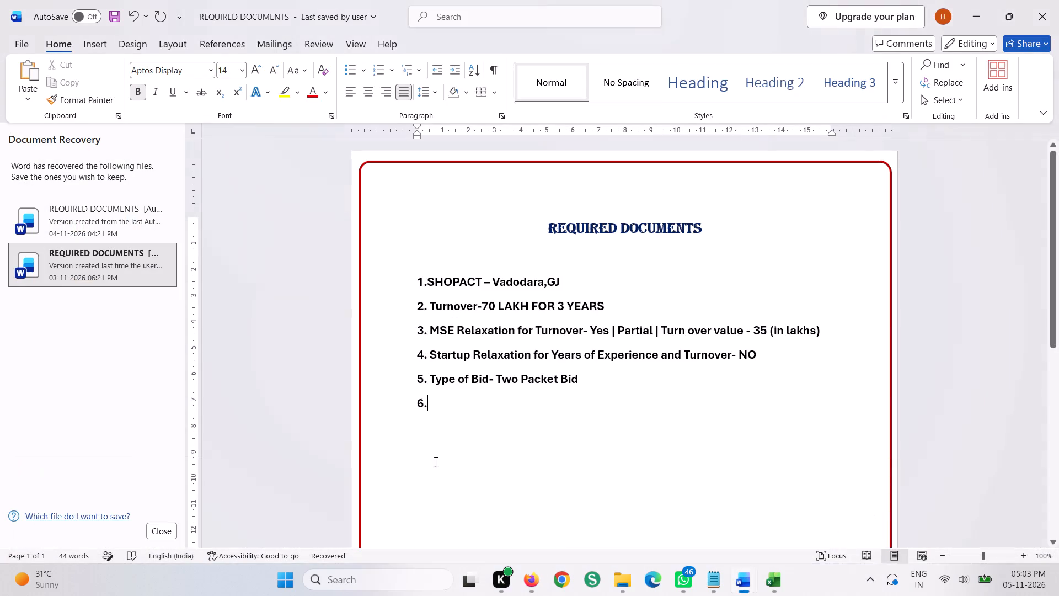
key(alt+Tab)
scroll(530, 321, down, 5)
scroll(596, 318, up, 3)
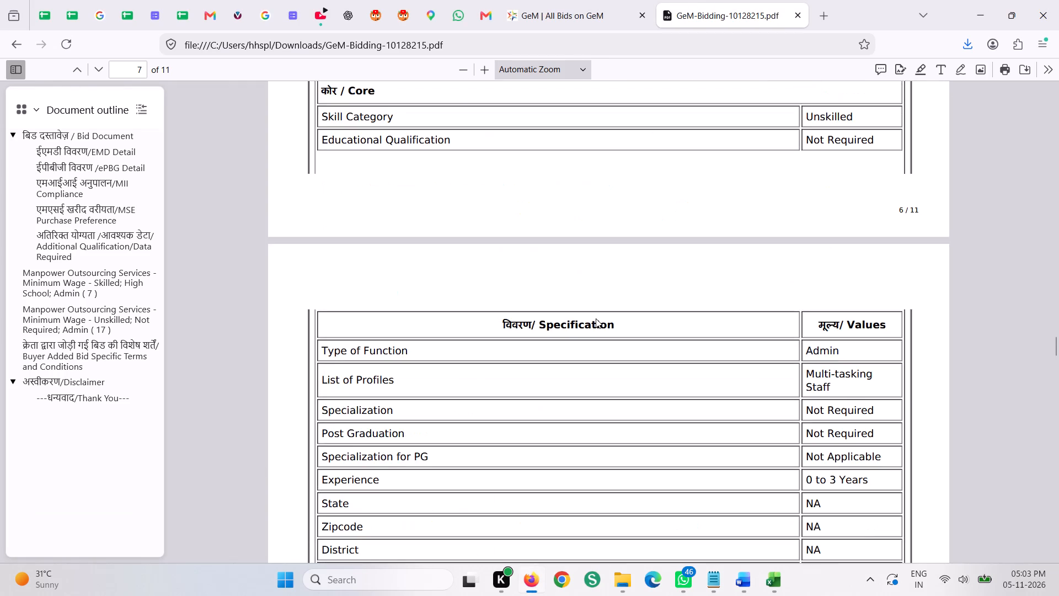
scroll(596, 318, up, 1)
scroll(596, 339, down, 9)
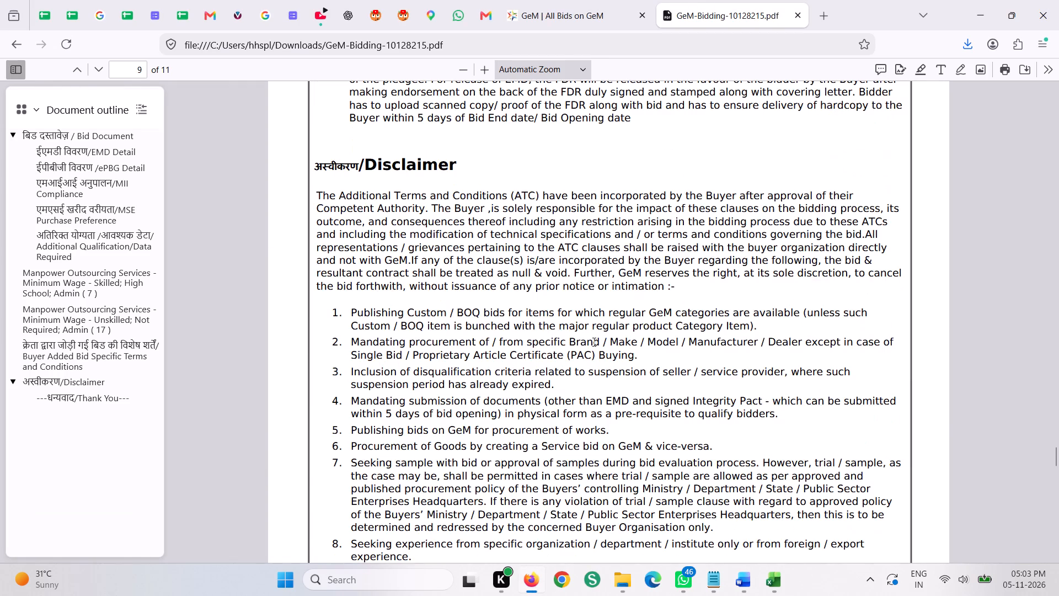
Copy "EMD is compulsory" from the buyer-added ATC clauses into item 6 of the REQUIRED DOCUMENTS list in Word.
scroll(548, 326, up, 1)
scroll(445, 338, up, 1)
scroll(414, 400, up, 1)
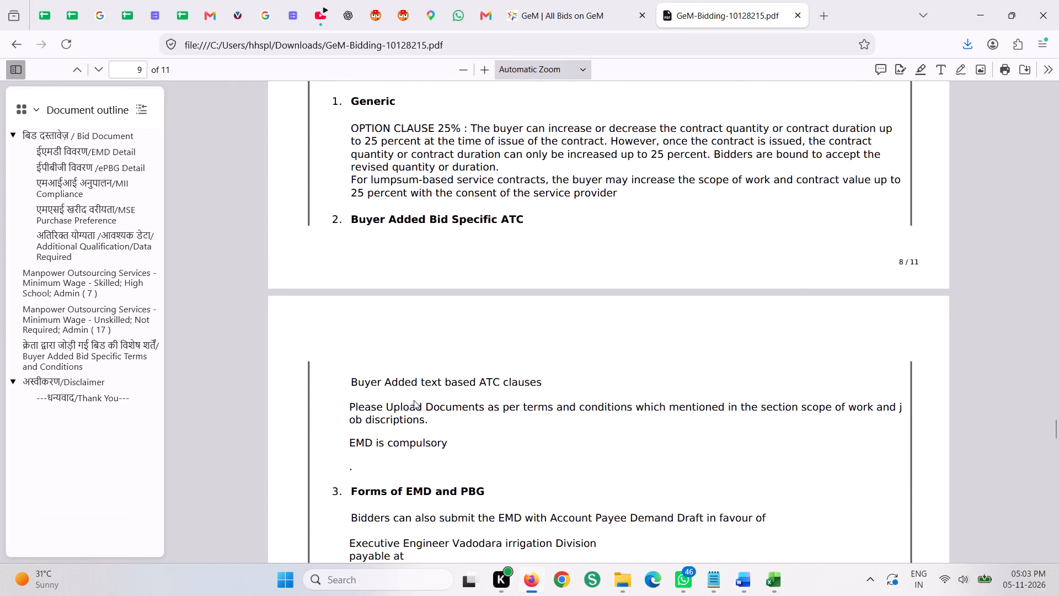
scroll(435, 398, down, 2)
scroll(438, 400, up, 1)
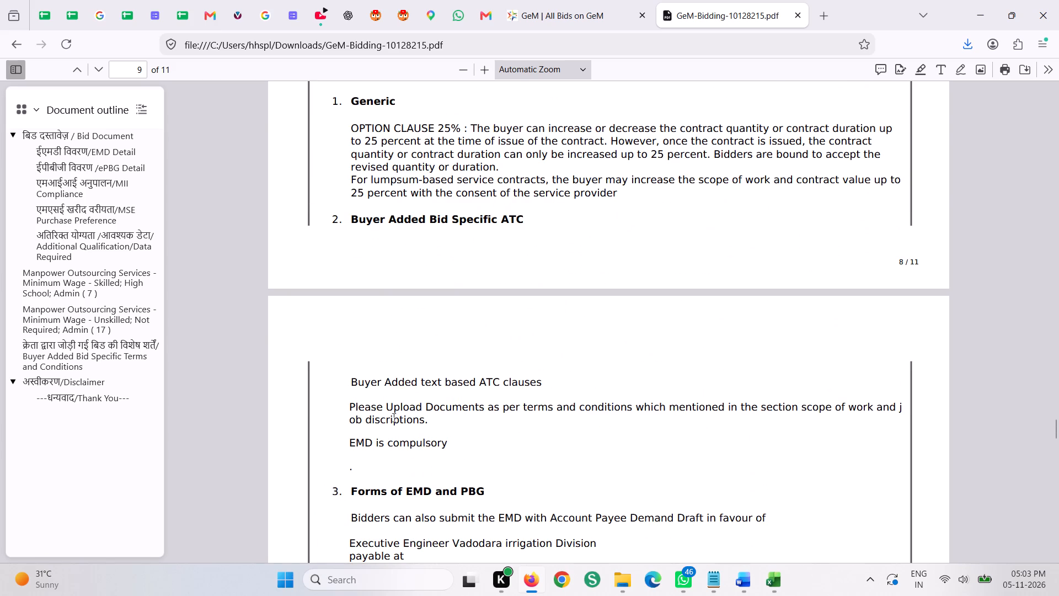
triple_click(385, 443)
key(ctrl+c)
key(ctrl+c)
key(alt+Tab)
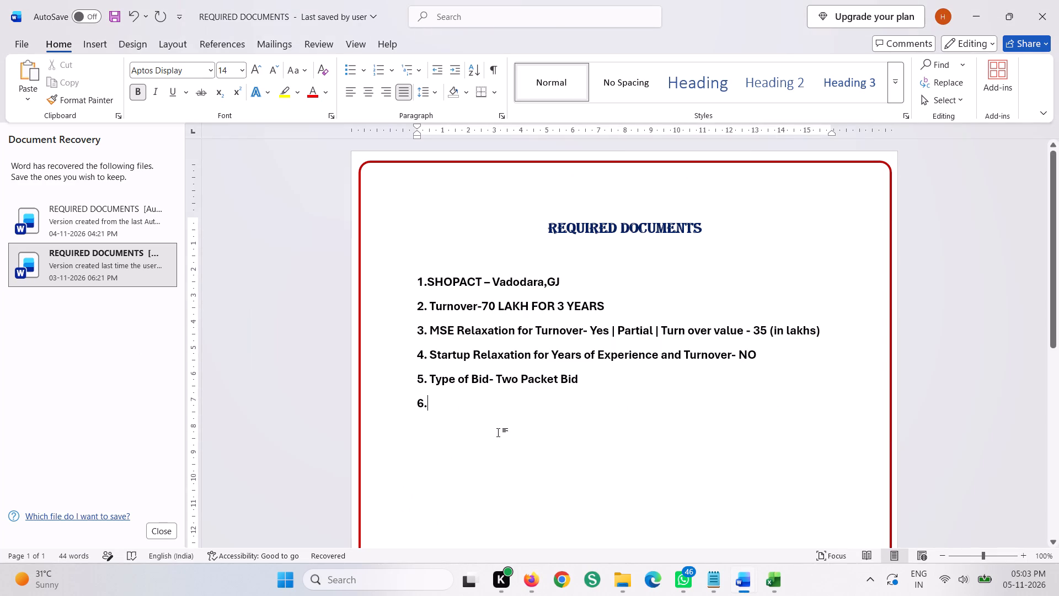
key(ctrl+v)
Return to the bid in the browser, open its linked PDF 1793794320.pdf, and examine the Gujarati conditions for document requirements.
key(alt+Tab)
scroll(559, 413, up, 13)
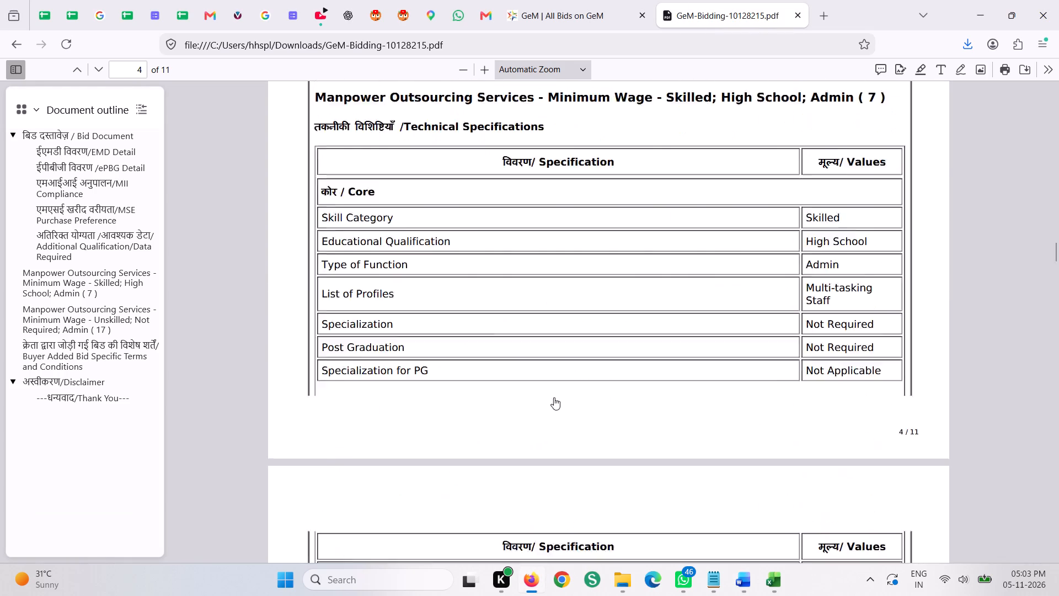
scroll(554, 397, up, 4)
scroll(580, 398, down, 3)
click(576, 393)
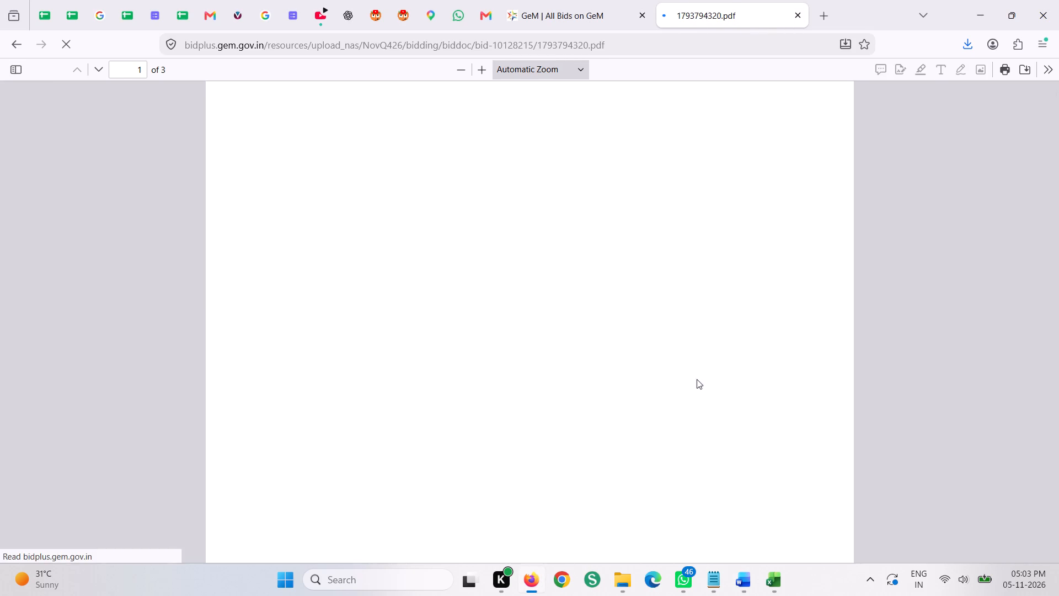
scroll(584, 367, down, 2)
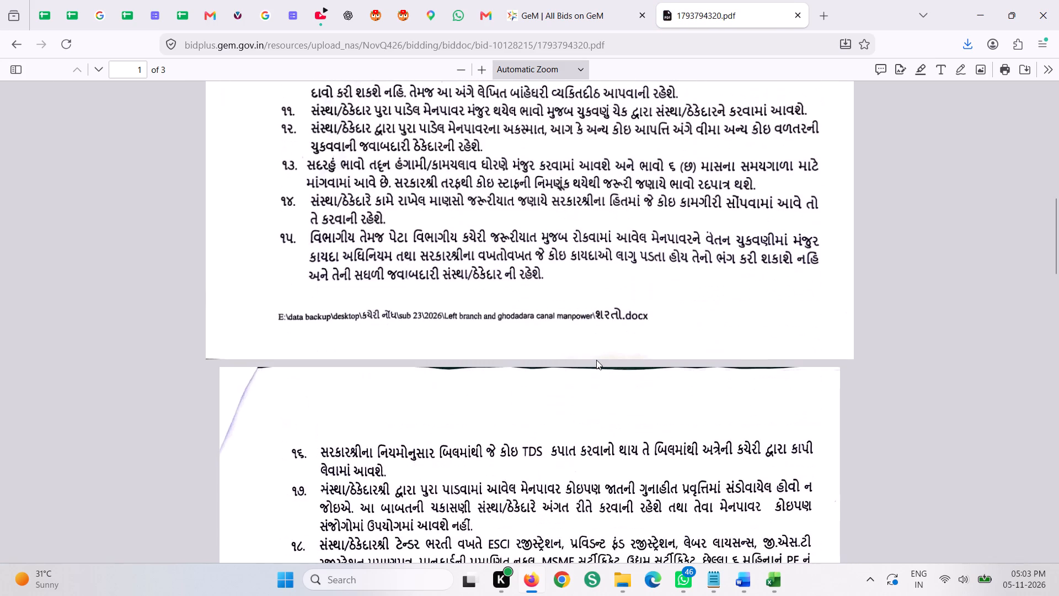
scroll(592, 356, down, 2)
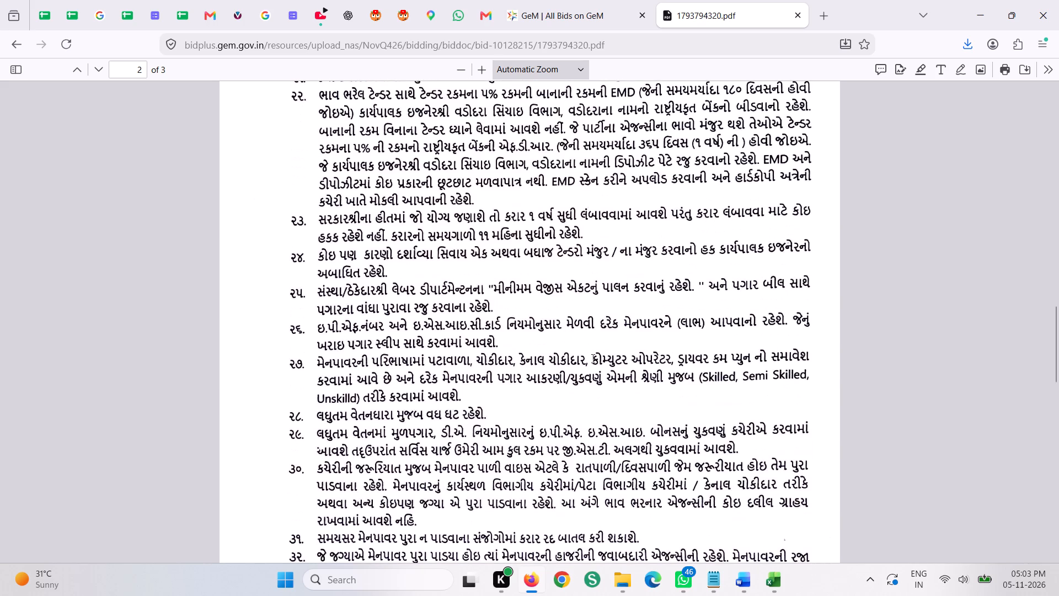
double_click(1054, 89)
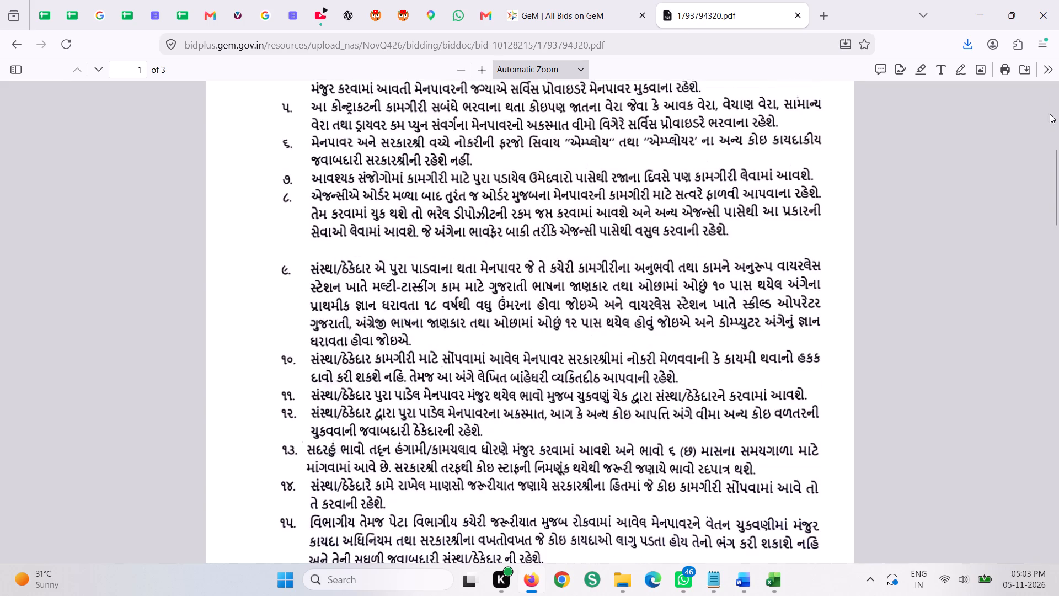
Copy a screenshot of the region covering Gujarati clauses 16 to 20 on page 2 of the PDF.
drag(1056, 159, 1049, 248)
key(ctrl+shift+s)
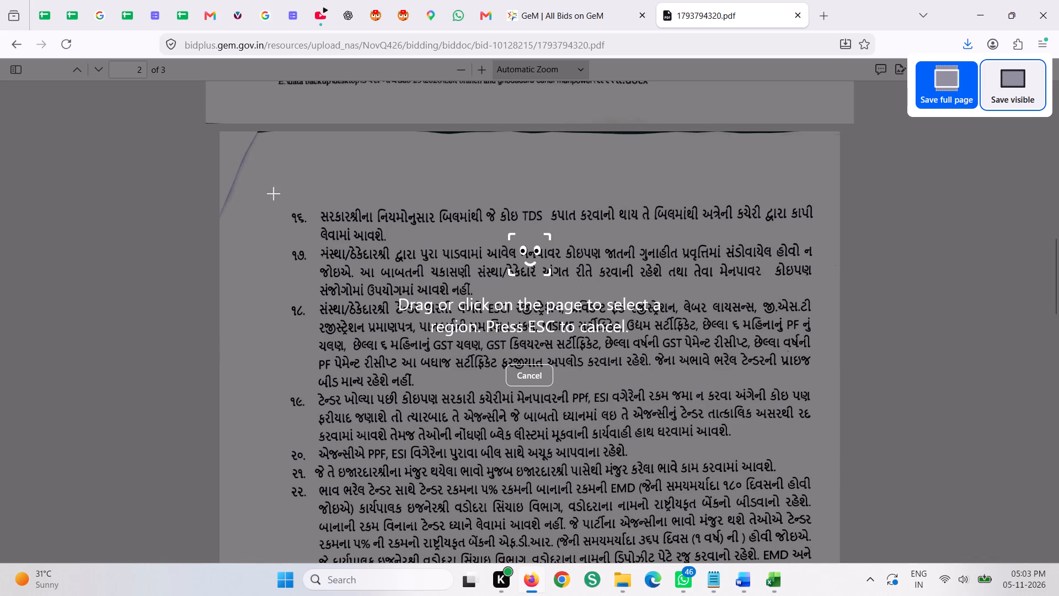
drag(269, 189, 843, 468)
click(726, 485)
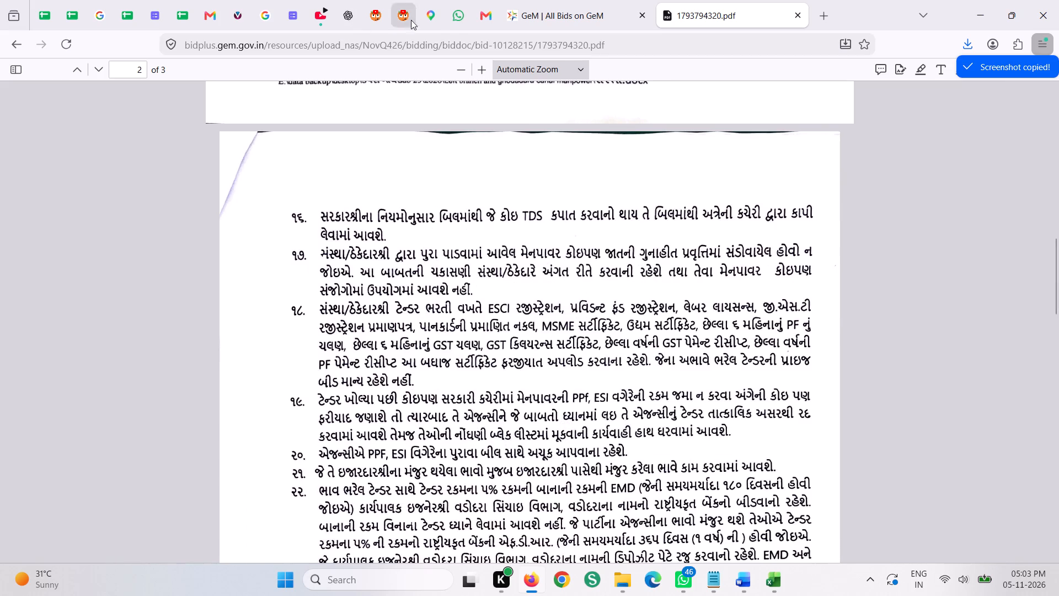
Replace the existing Google Lens image search with the copied screenshot of the Gujarati clauses.
click(262, 19)
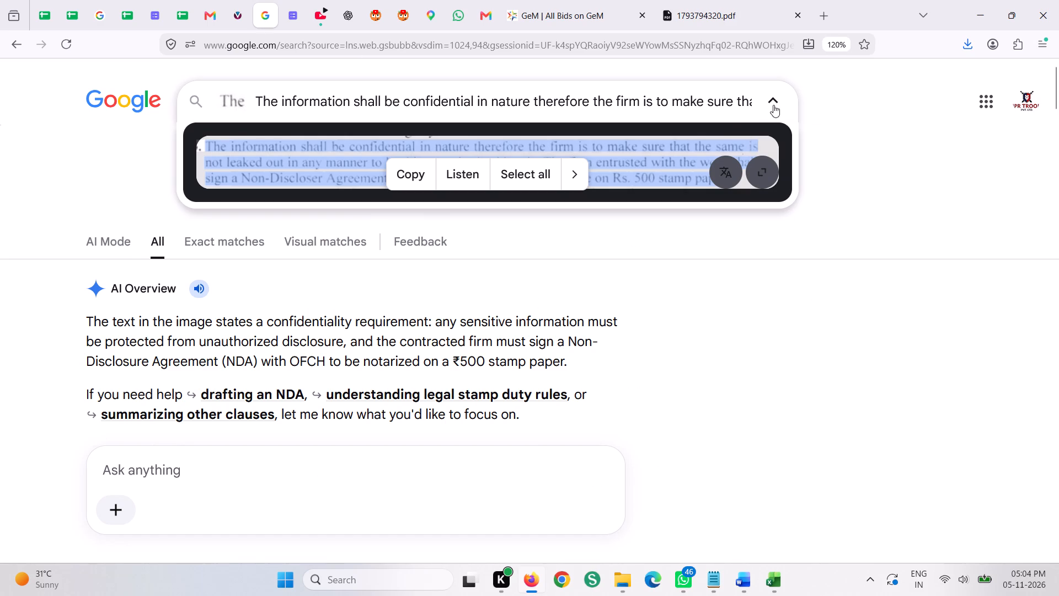
click(774, 104)
click(746, 104)
click(581, 342)
key(ctrl+v)
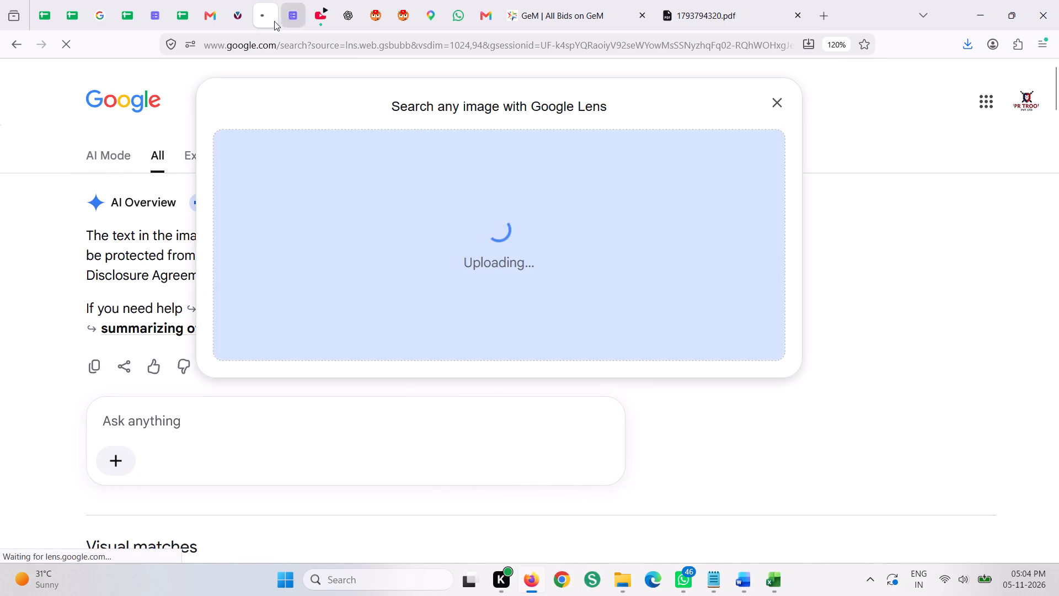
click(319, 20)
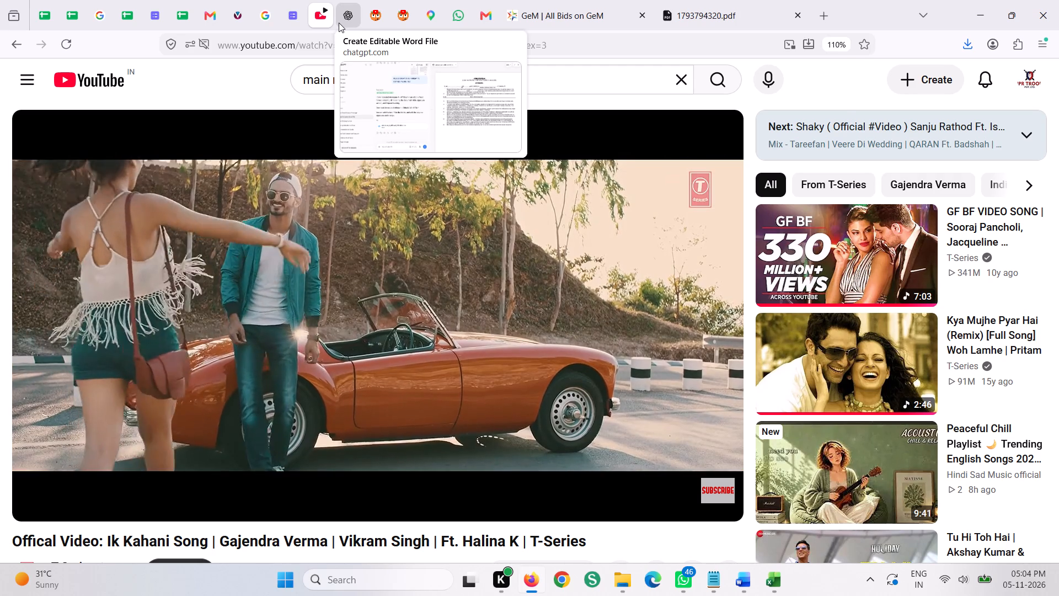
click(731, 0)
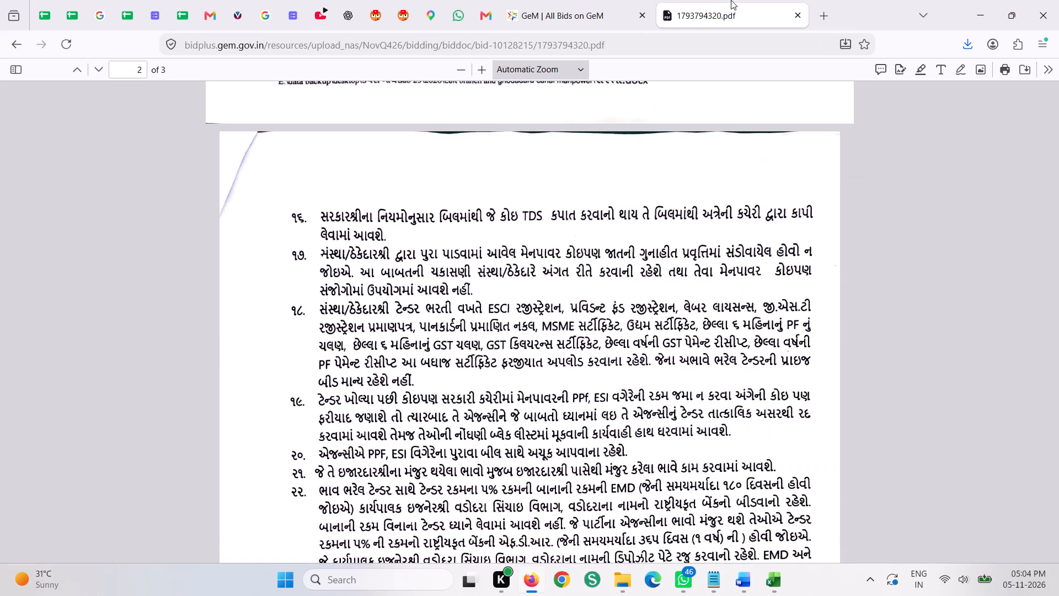
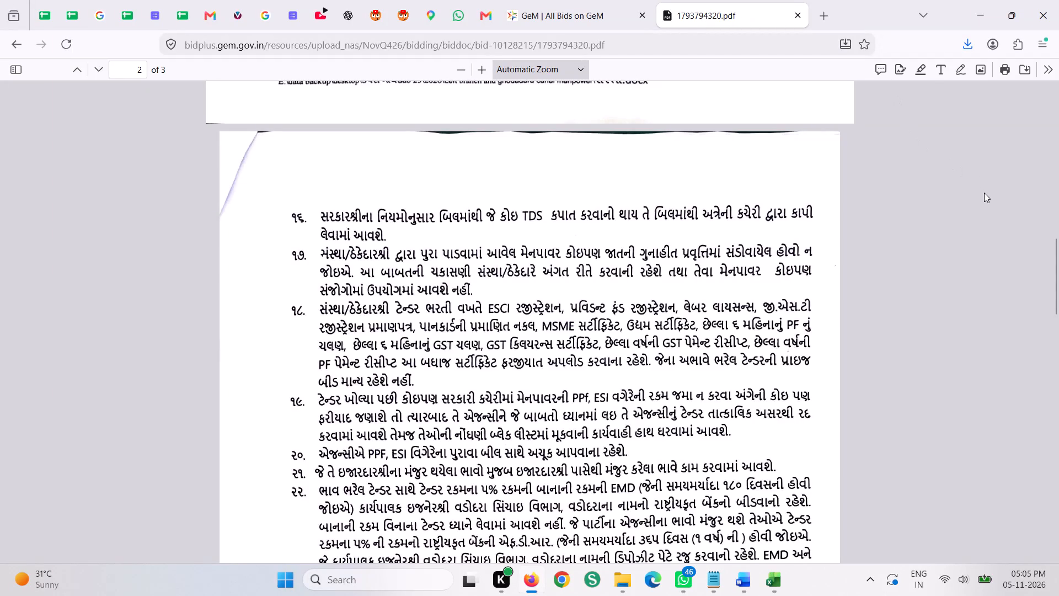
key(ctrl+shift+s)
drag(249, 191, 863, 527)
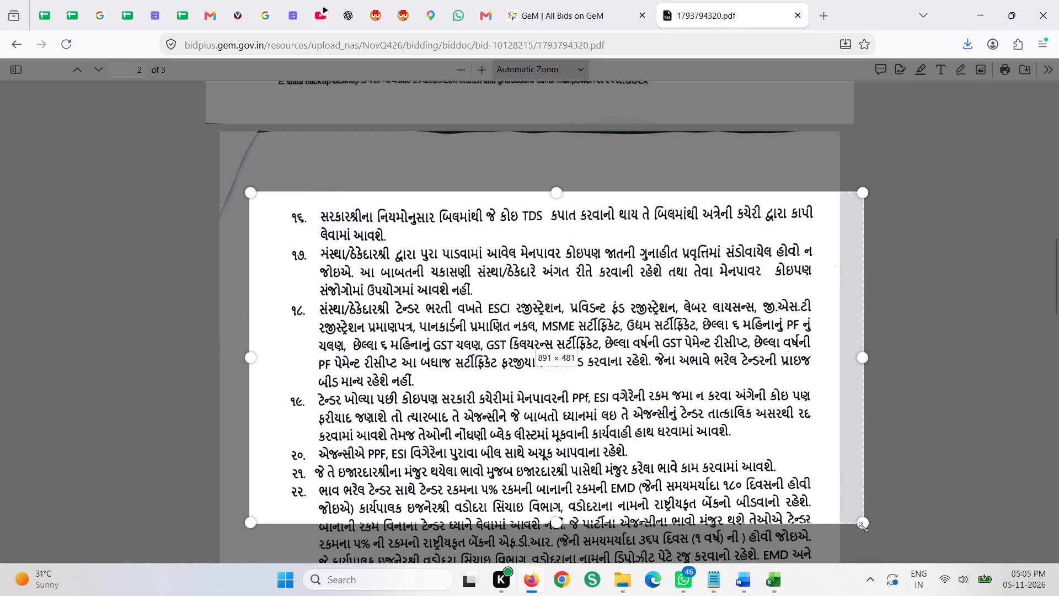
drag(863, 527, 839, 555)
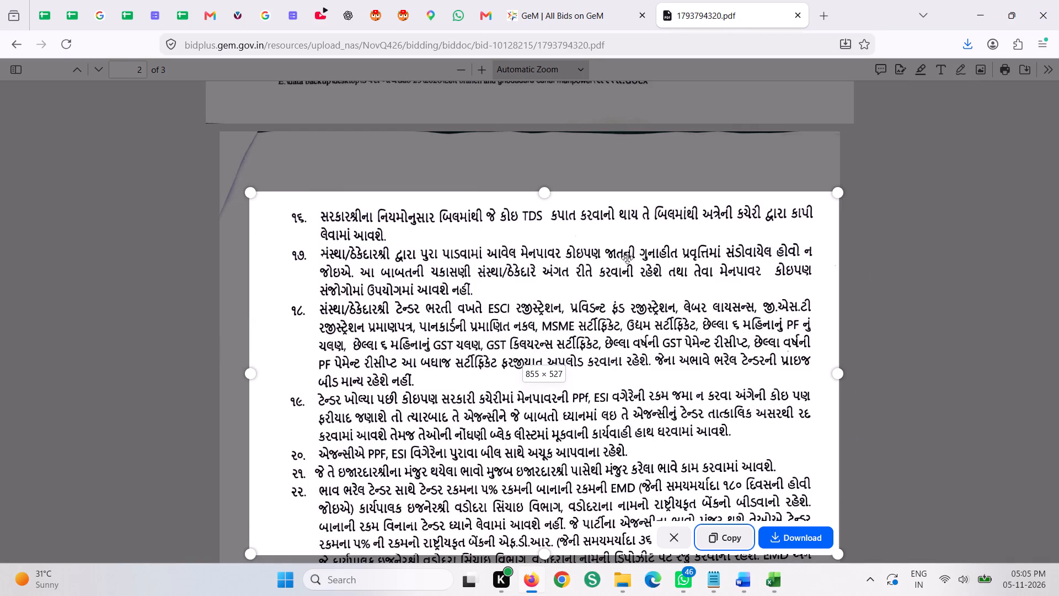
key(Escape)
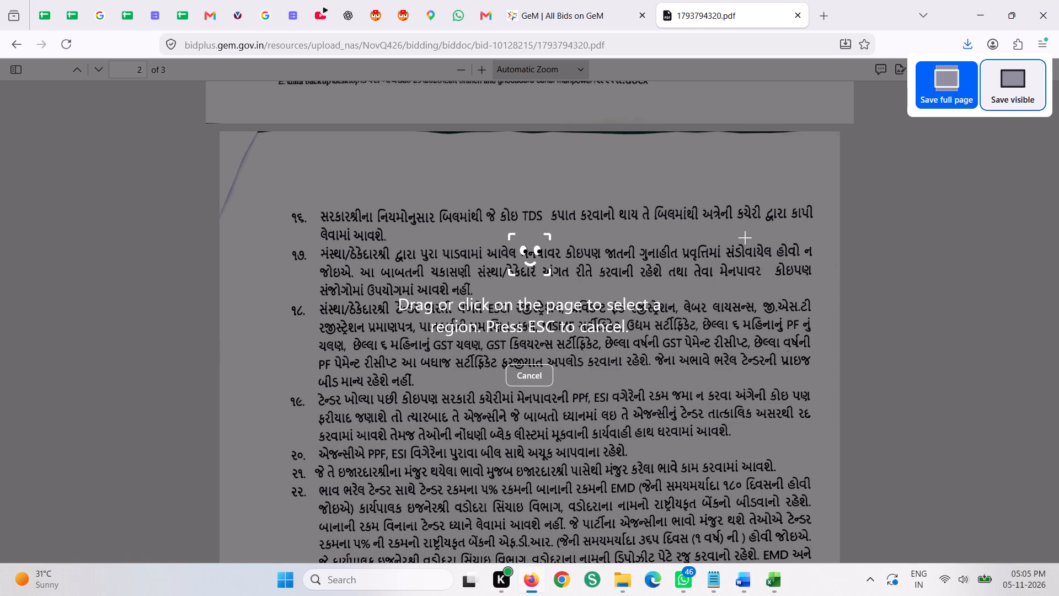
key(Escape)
Copy a screenshot of the region covering complete Gujarati clauses 16 to 22 on page 2 of the PDF.
drag(1056, 260, 1055, 272)
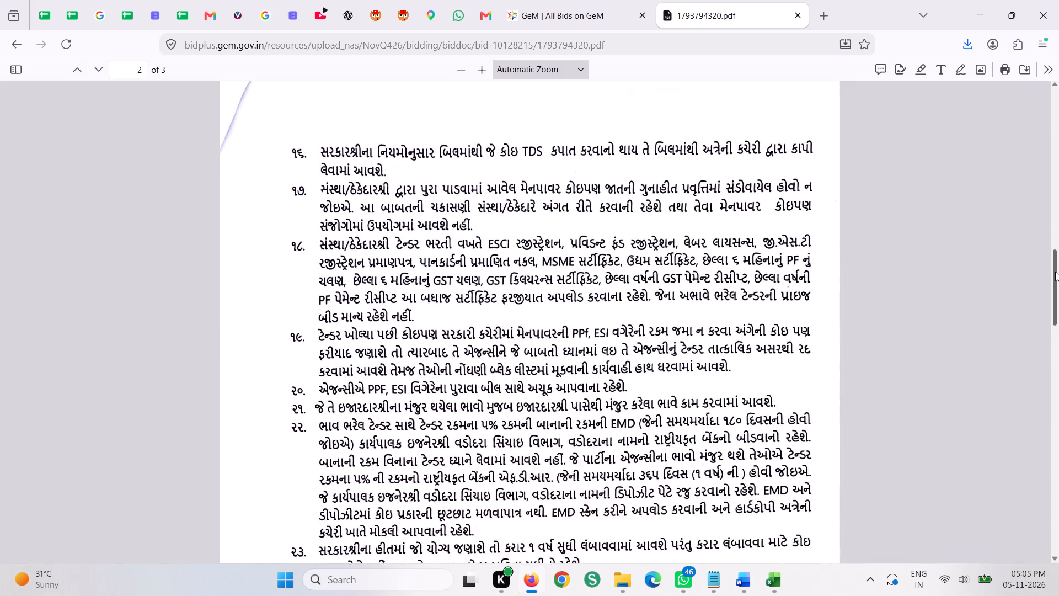
drag(1055, 272, 1055, 274)
key(ctrl+shift+a)
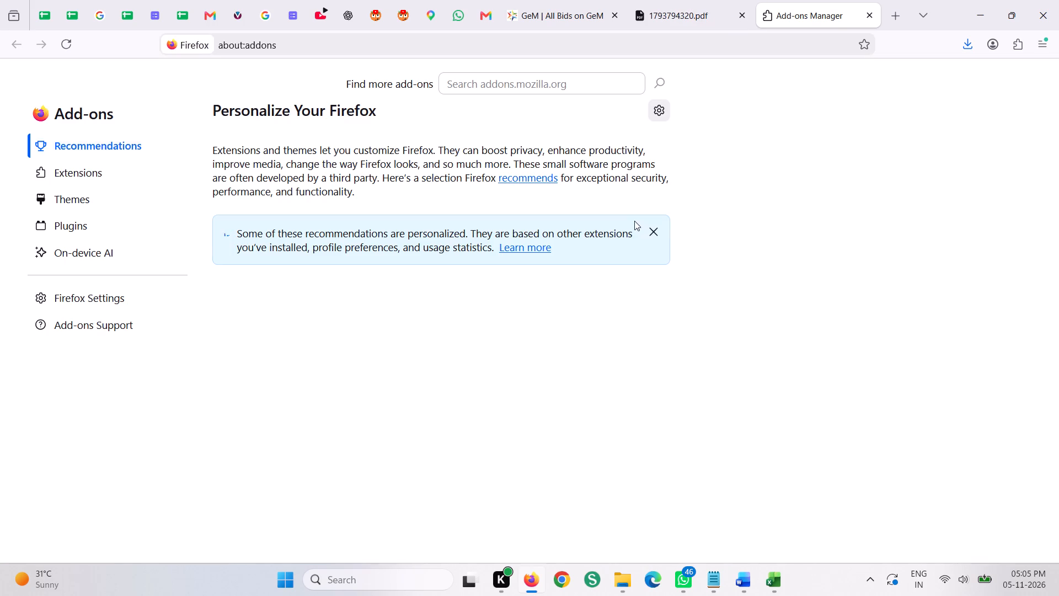
click(859, 0)
click(868, 15)
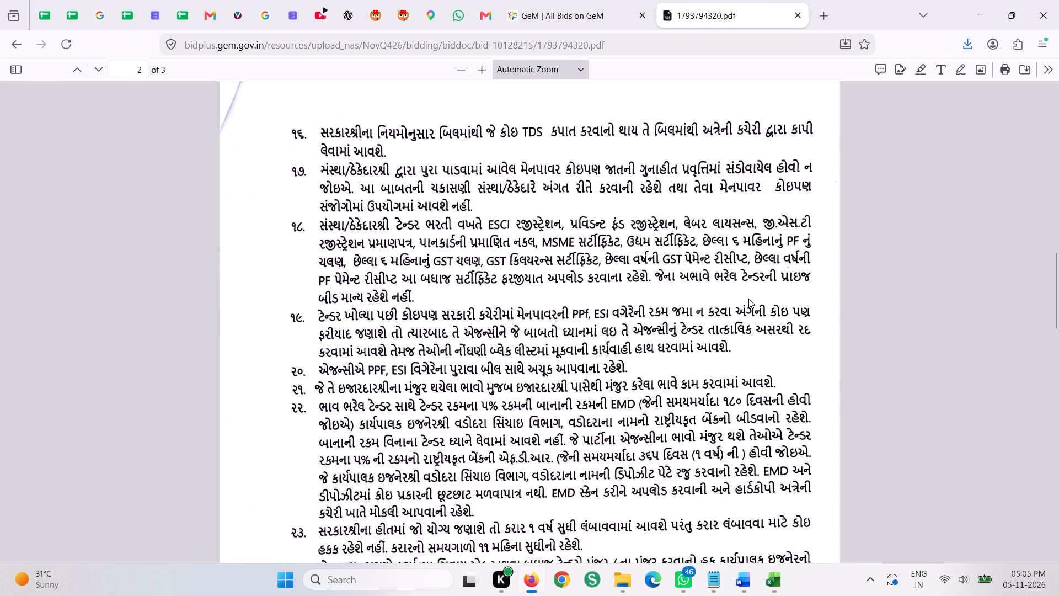
key(ctrl+shift+s)
drag(250, 115, 884, 491)
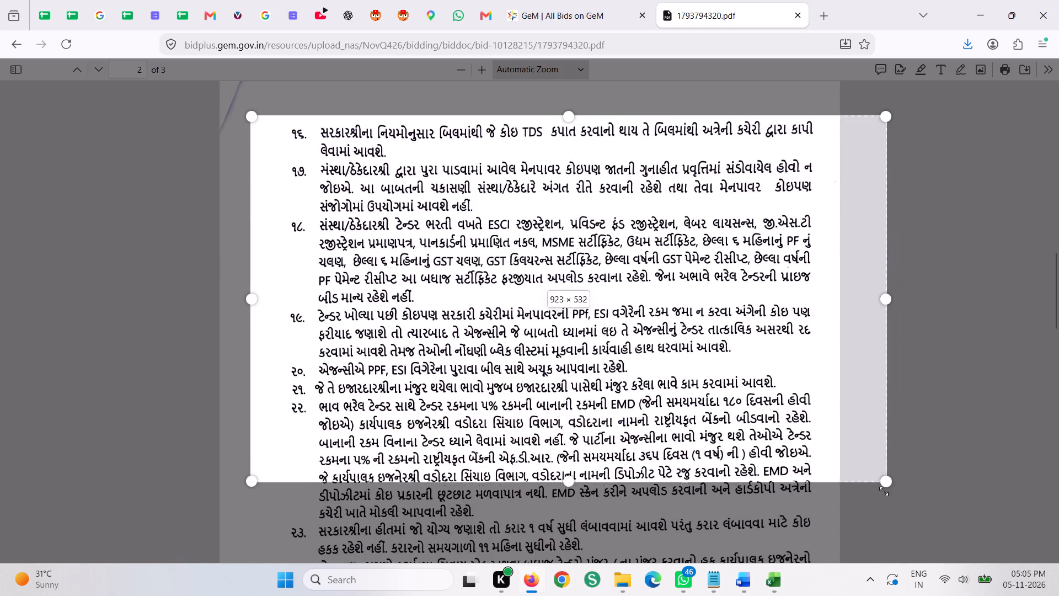
drag(884, 491, 874, 524)
click(768, 504)
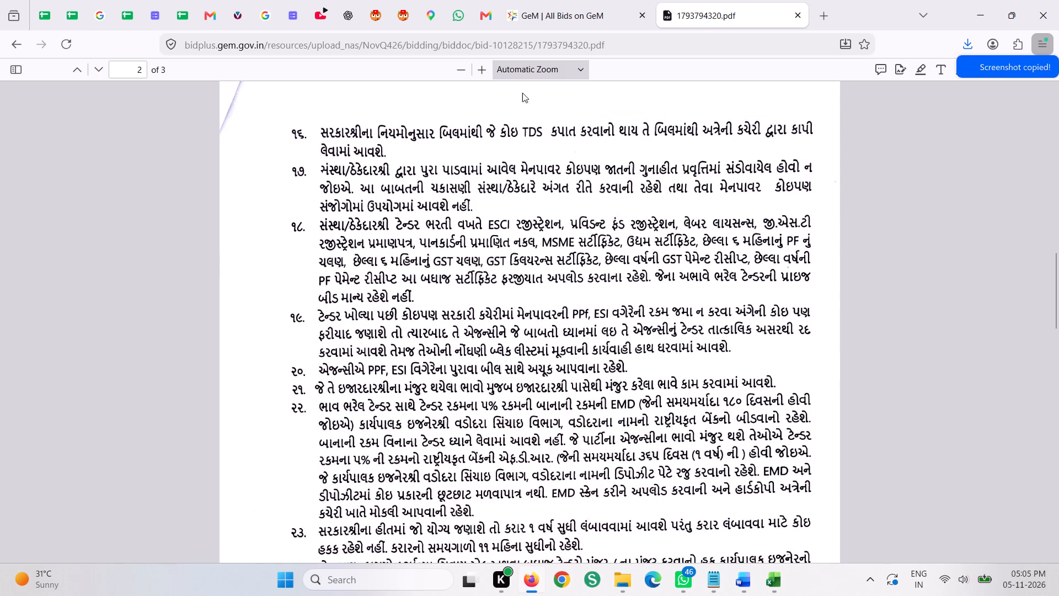
Replace the image in the Google Lens search with the newly copied screenshot and translate its Gujarati text into English.
click(258, 20)
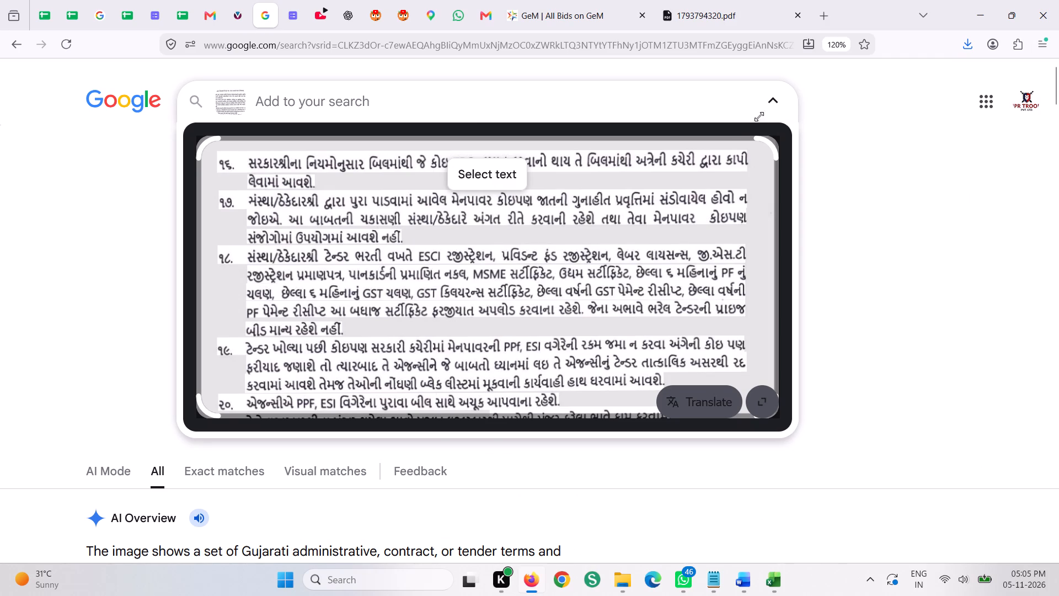
click(764, 109)
click(744, 100)
ctrl+click(602, 331)
key(ctrl+v)
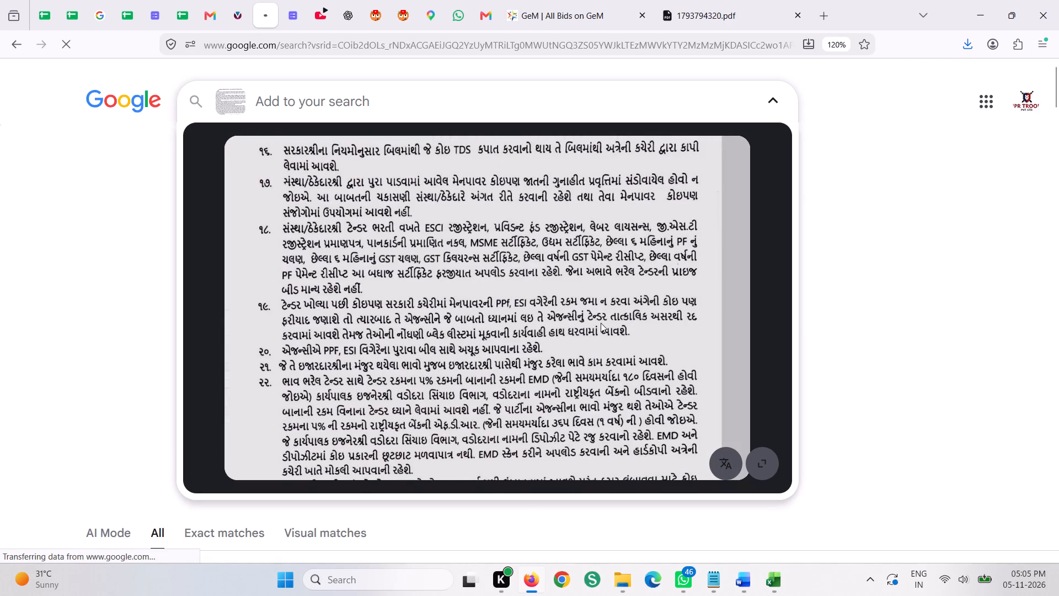
drag(716, 461, 715, 452)
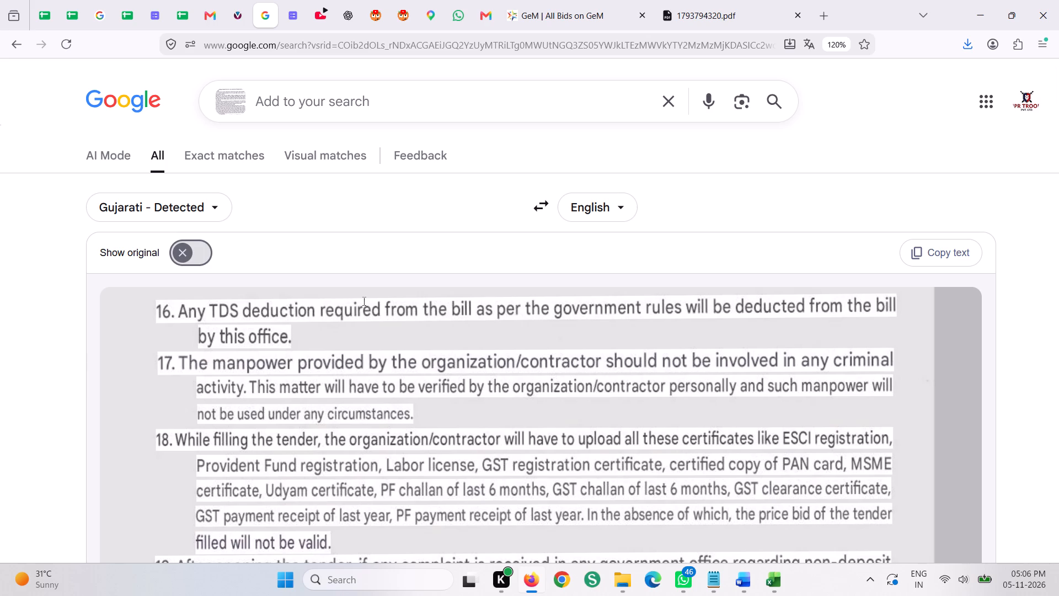
Copy the certificate list from translated clause 18, "ESCI registration" through "PF payment receipt of last year", into Word as item 7 of REQUIRED DOCUMENTS.
scroll(493, 326, down, 1)
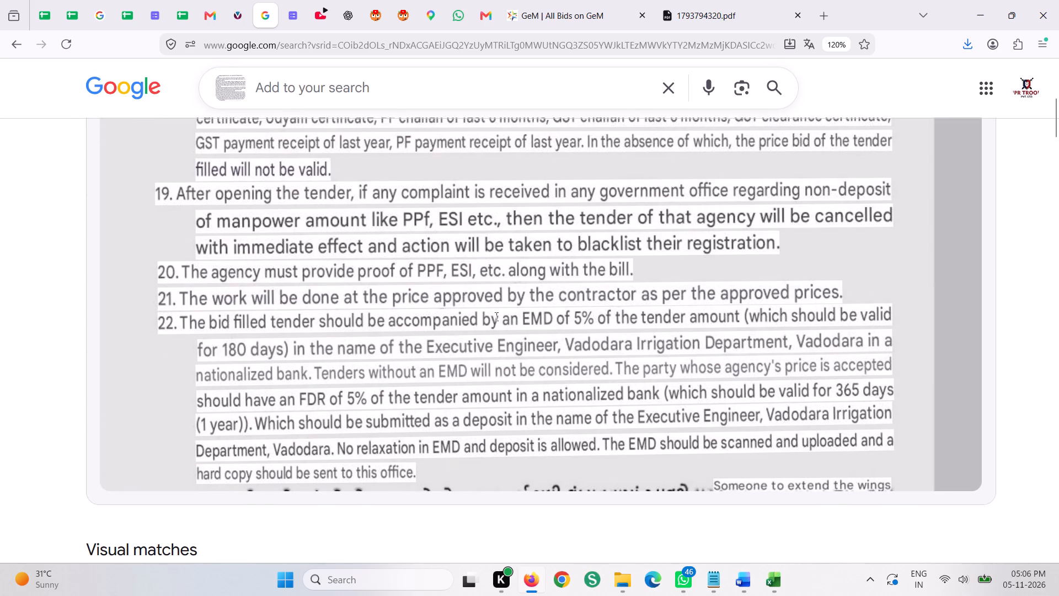
scroll(497, 317, up, 1)
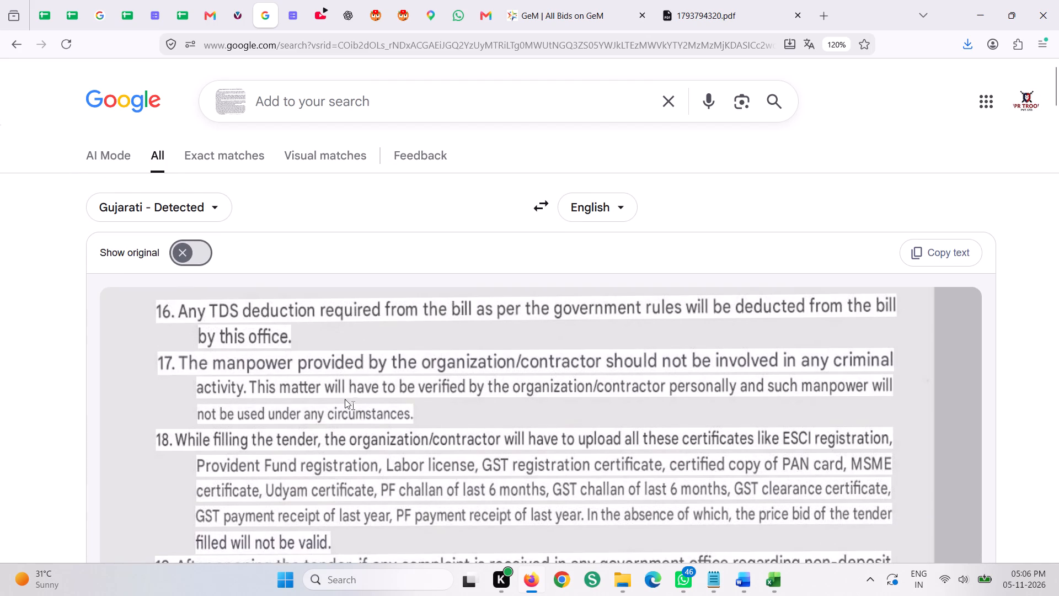
scroll(552, 473, down, 1)
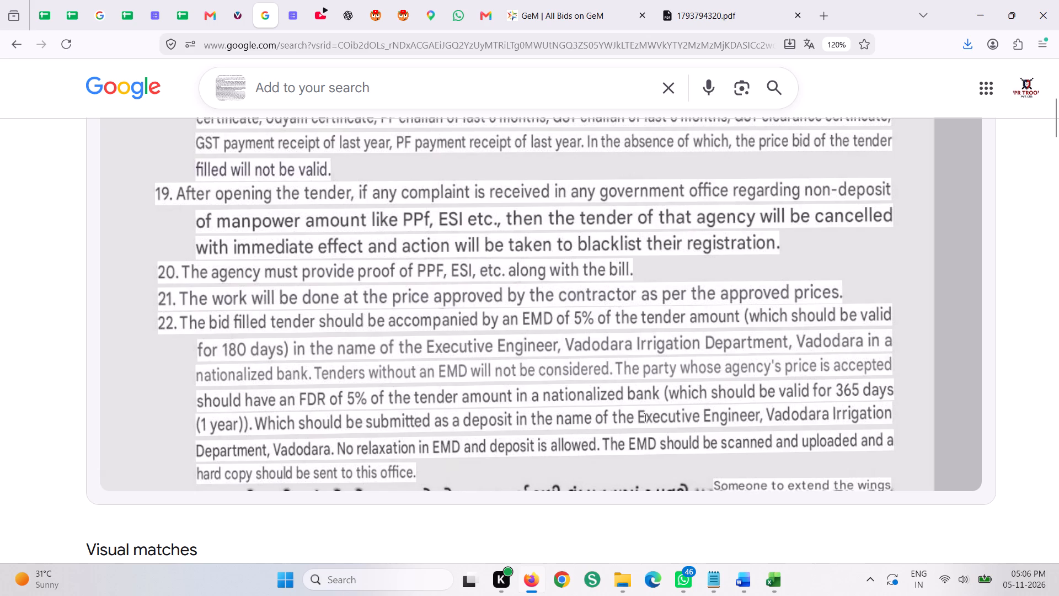
key(alt+Tab)
key(alt+Tab)
scroll(414, 352, up, 1)
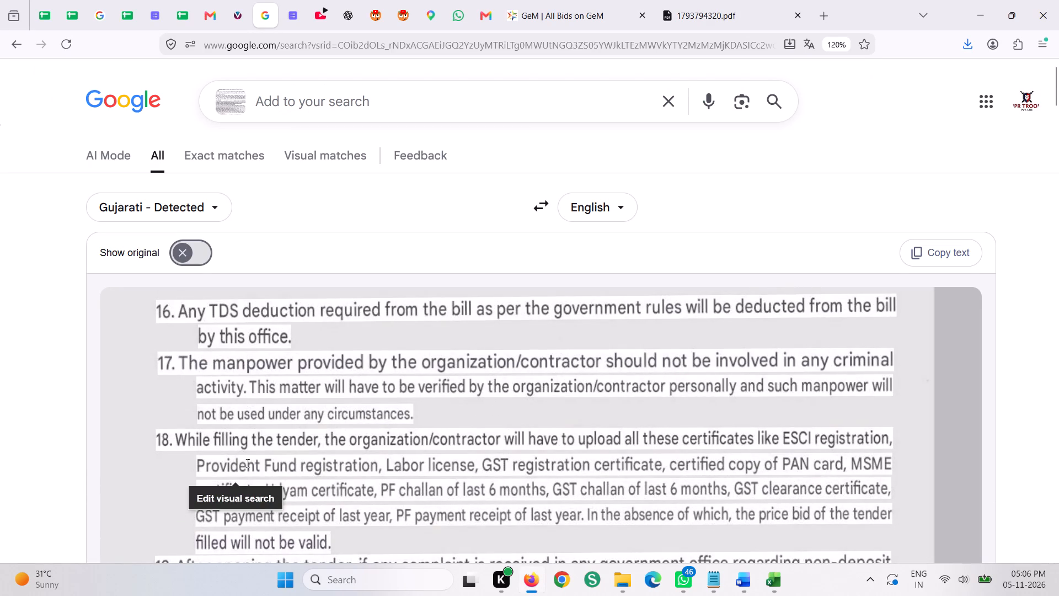
drag(786, 438, 809, 504)
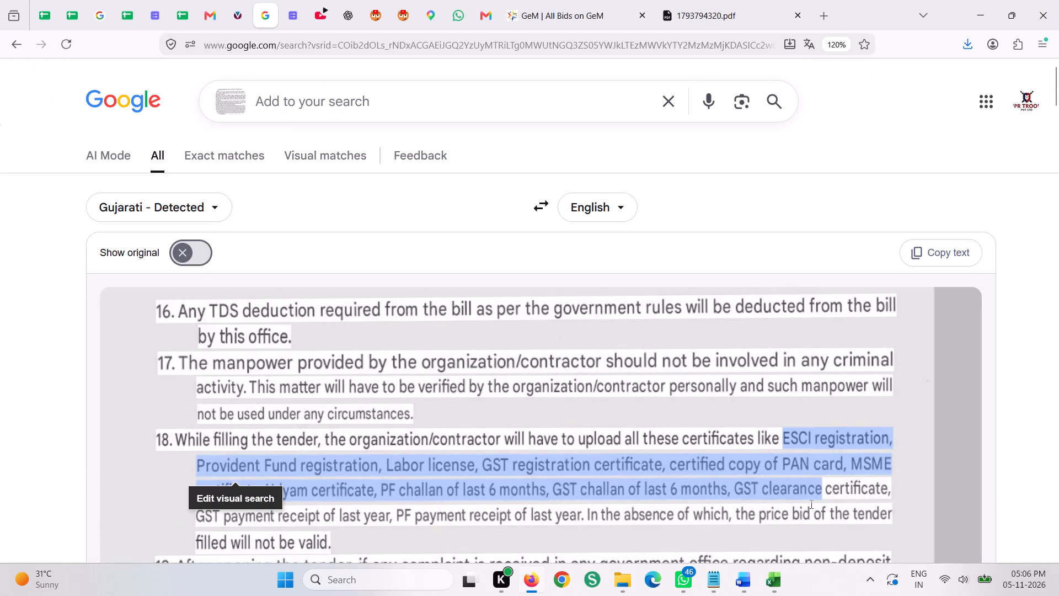
drag(809, 504, 578, 520)
click(469, 400)
key(alt+Tab)
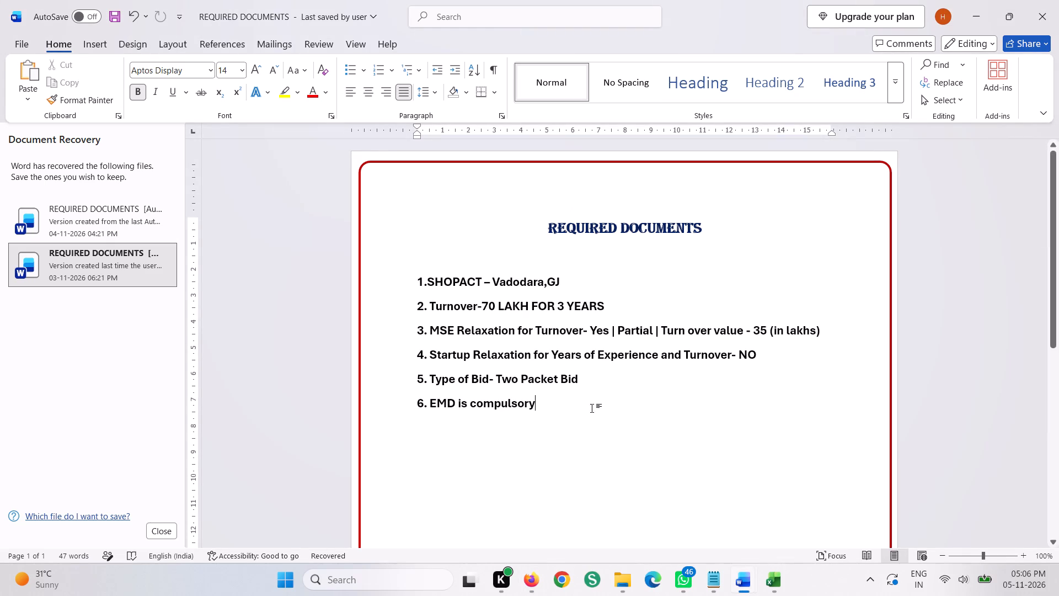
key(Return)
text(7.)
key(ctrl+v)
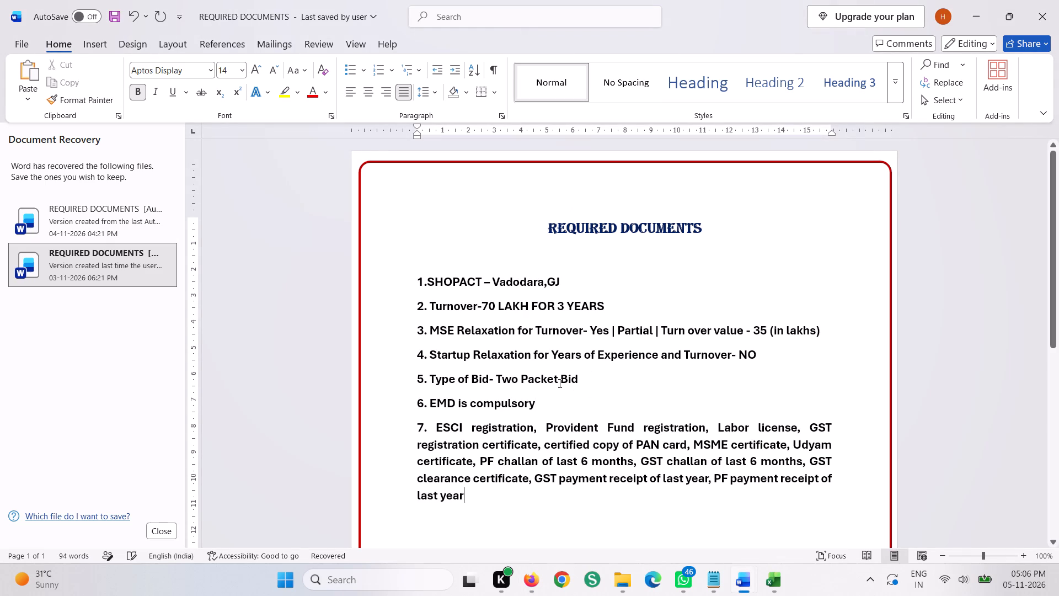
Highlight "EMD is compulsory" in item 6 of the list in yellow.
drag(432, 401, 528, 400)
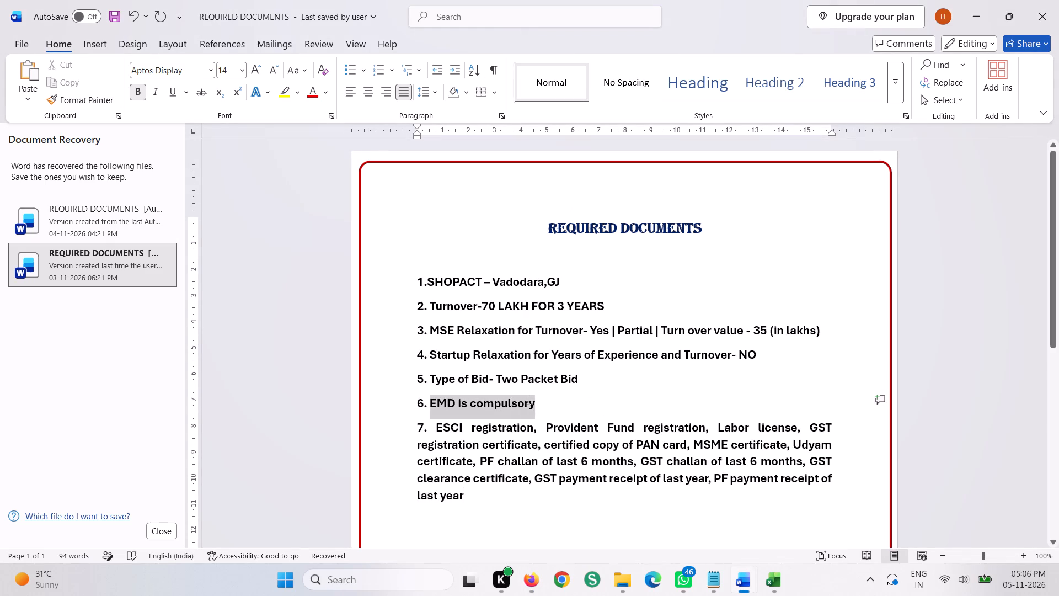
drag(528, 400, 530, 400)
click(592, 377)
click(575, 466)
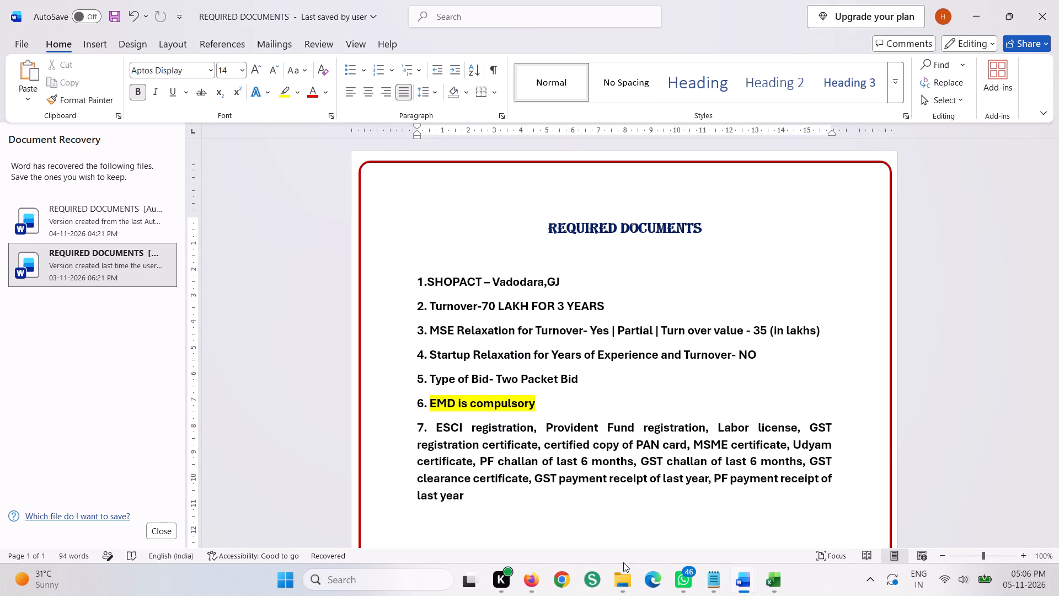
Export the Word list as the PDF REQUIRED DOCUMENTS into DEV1's GEM2026B8241417 folder and close the published copy in the browser.
click(627, 572)
click(624, 573)
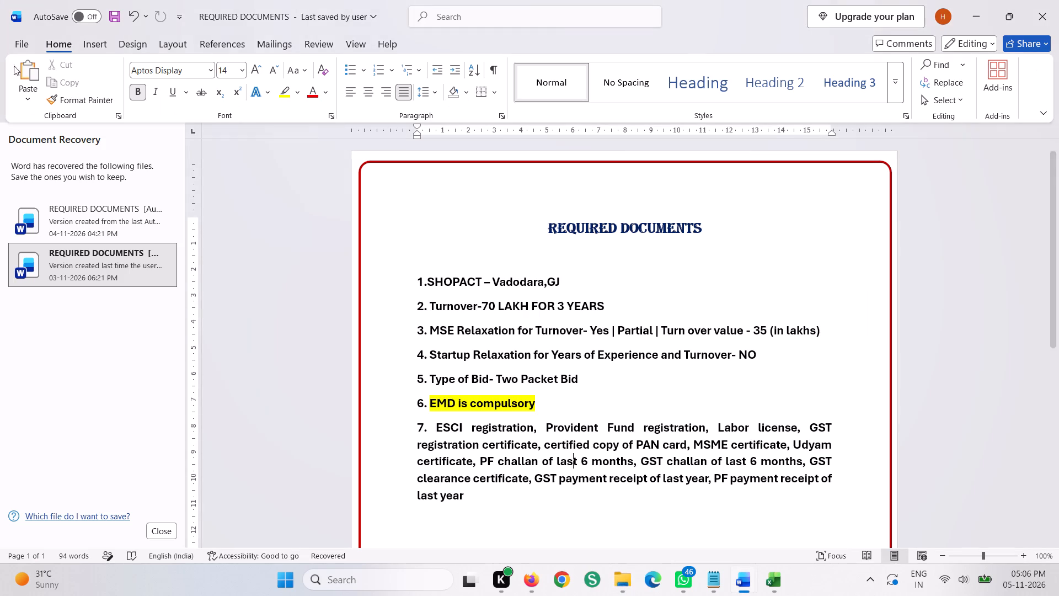
click(31, 48)
click(55, 300)
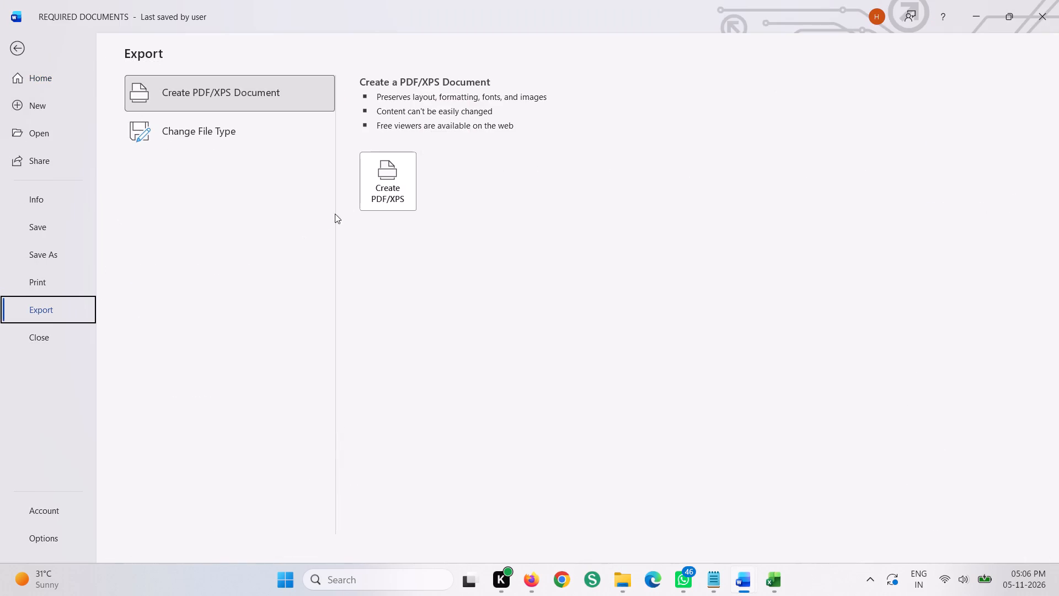
click(370, 187)
scroll(89, 168, up, 10)
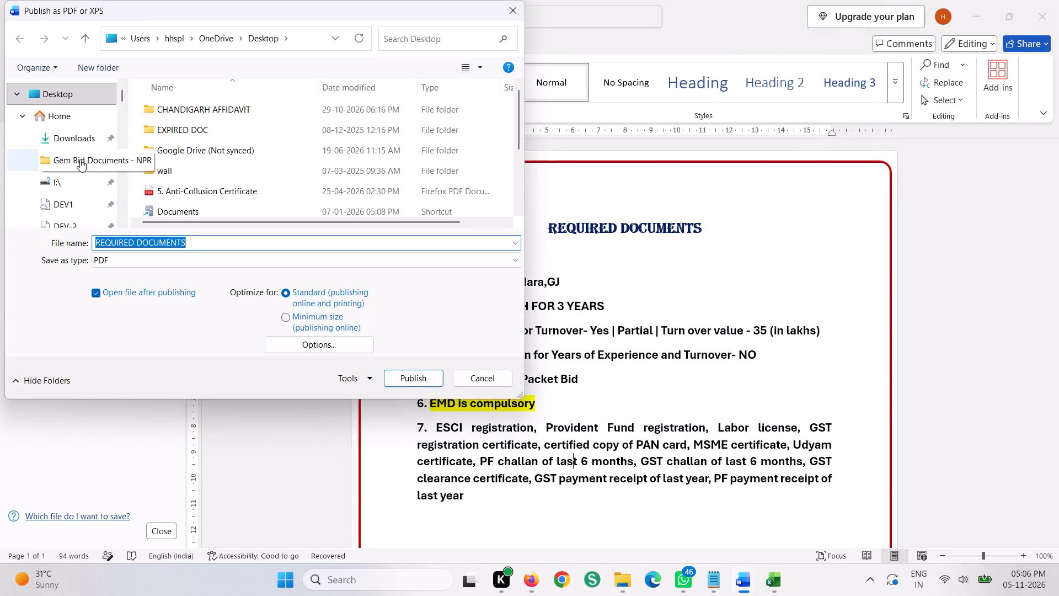
scroll(80, 159, up, 4)
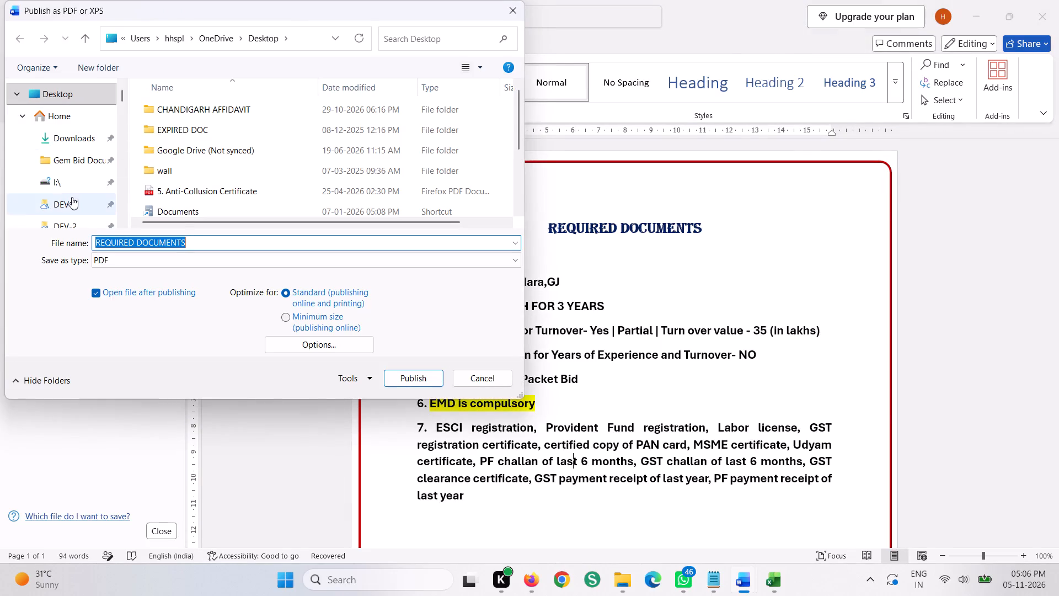
click(75, 204)
scroll(201, 153, up, 7)
double_click(213, 111)
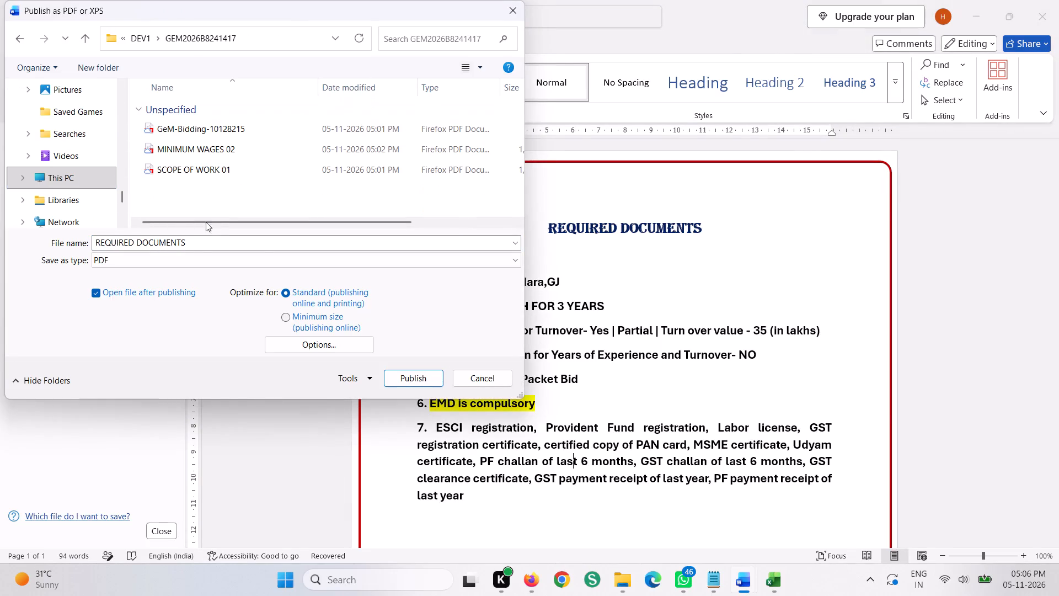
click(199, 245)
click(427, 371)
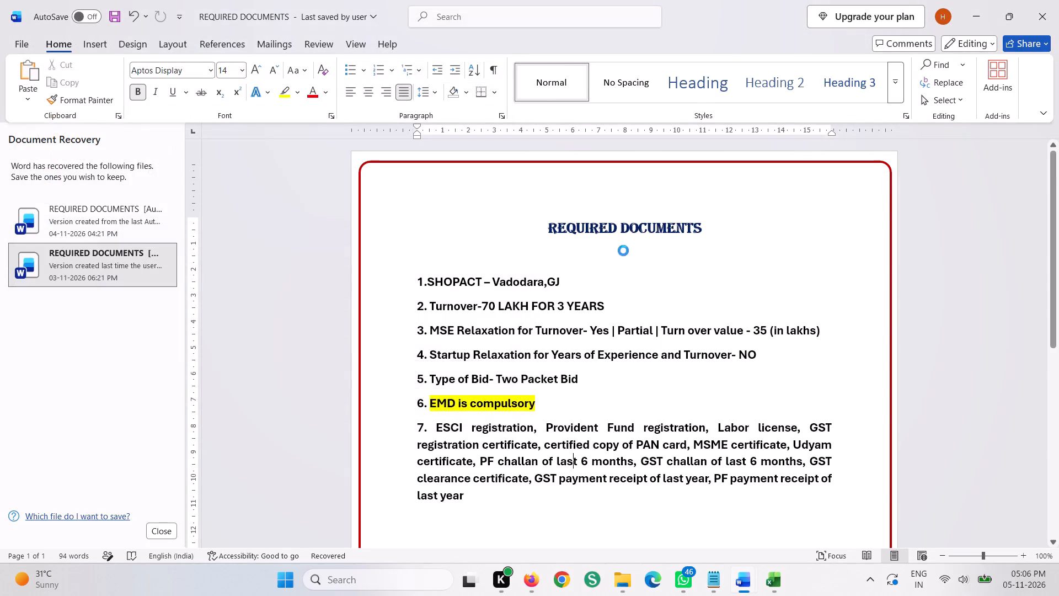
click(820, 0)
click(870, 11)
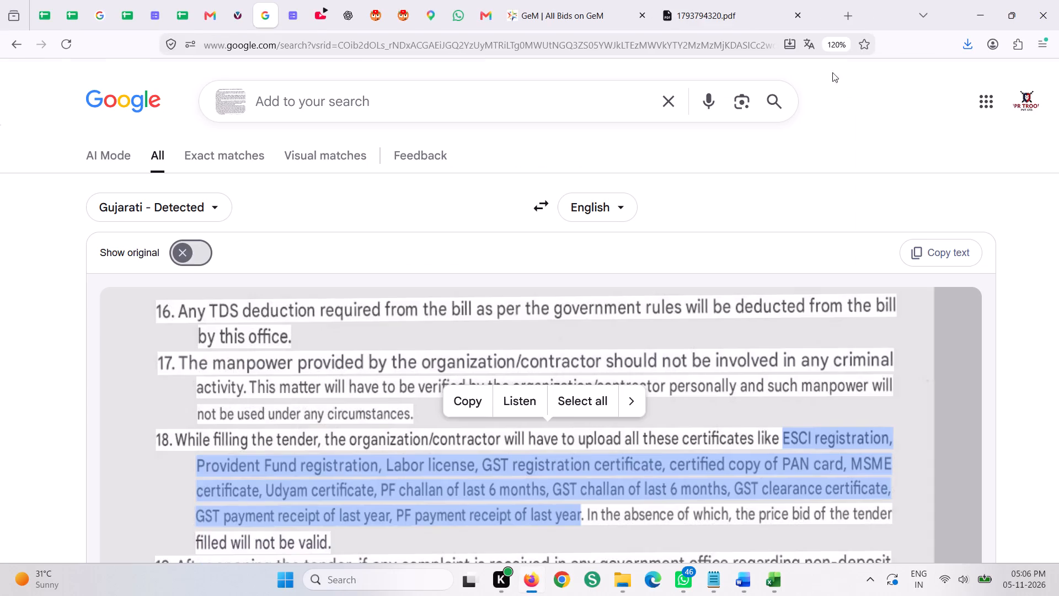
Check the bid folder GEM2026B8241417 in File Explorer for the REQUIRED DOCUMENTS PDF, then go up to the DEV1 folder.
click(622, 582)
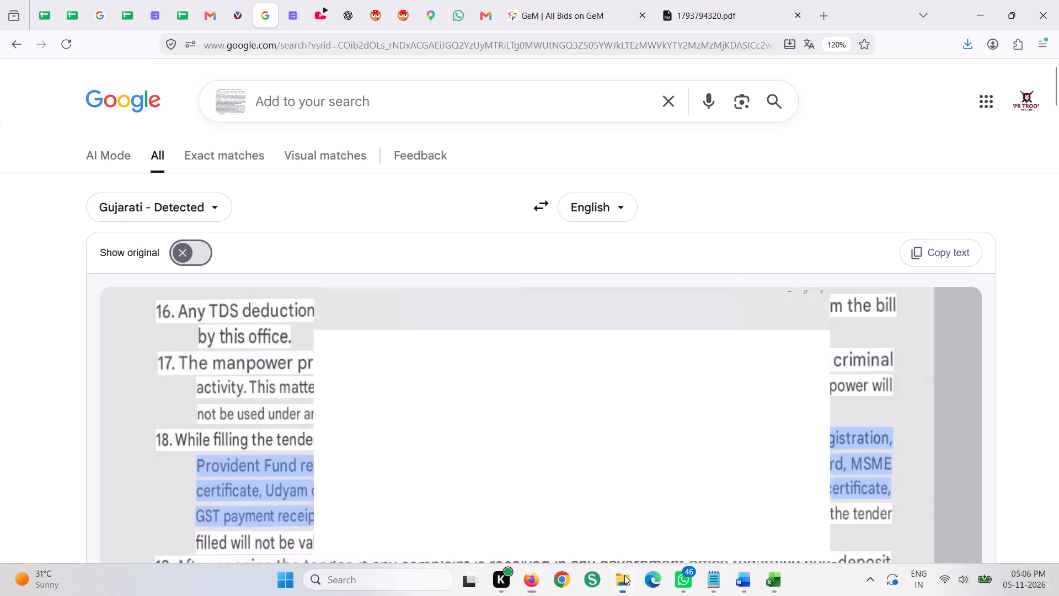
click(190, 143)
click(200, 155)
click(205, 179)
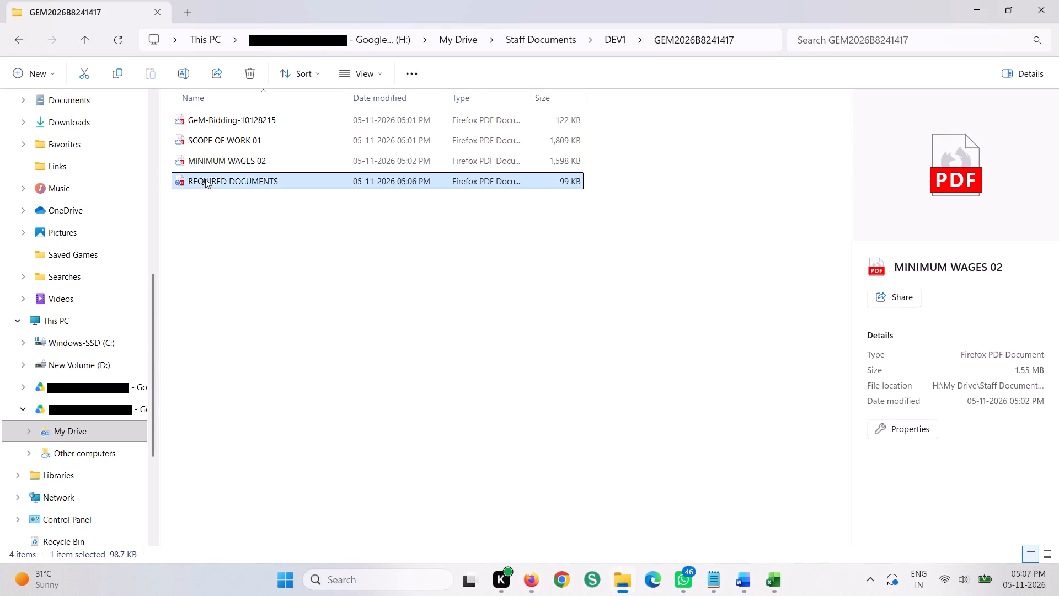
click(87, 42)
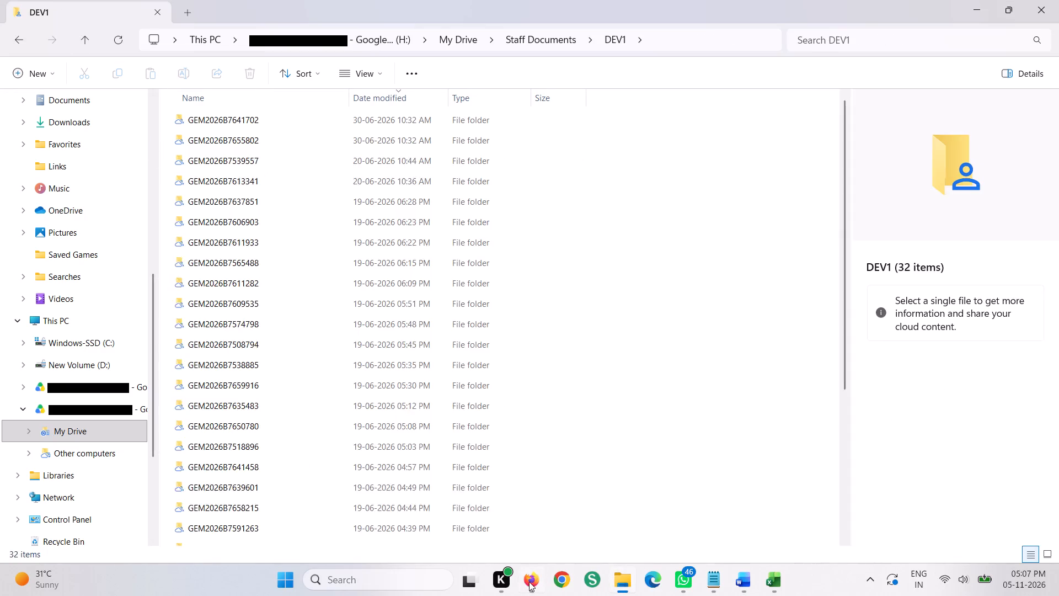
In the Daily Tender Sheet, copy the next bid's ID, GEM/2026/B/8241358, and select the Other Comment cell for GEM/2026/B/8241417.
click(529, 582)
click(183, 15)
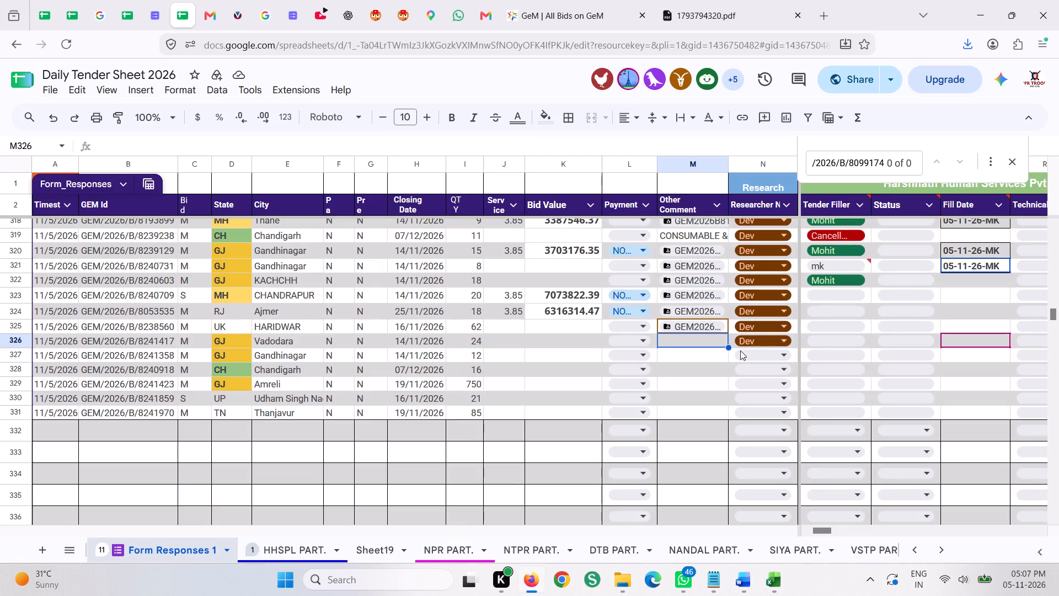
click(703, 355)
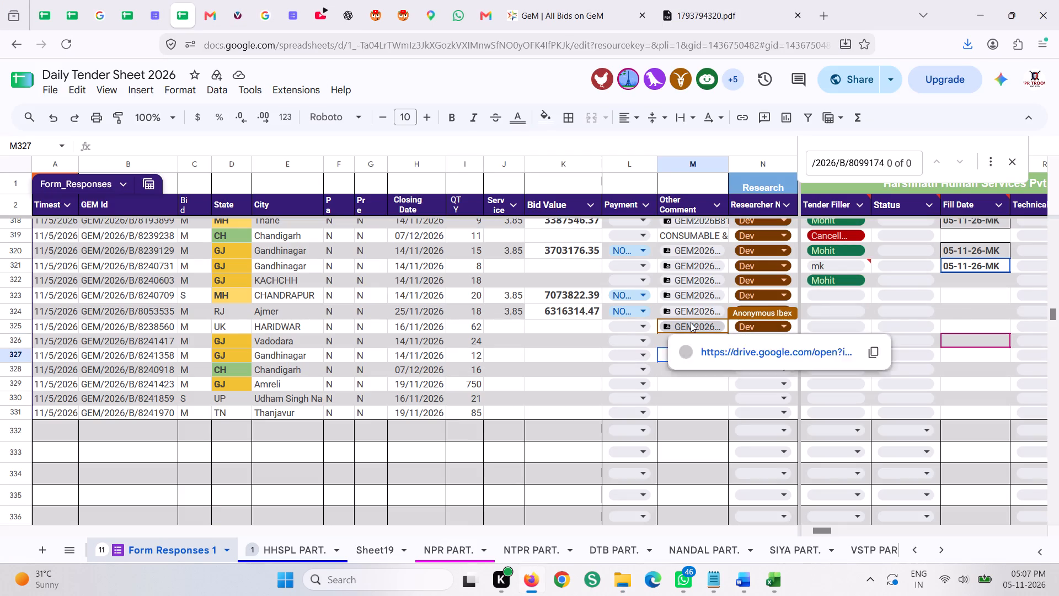
key(Left)
key(Left)
key(Left)
key(Left)
key(Left)
key(Left)
key(Left)
key(Left)
key(Left)
key(Left)
key(Left)
key(Left)
key(Left)
key(Left)
key(Left)
key(Left)
key(Right)
key(ctrl+c)
key(Right)
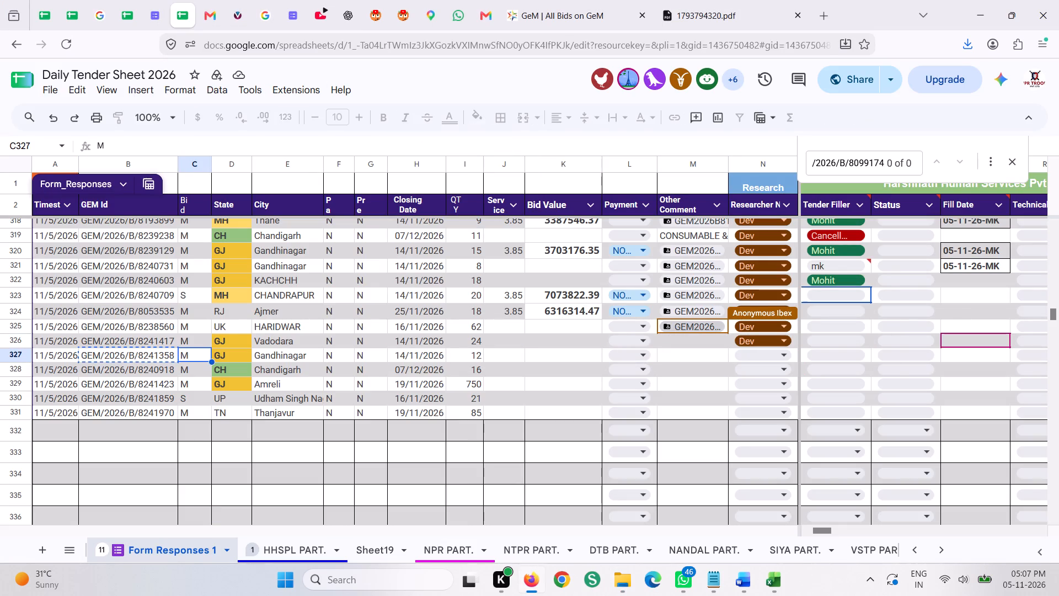
key(Up)
key(Left)
key(Right)
key(Right)
key(Right)
key(Right)
key(Right)
key(Right)
key(Right)
key(Right)
key(Right)
key(Right)
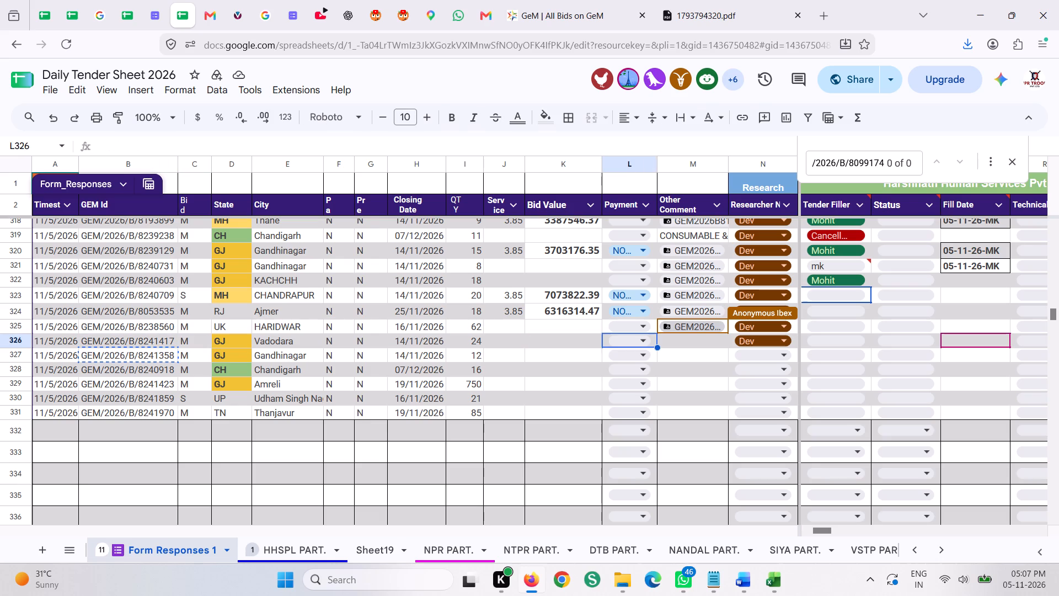
key(Right)
Close the open 1793794320.pdf attachment and return to the GeM bid listing.
click(569, 0)
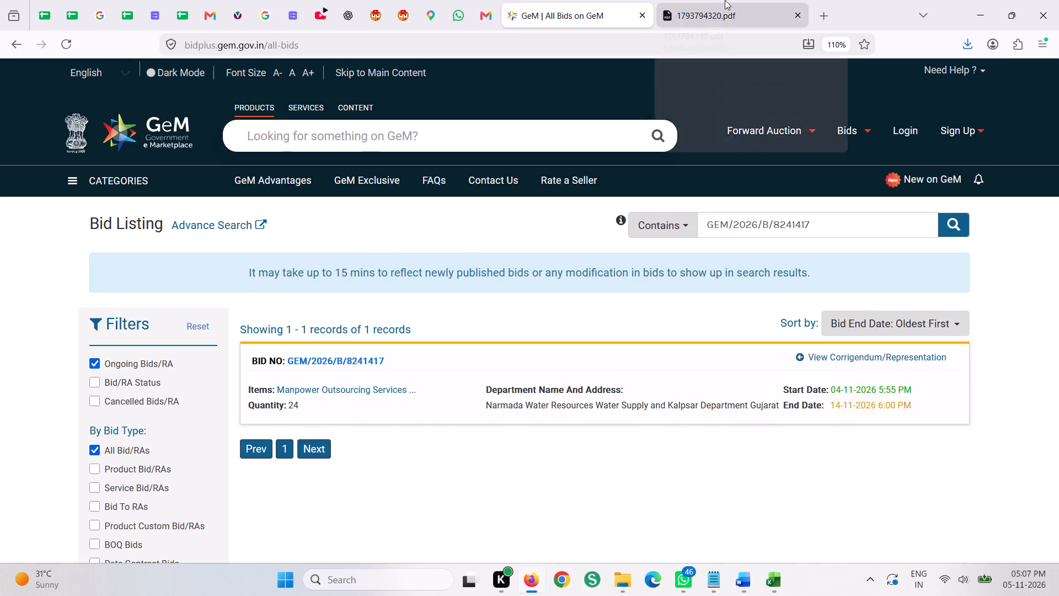
click(732, 0)
click(797, 16)
Search the GeM bid listing for GEM/2026/B/8241358 and open its bid document.
drag(848, 228, 624, 211)
key(ctrl+v)
key(Return)
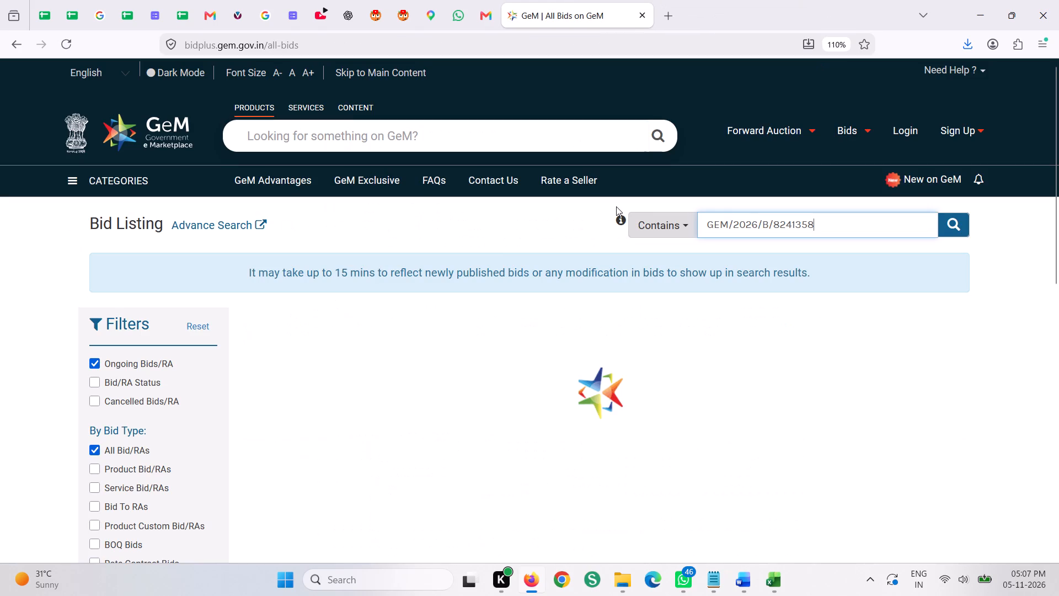
click(377, 359)
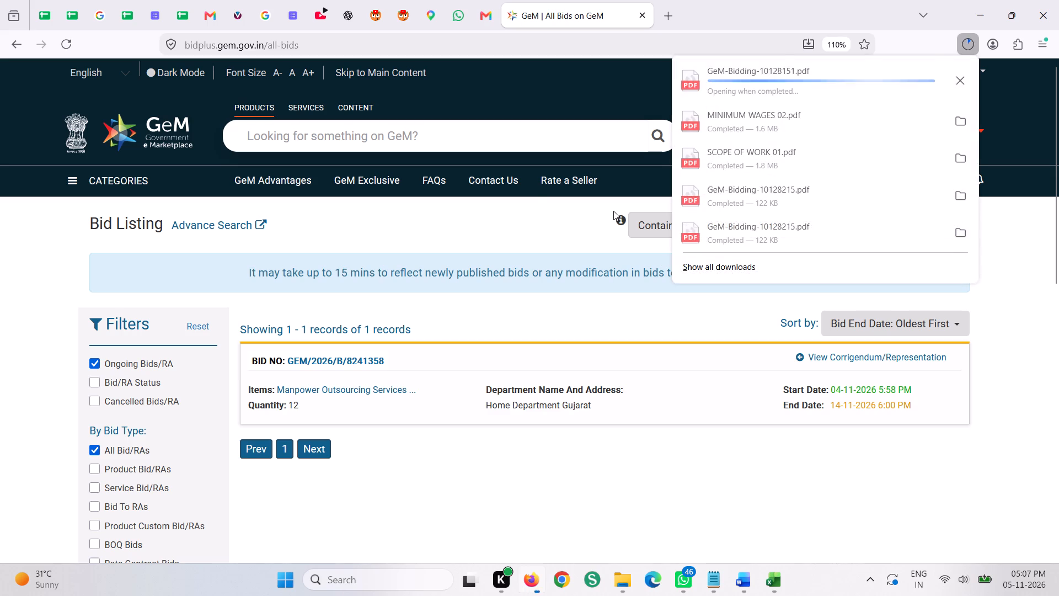
click(405, 223)
Search the new bid document for the word SECURITY and go through its occurrences.
scroll(628, 265, down, 1)
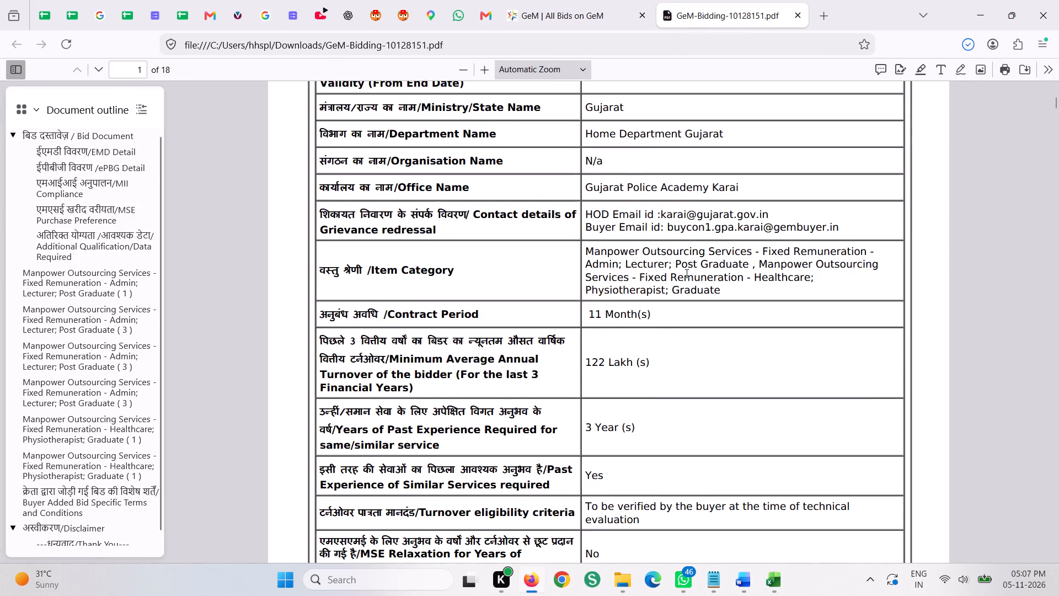
key(ctrl+f)
text(SEC)
text(URITY)
key(Return)
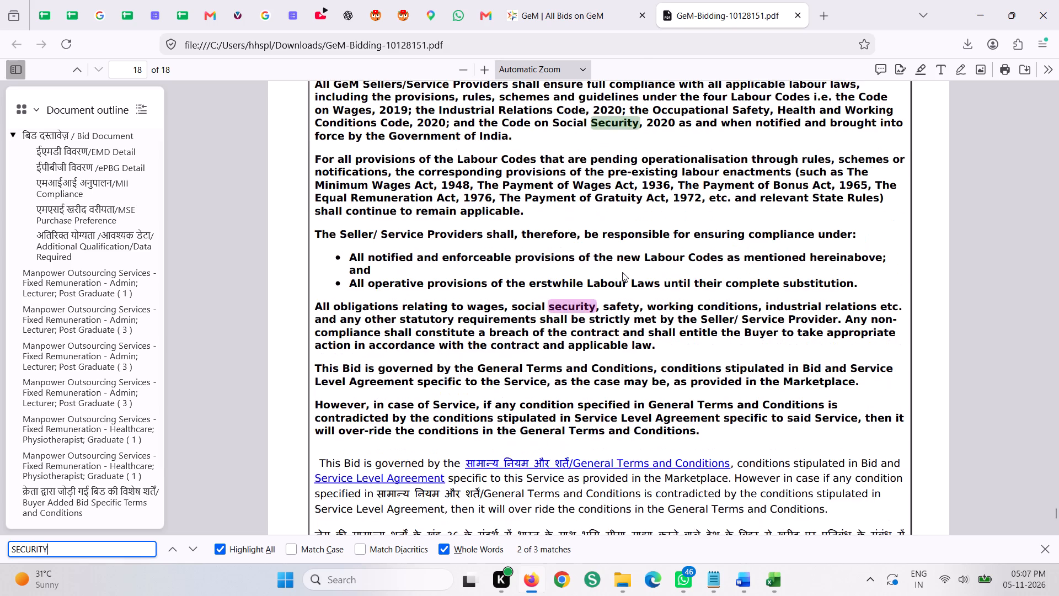
key(Return)
key(Return)
key(Return)
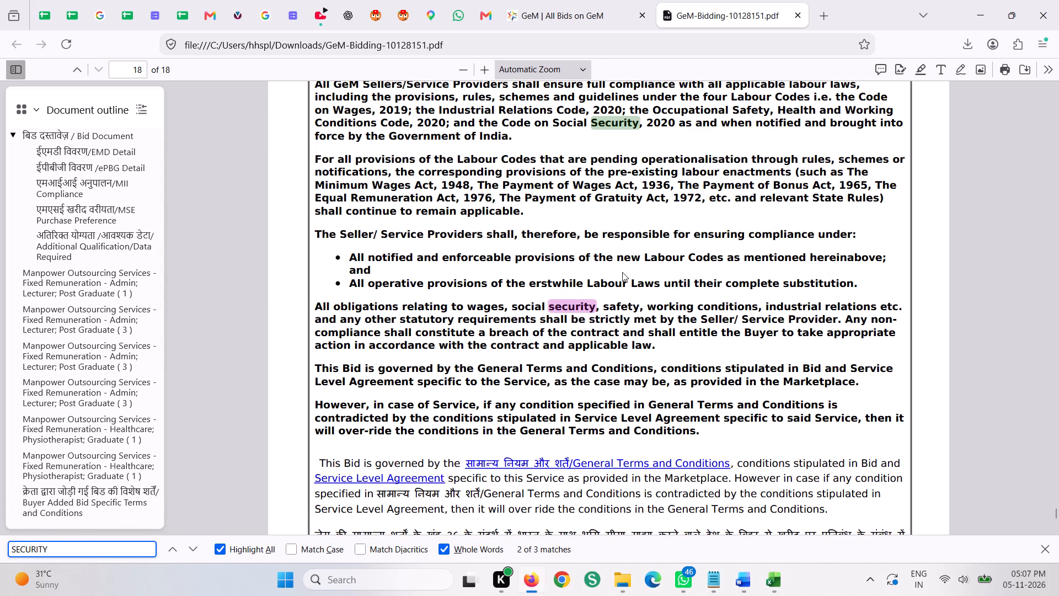
Reopen the closed attachment, go back to GEM/2026/B/8241417's bid document, and examine its EMD terms and minimum wages attachment 1793794359.pdf.
key(ctrl+shift+t)
scroll(547, 320, down, 1)
scroll(594, 238, down, 3)
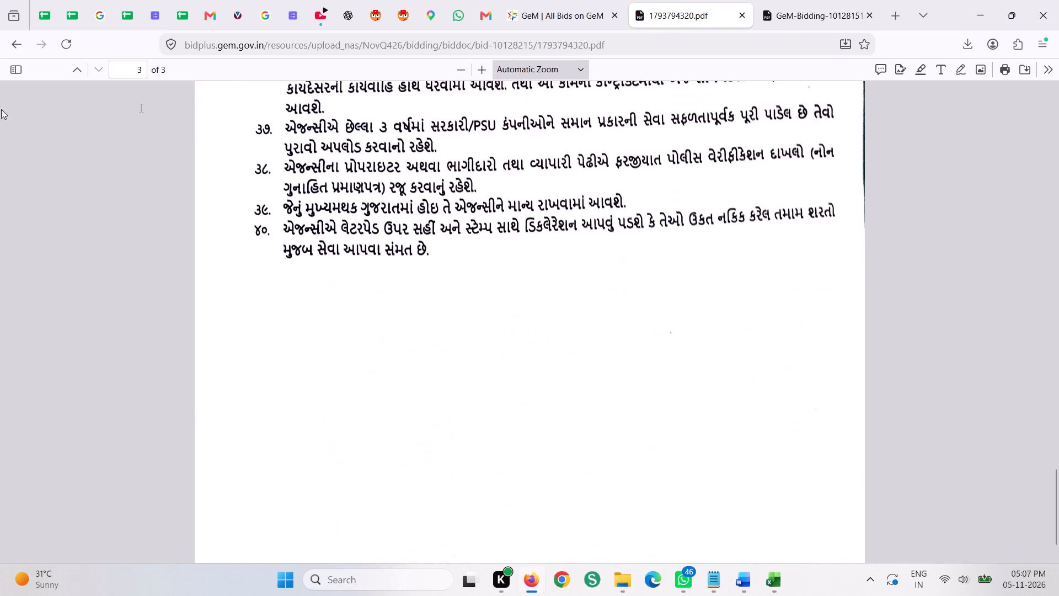
click(4, 45)
scroll(629, 352, down, 1)
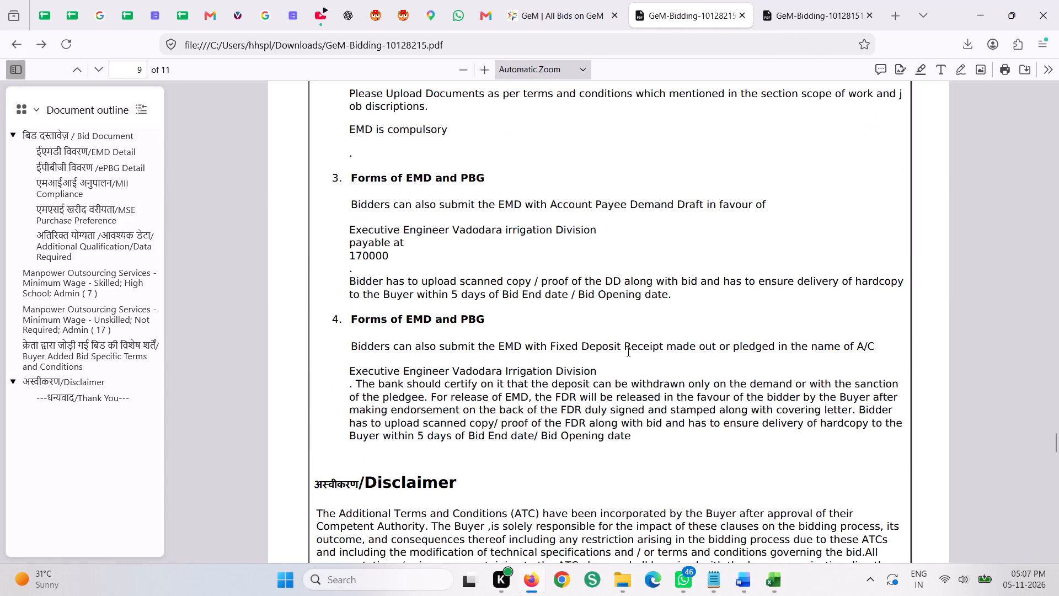
scroll(625, 350, up, 10)
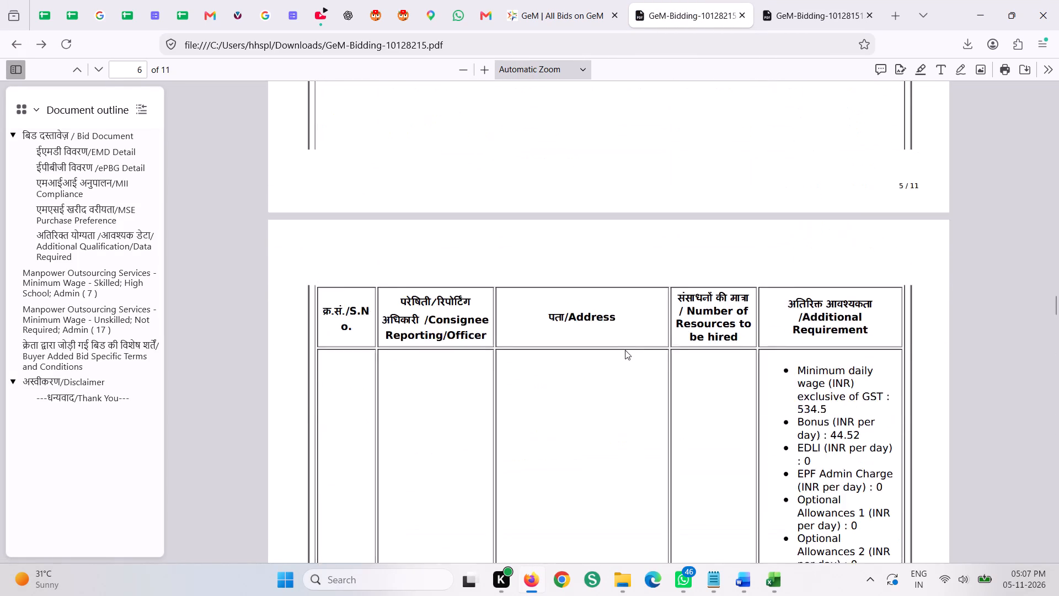
scroll(625, 350, up, 6)
scroll(625, 350, down, 1)
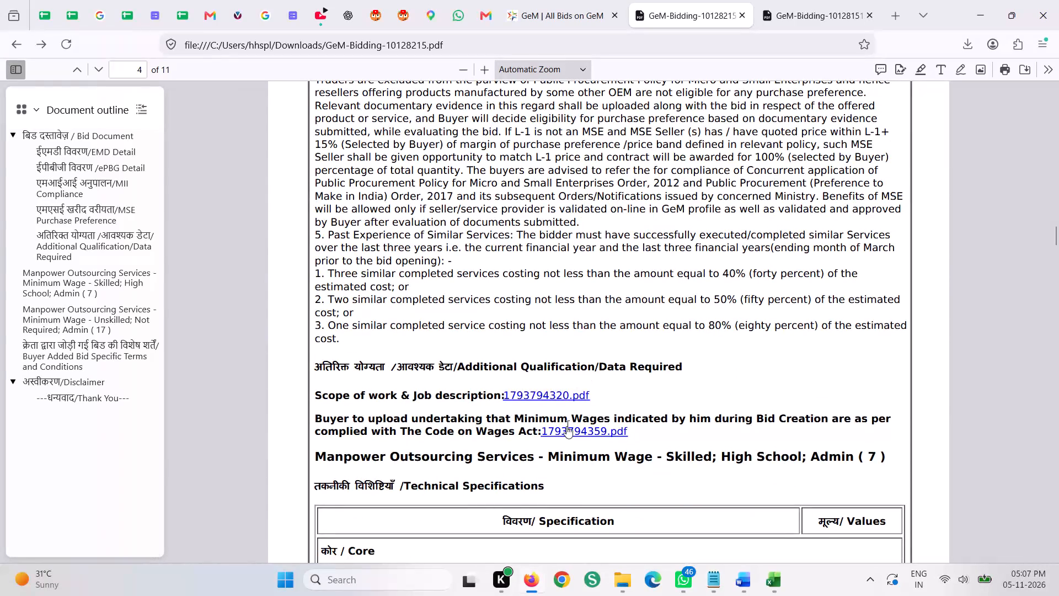
click(566, 428)
scroll(624, 379, up, 1)
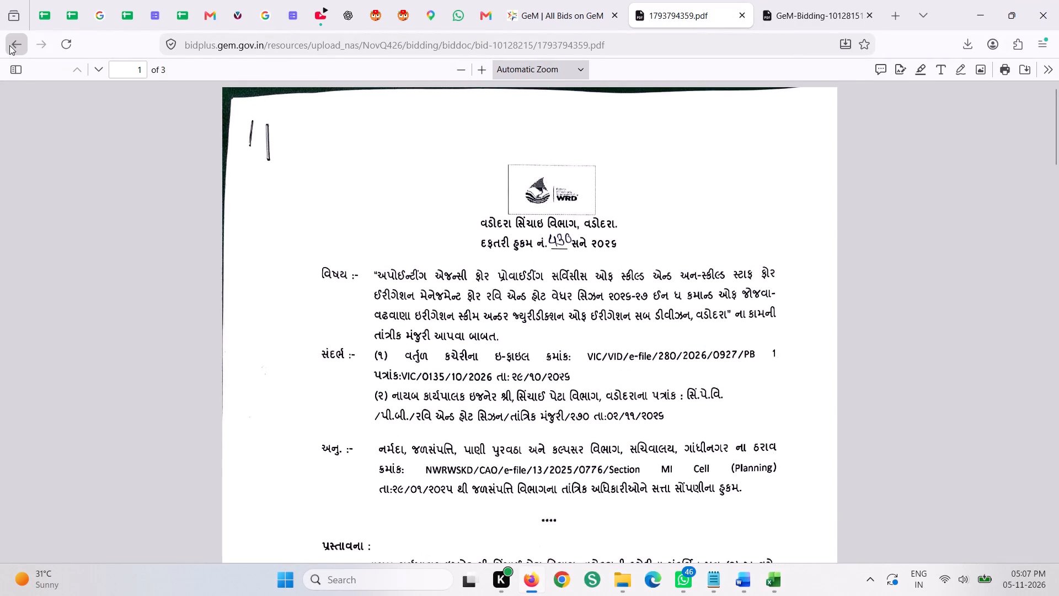
click(9, 45)
Copy the Google Drive link of the GEM2026B8241417 folder in DEV1 from File Explorer.
click(620, 585)
scroll(261, 214, up, 4)
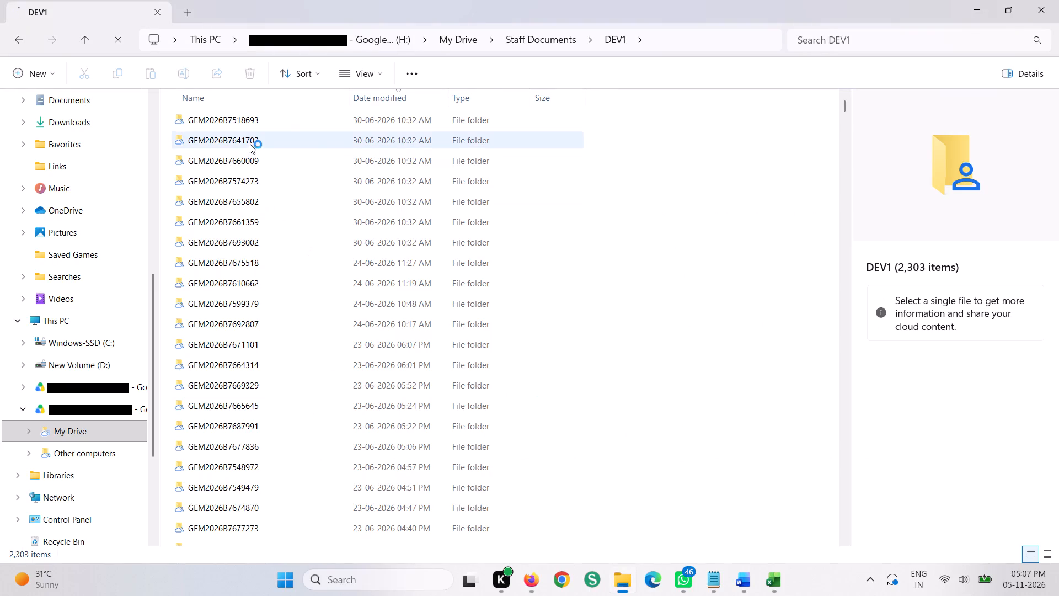
scroll(250, 144, up, 2)
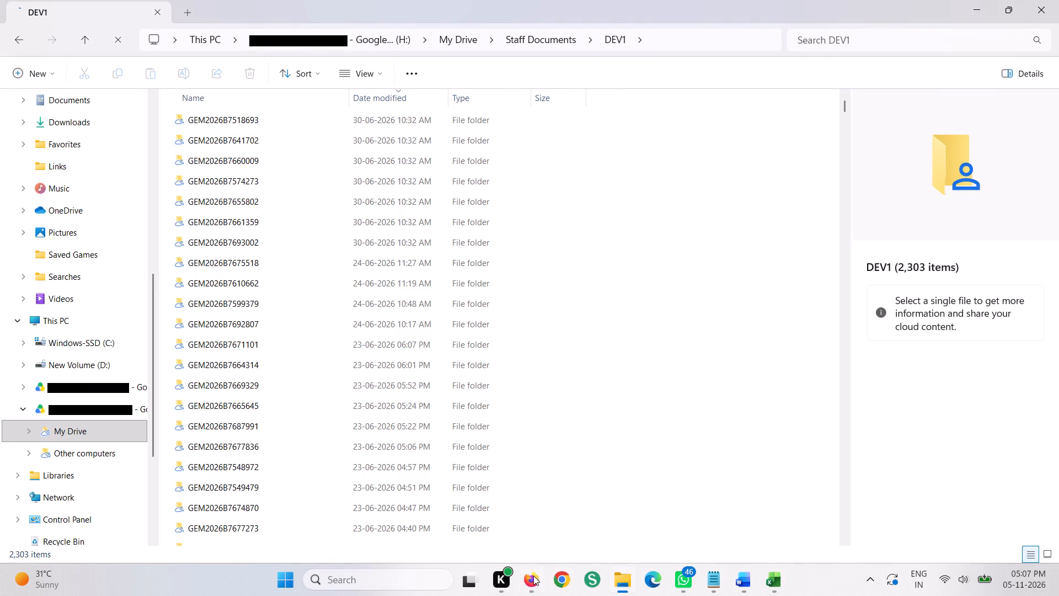
click(533, 576)
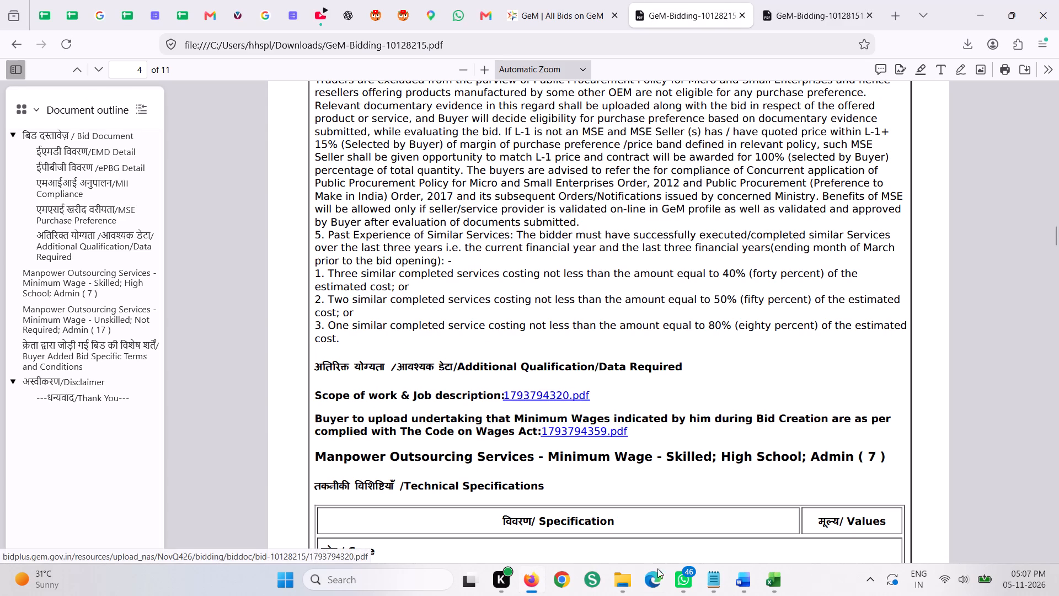
click(626, 578)
scroll(285, 194, up, 3)
right_click(248, 120)
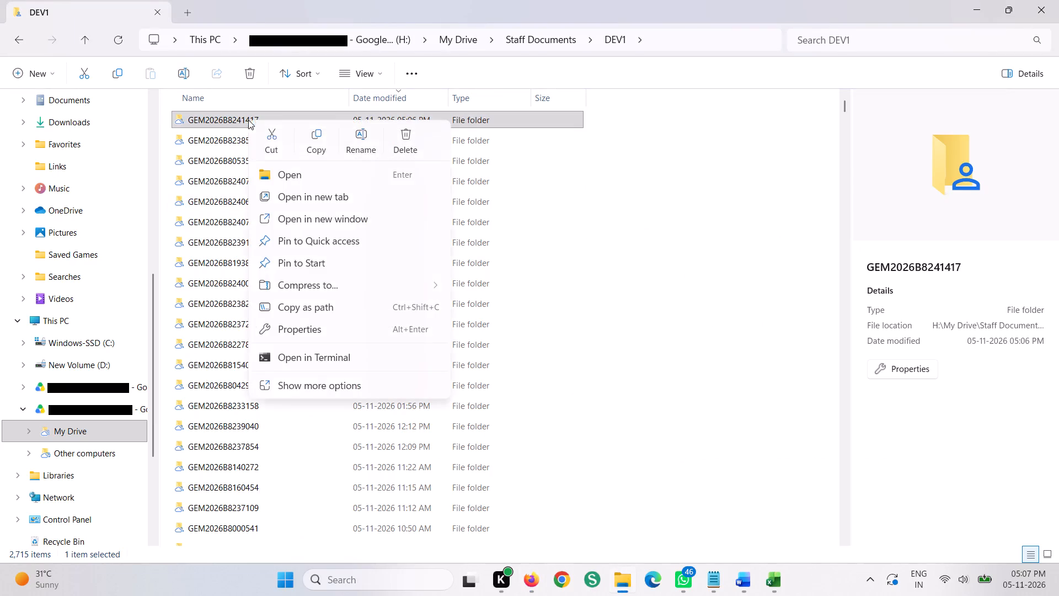
click(292, 382)
click(291, 256)
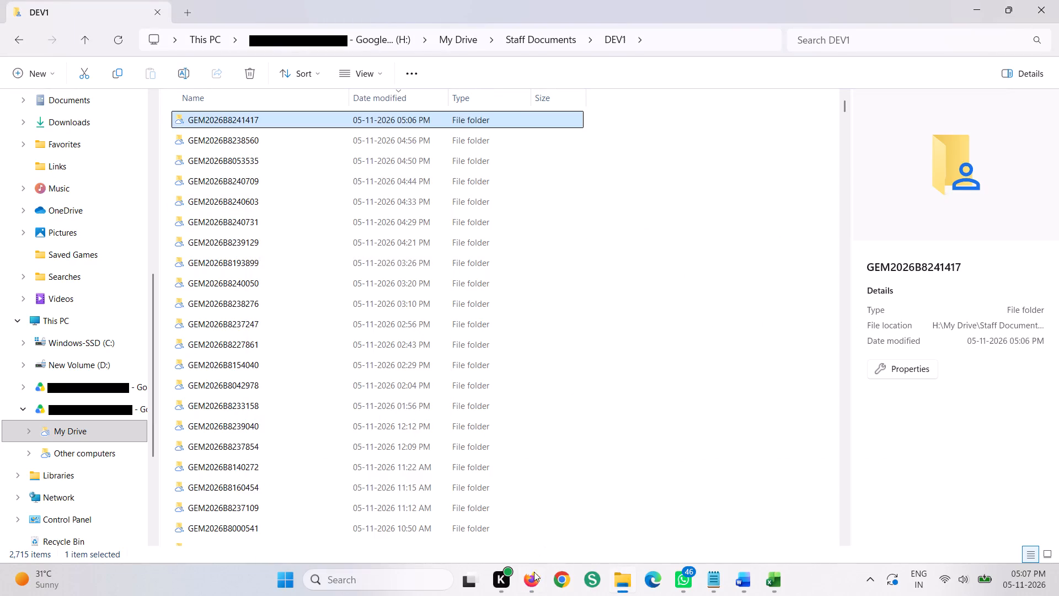
Paste the folder link into the Other Comment cell for GEM/2026/B/8241417 in the Daily Tender Sheet as a folder chip.
click(527, 578)
click(184, 16)
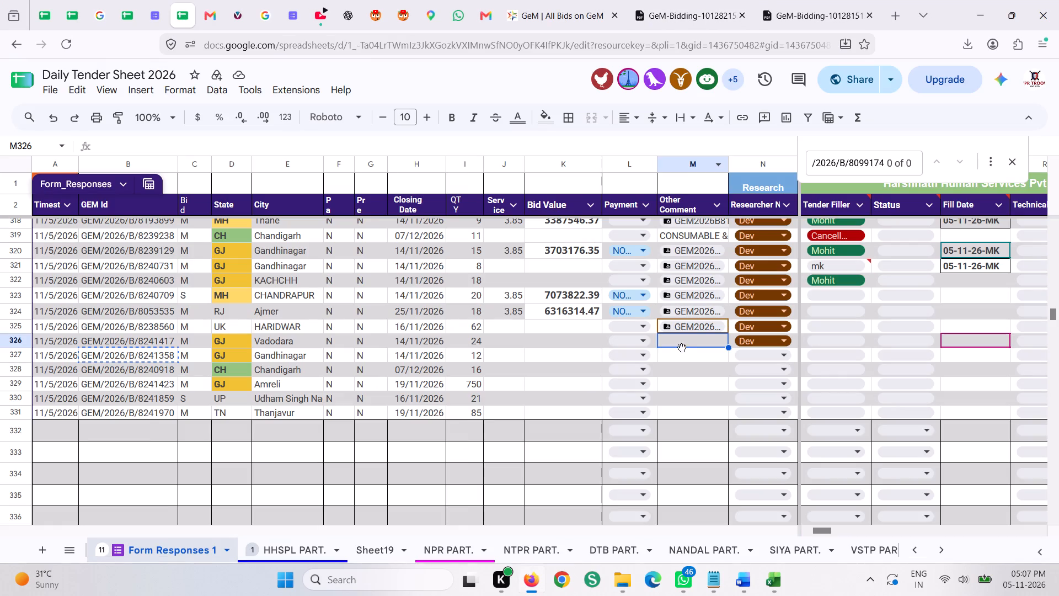
double_click(681, 345)
key(ctrl+v)
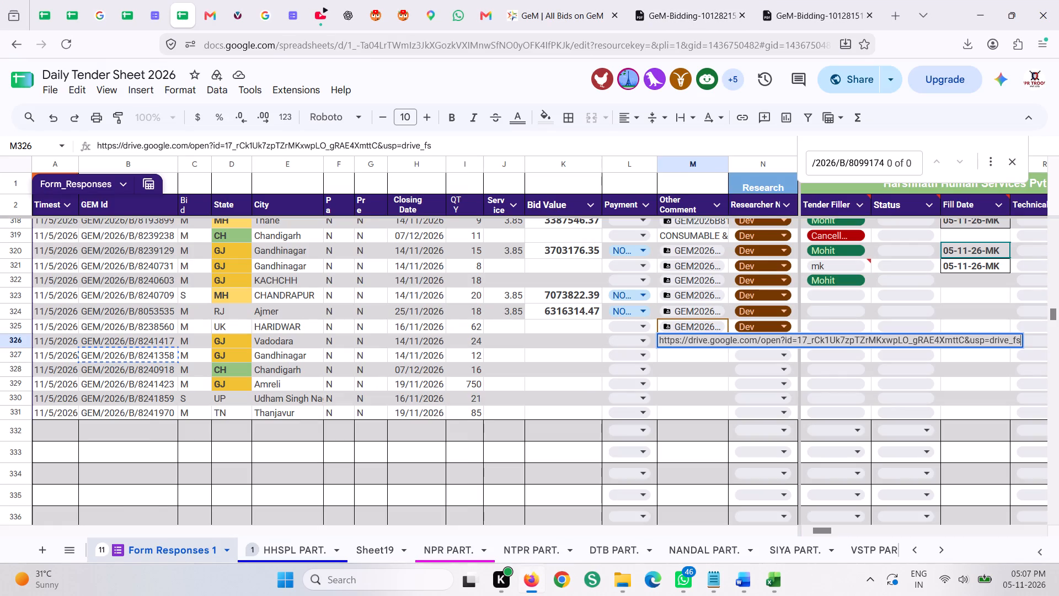
key(Tab)
click(531, 359)
Open the linked GEM2026B8241417 folder in Drive from the cell, check its files, and close it.
click(681, 341)
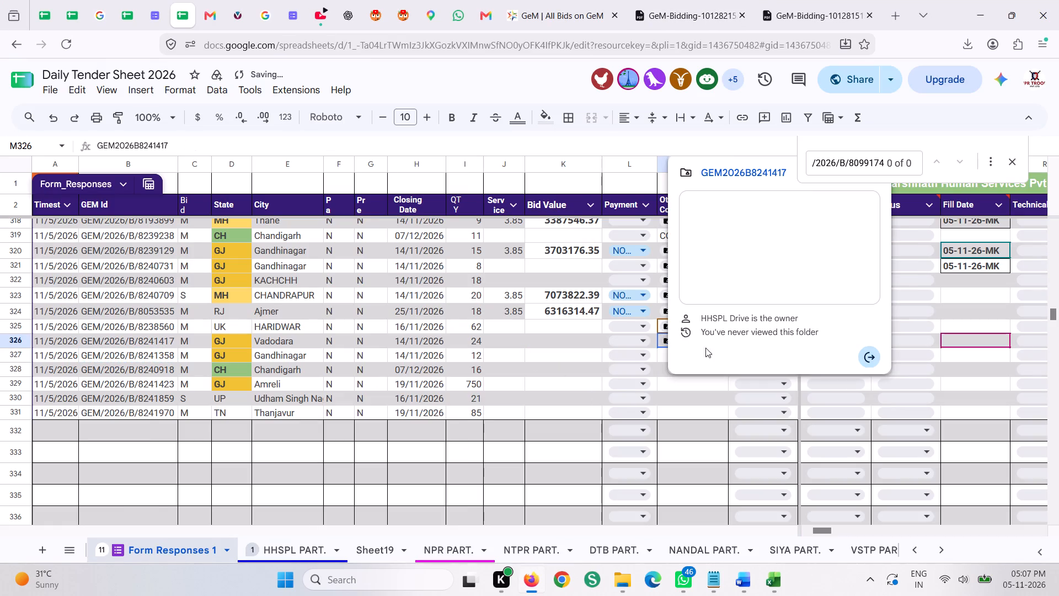
click(748, 224)
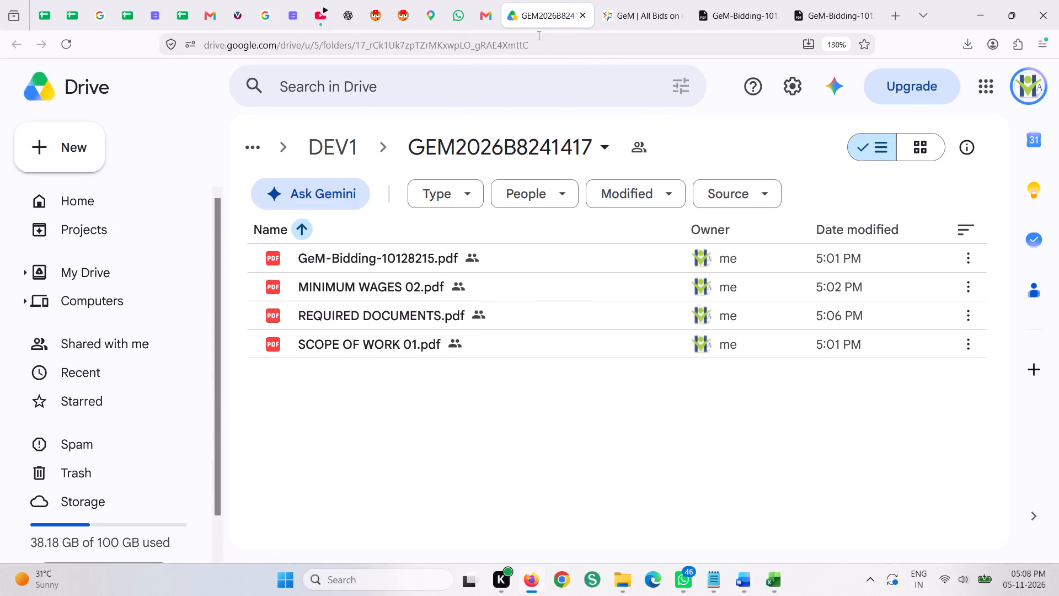
click(522, 0)
click(583, 14)
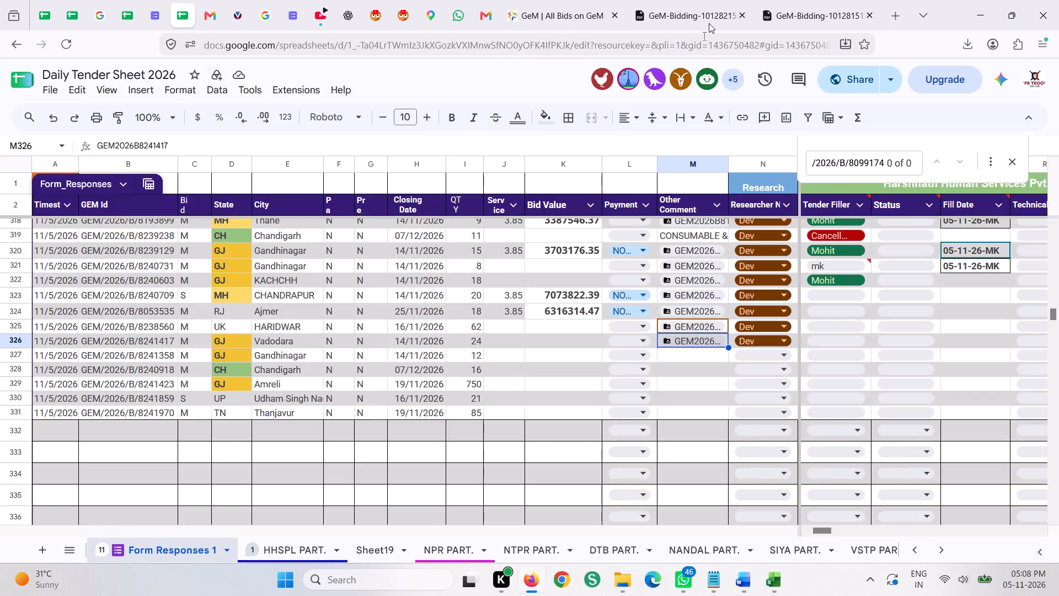
Check the first page of the GEM/2026/B/8241417 bid document and close it.
click(715, 0)
scroll(714, 173, up, 13)
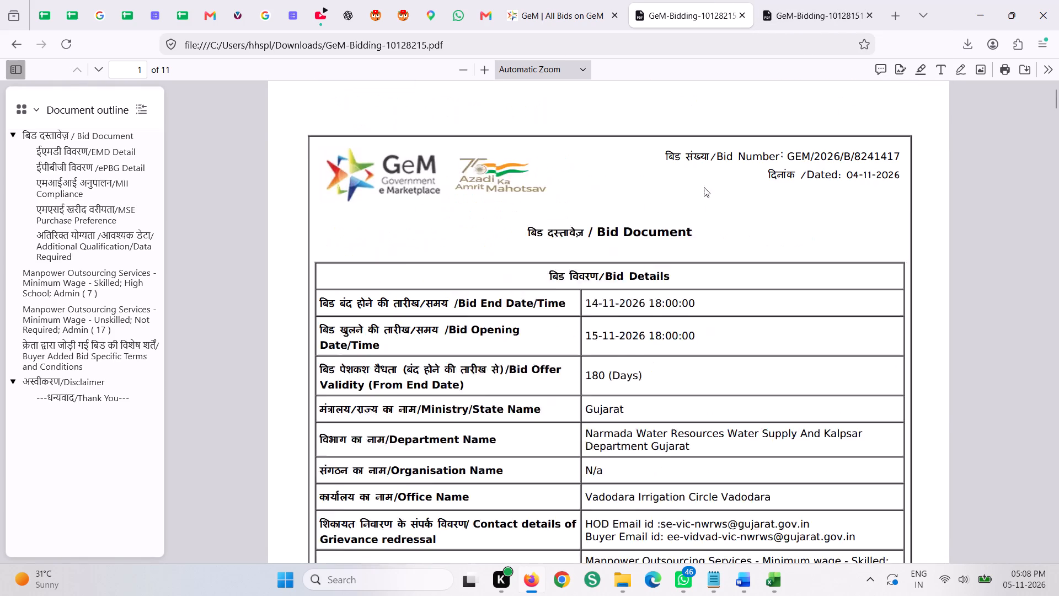
scroll(704, 187, up, 7)
click(545, 0)
click(716, 0)
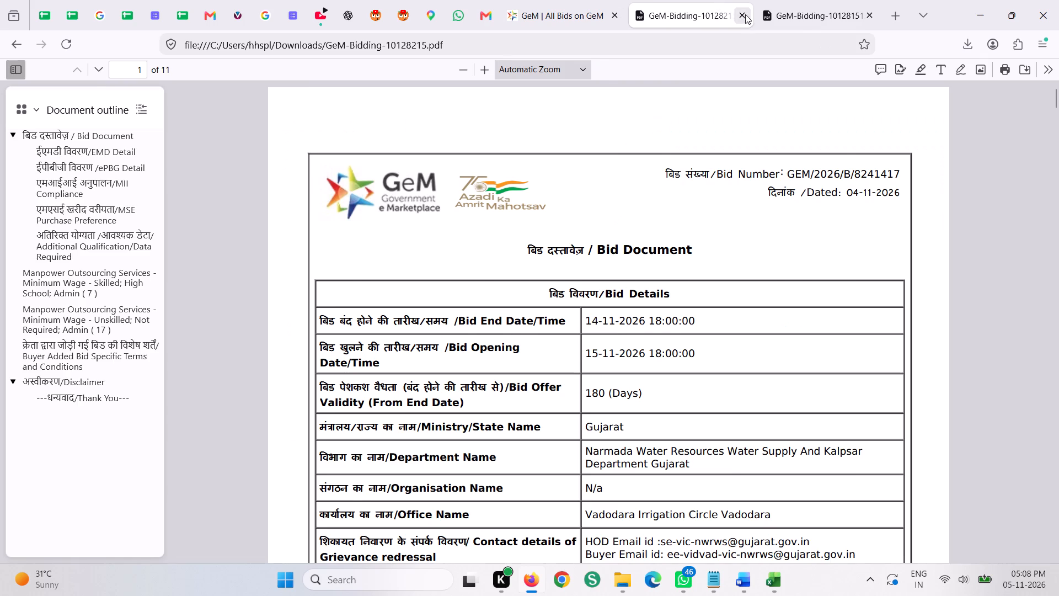
click(745, 14)
Examine the new bid document GeM-Bidding-10128151.pdf: bid details, technical specifications, consignee tables and additional requirements for each post.
click(732, 0)
scroll(740, 191, up, 16)
scroll(684, 225, up, 20)
scroll(684, 225, up, 10)
scroll(618, 237, down, 9)
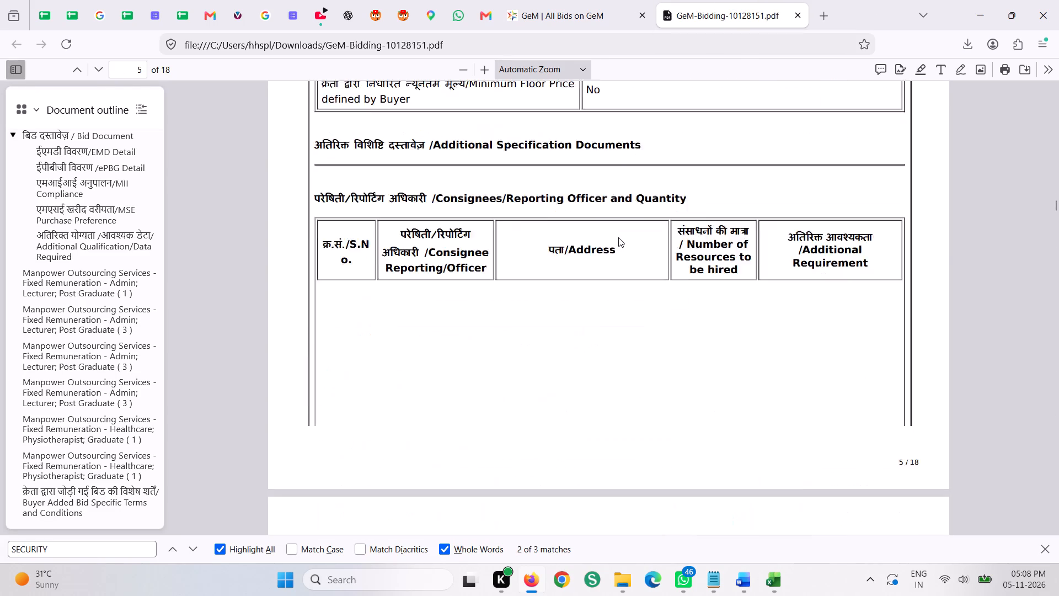
scroll(618, 237, down, 7)
scroll(633, 238, up, 2)
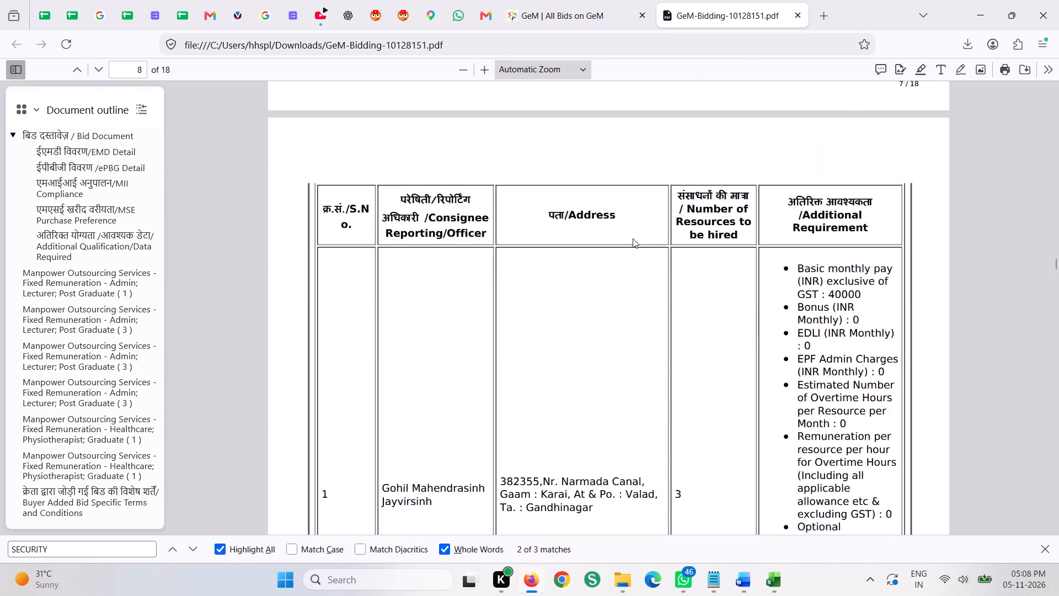
scroll(602, 244, down, 3)
scroll(647, 240, up, 2)
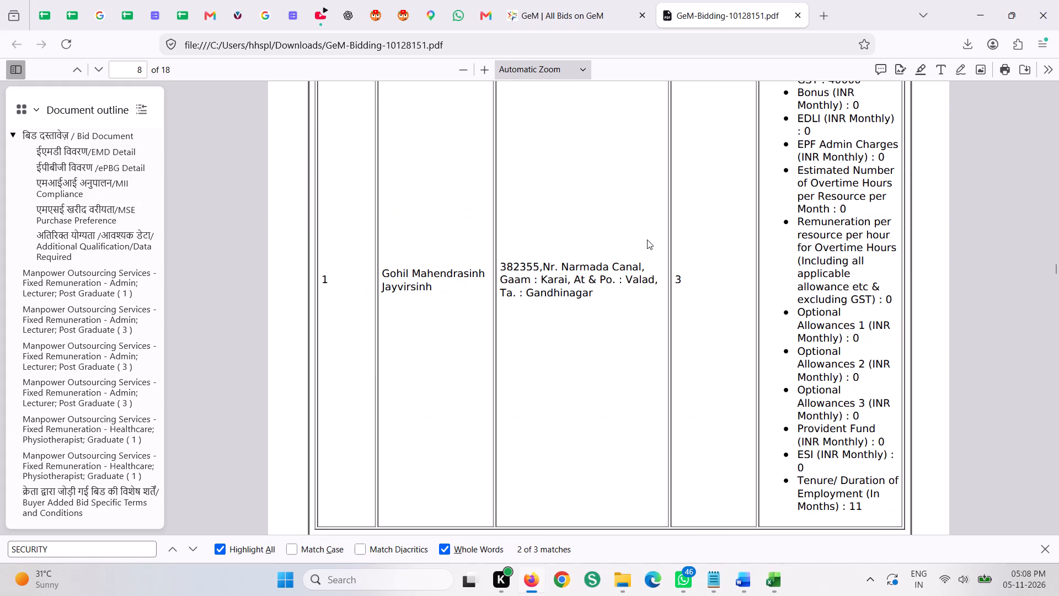
scroll(647, 240, up, 1)
scroll(639, 242, down, 4)
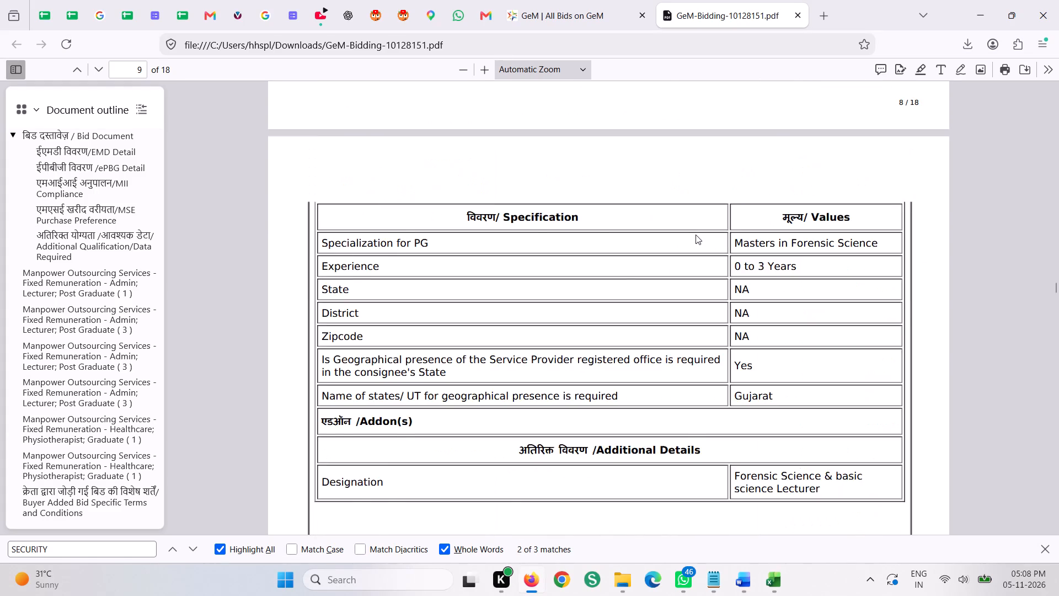
scroll(696, 235, up, 2)
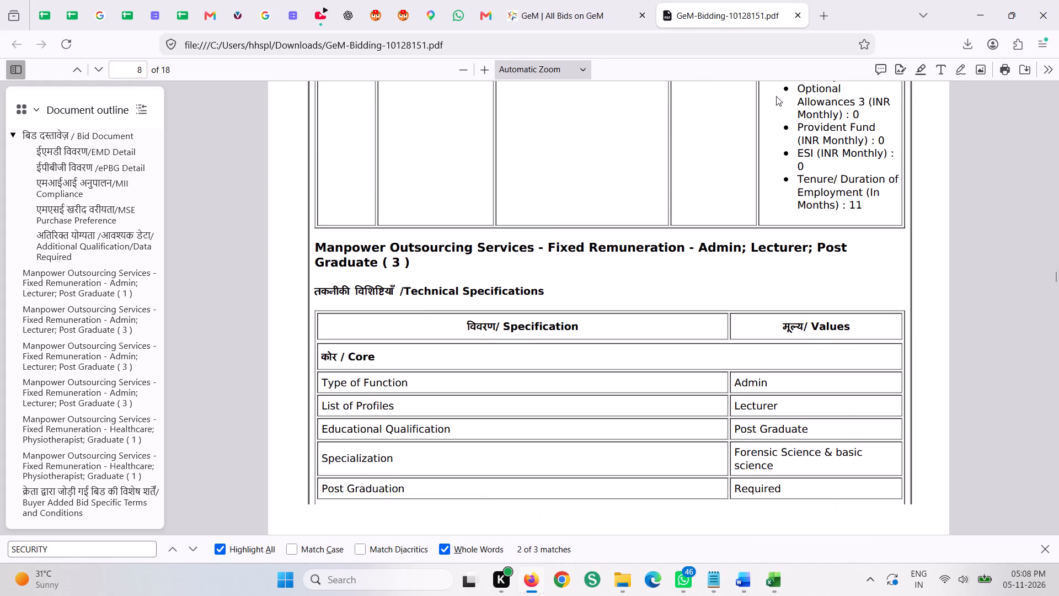
click(577, 3)
click(733, 0)
scroll(654, 206, up, 12)
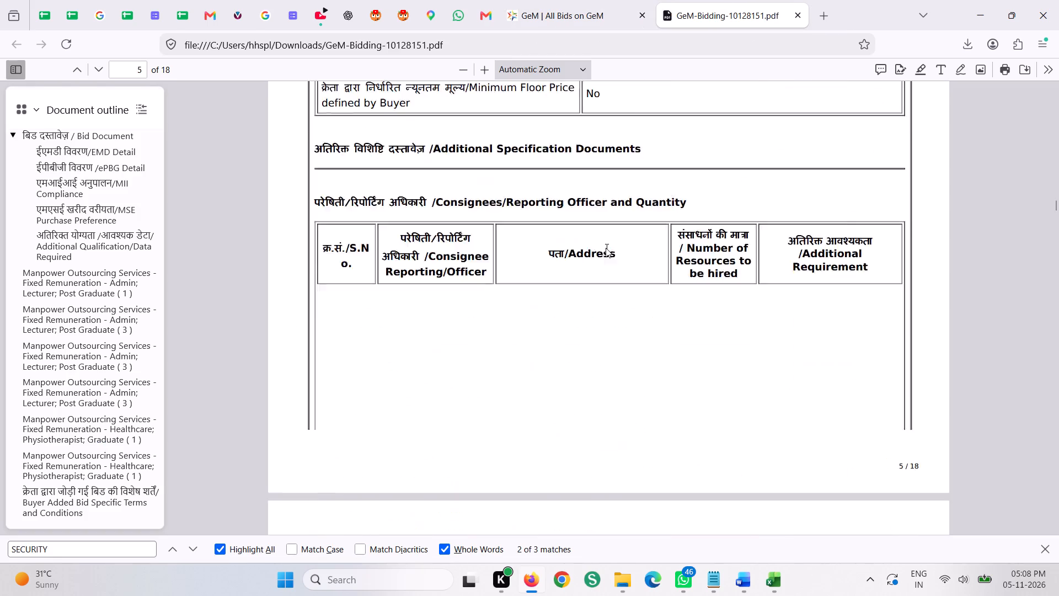
scroll(606, 248, up, 10)
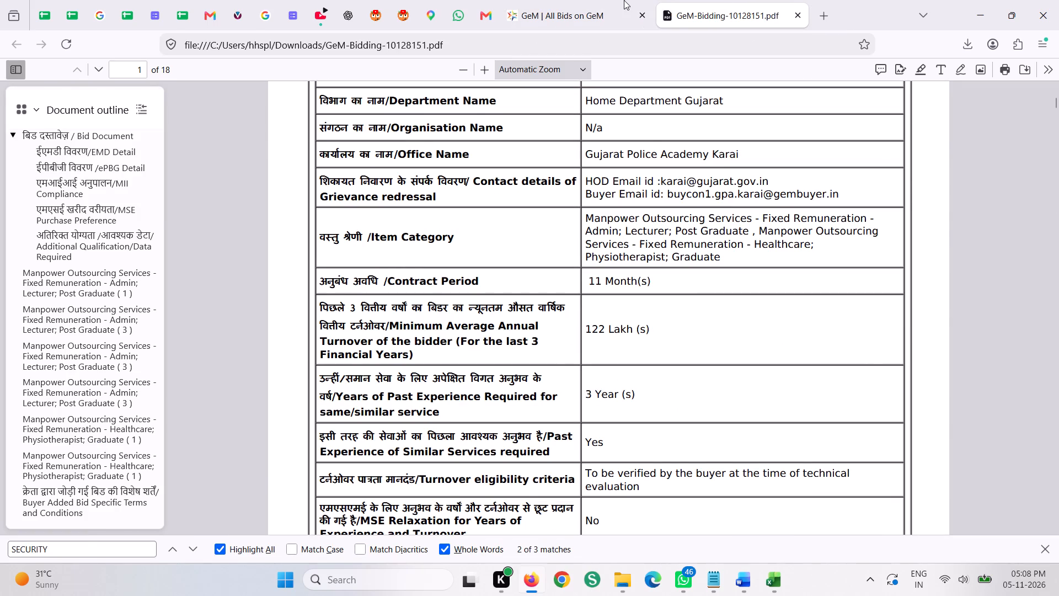
click(624, 0)
click(736, 0)
Create a new folder in DEV1, naming it with the copied clipboard text.
click(606, 574)
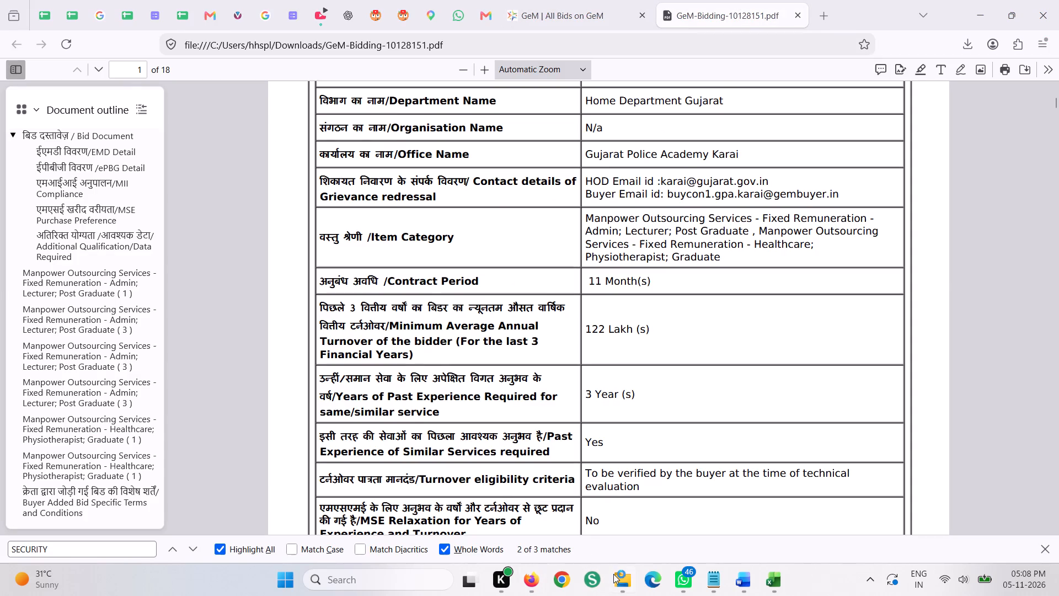
click(924, 20)
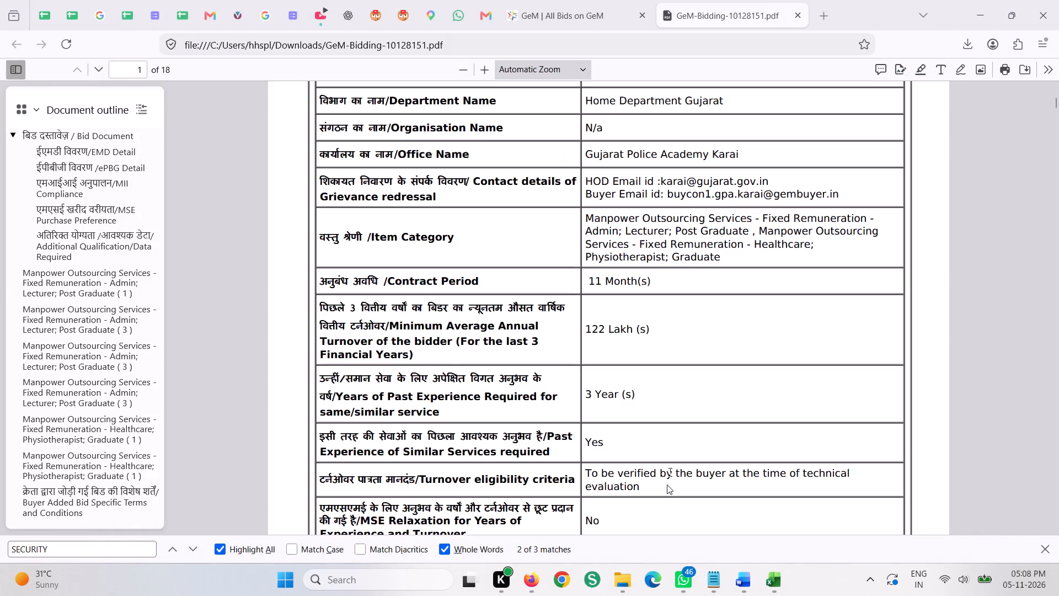
click(619, 581)
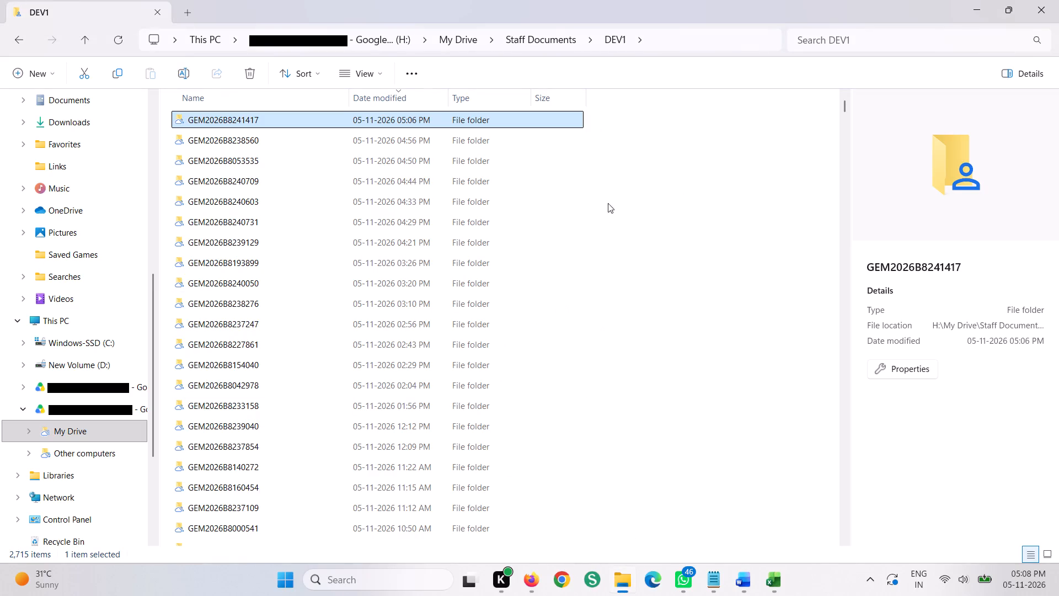
right_click(596, 206)
click(631, 316)
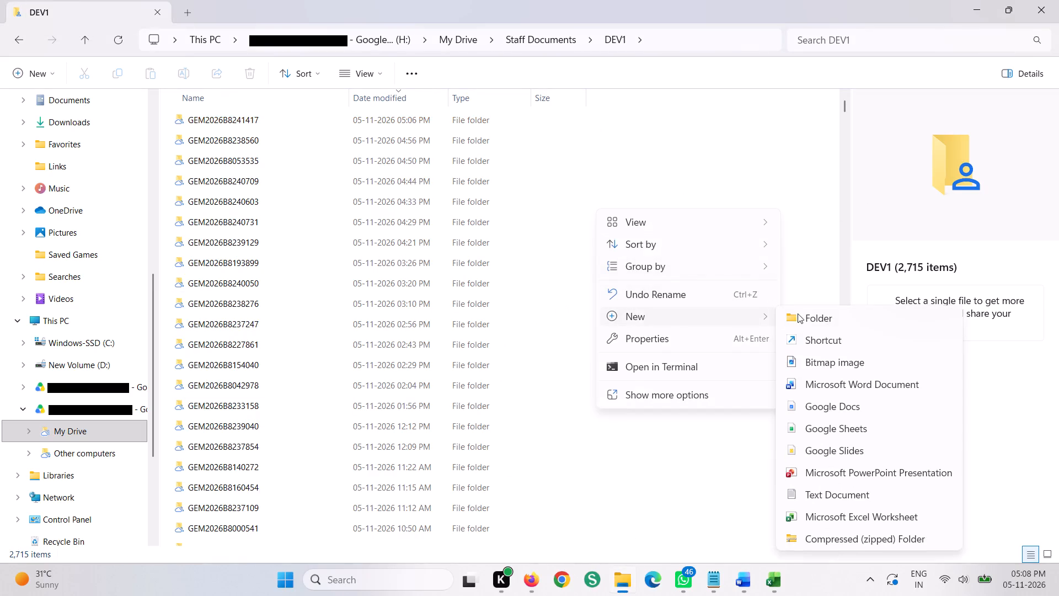
click(801, 315)
key(ctrl+v)
key(Return)
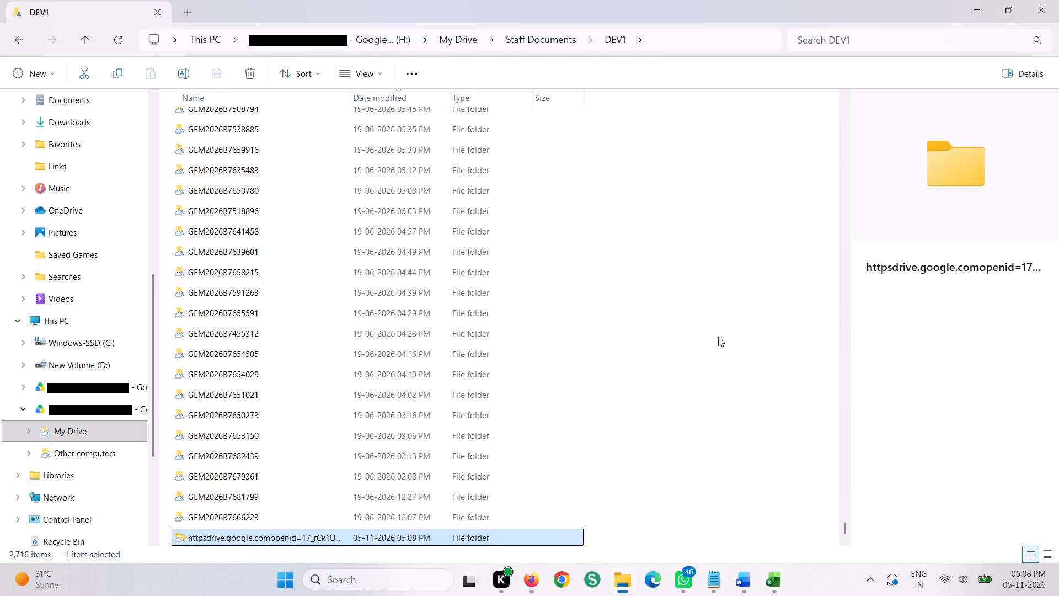
Rename the new DEV1 folder as GEM2026B8241358, using the bid number copied from the bid listing, and open it.
key(F2)
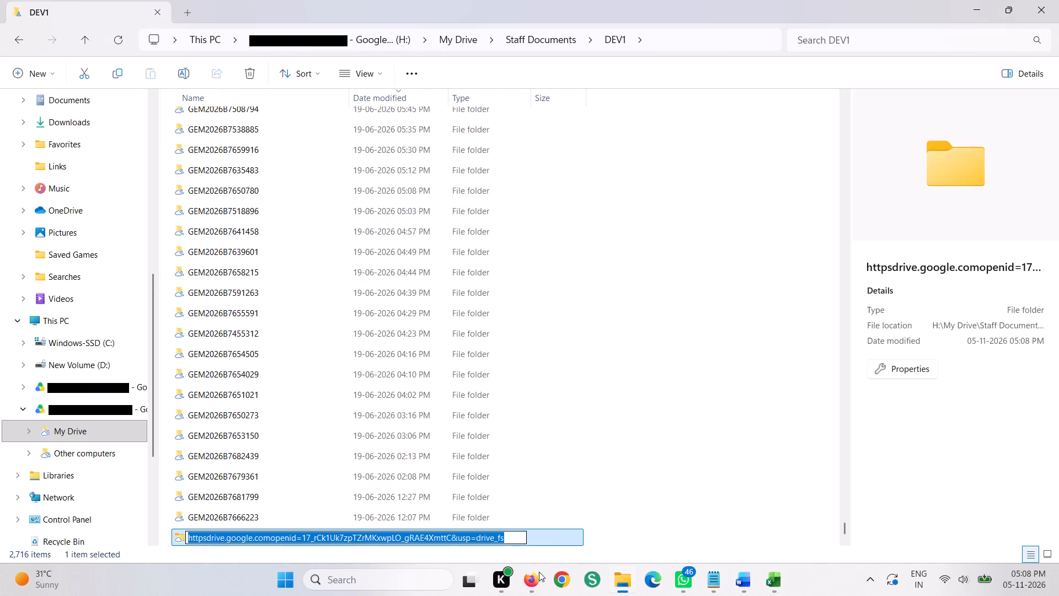
click(536, 583)
click(602, 0)
drag(828, 225, 658, 230)
key(ctrl+c)
key(ctrl+c)
key(alt+Tab)
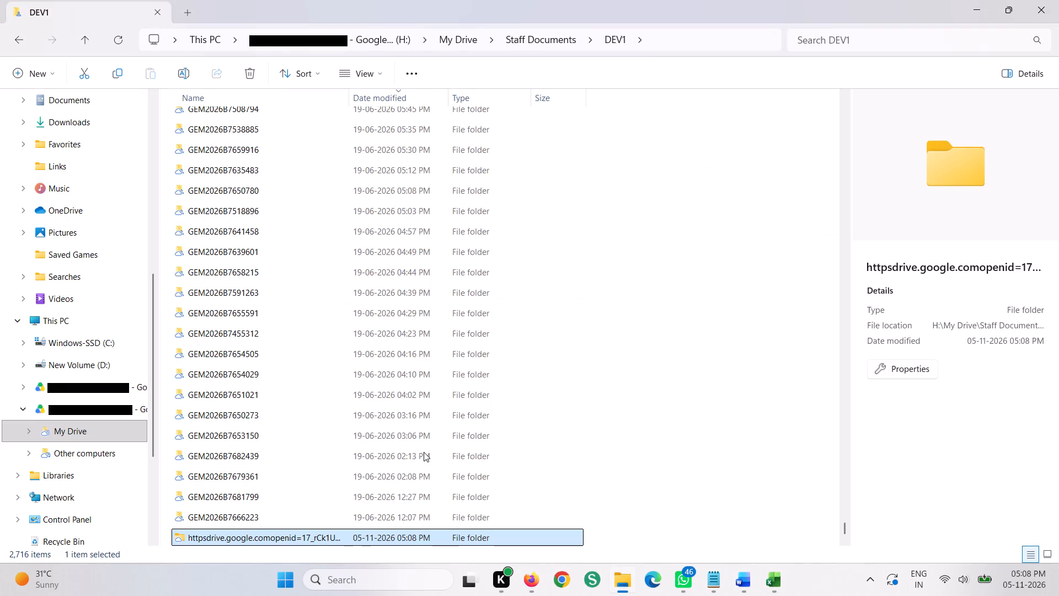
key(F2)
key(ctrl+v)
key(Return)
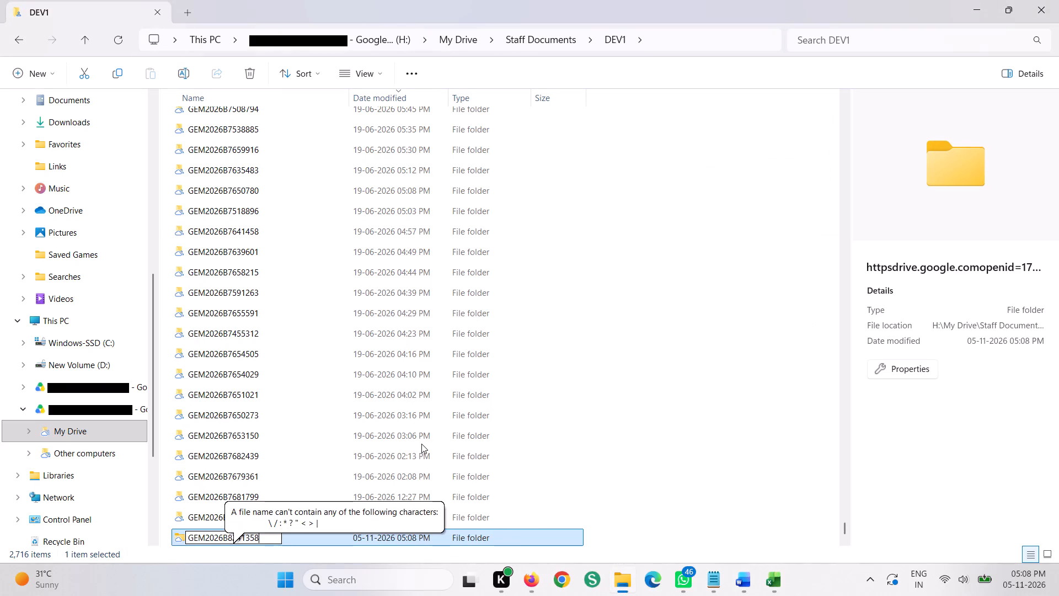
triple_click(236, 538)
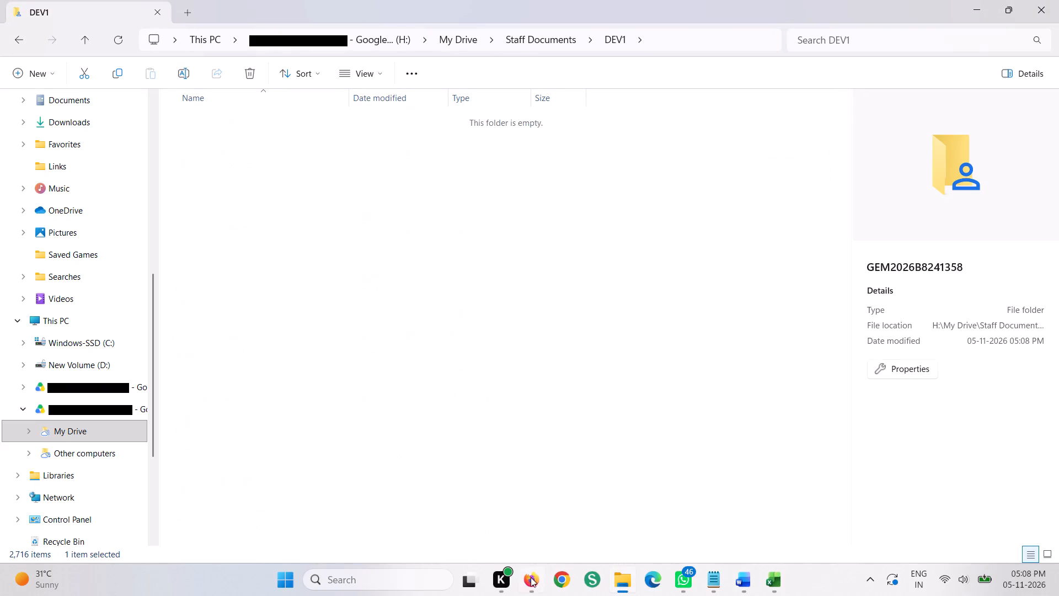
Save a copy of the GeM-Bidding-10128151 PDF into the GEM2026B8241358 folder in DEV1.
click(532, 578)
scroll(793, 385, up, 3)
click(740, 0)
scroll(1014, 112, up, 1)
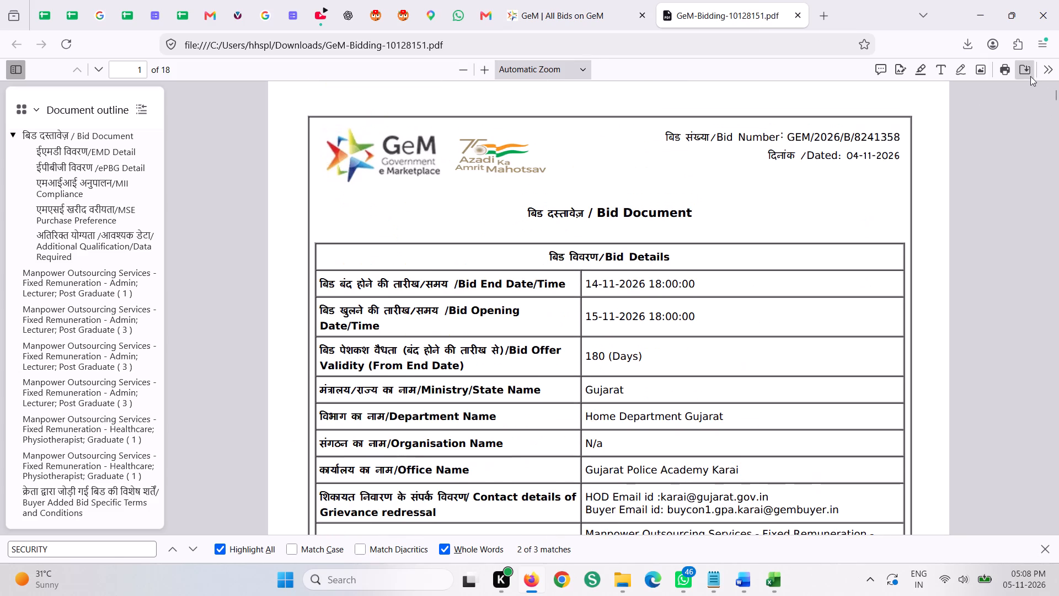
click(1029, 71)
scroll(476, 232, up, 8)
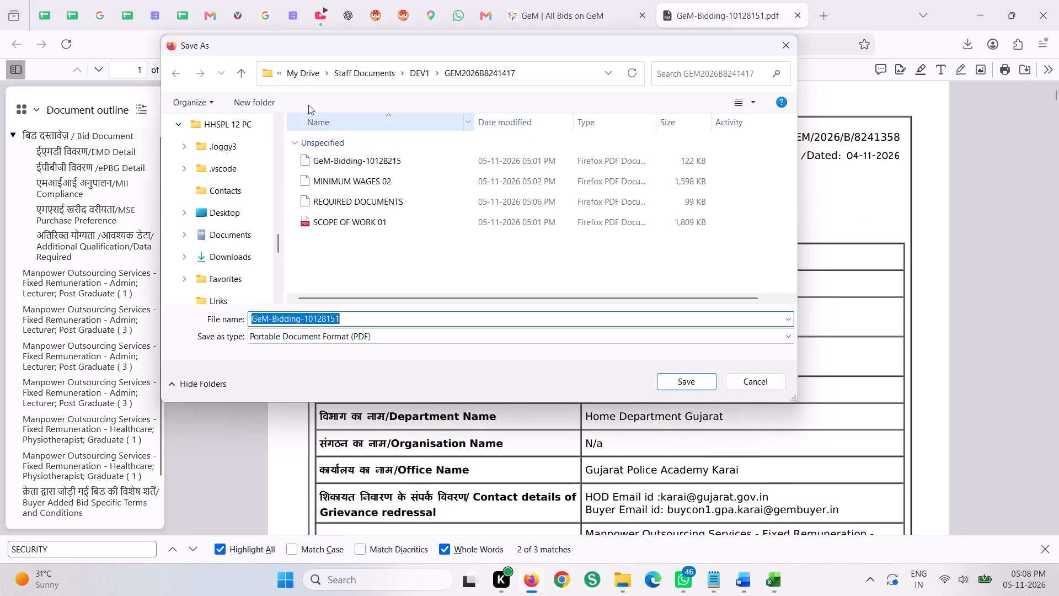
click(244, 74)
scroll(346, 164, up, 4)
double_click(372, 147)
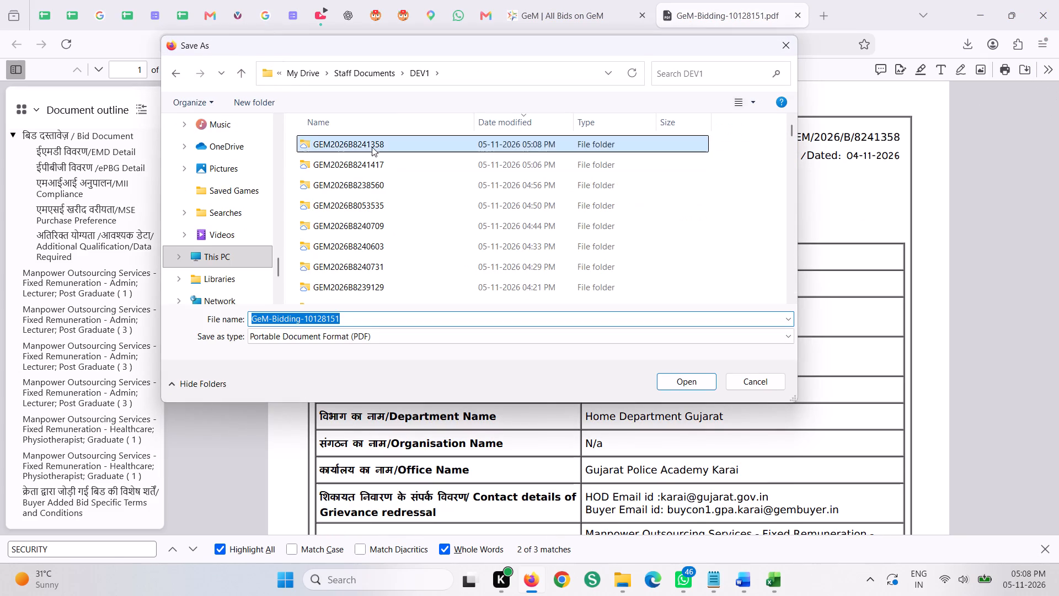
click(347, 320)
click(703, 382)
Open the bid's Scope of work & Job Description attachment and save it in GEM2026B8241358 as SCOPE OF WORK 01.
scroll(738, 380, down, 4)
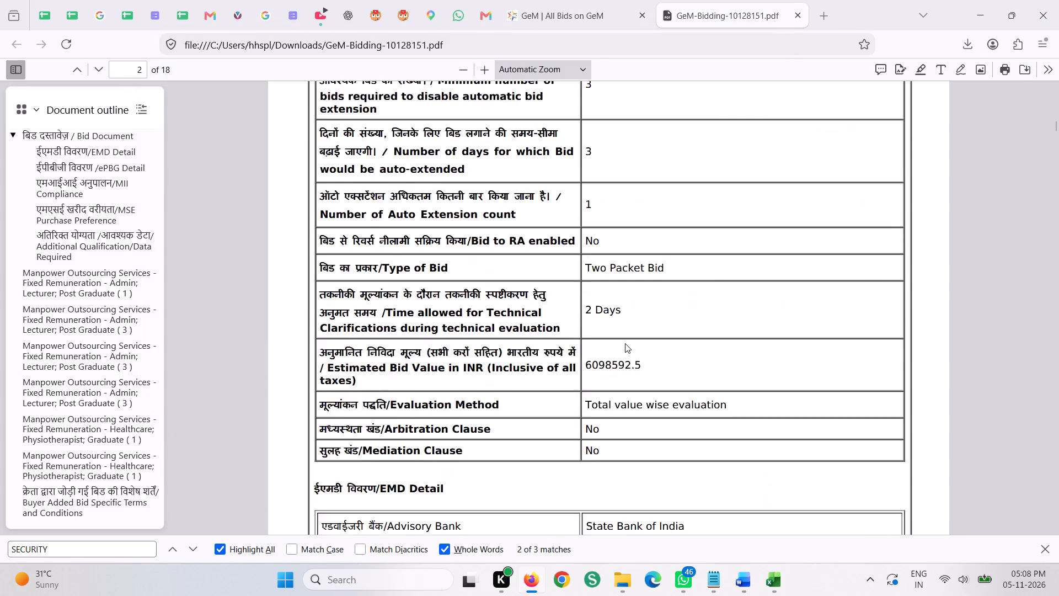
scroll(625, 343, down, 3)
scroll(562, 333, down, 1)
scroll(570, 287, down, 3)
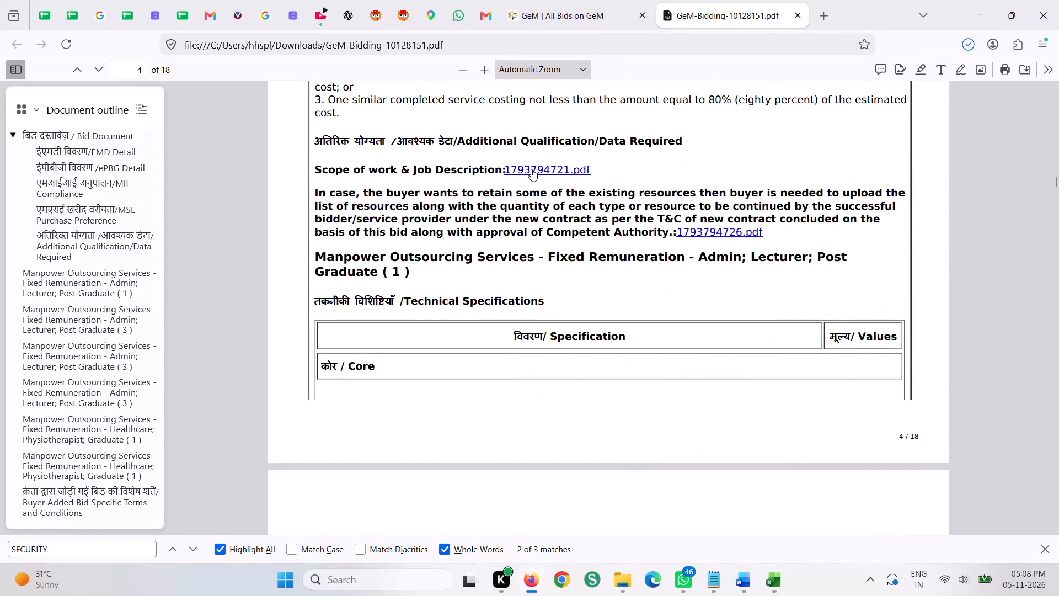
click(531, 168)
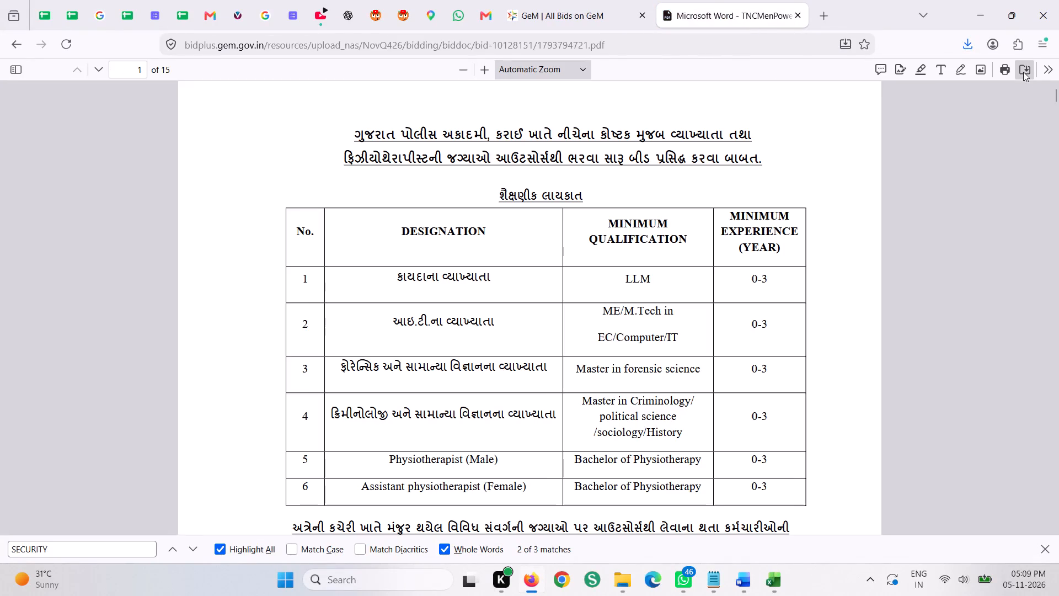
click(1023, 72)
scroll(467, 193, up, 13)
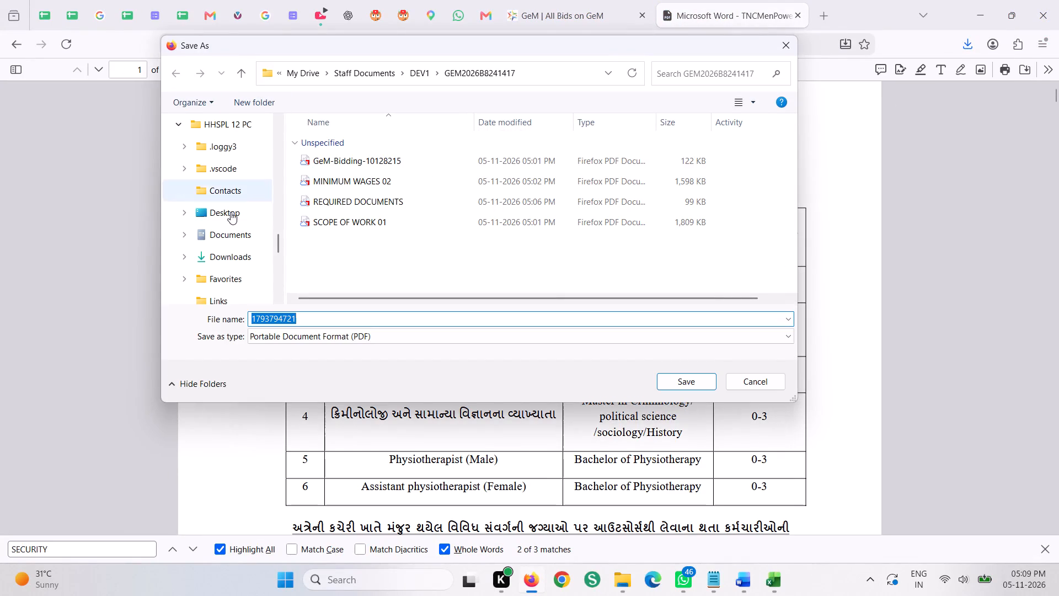
scroll(231, 212, up, 10)
click(227, 244)
scroll(355, 204, up, 11)
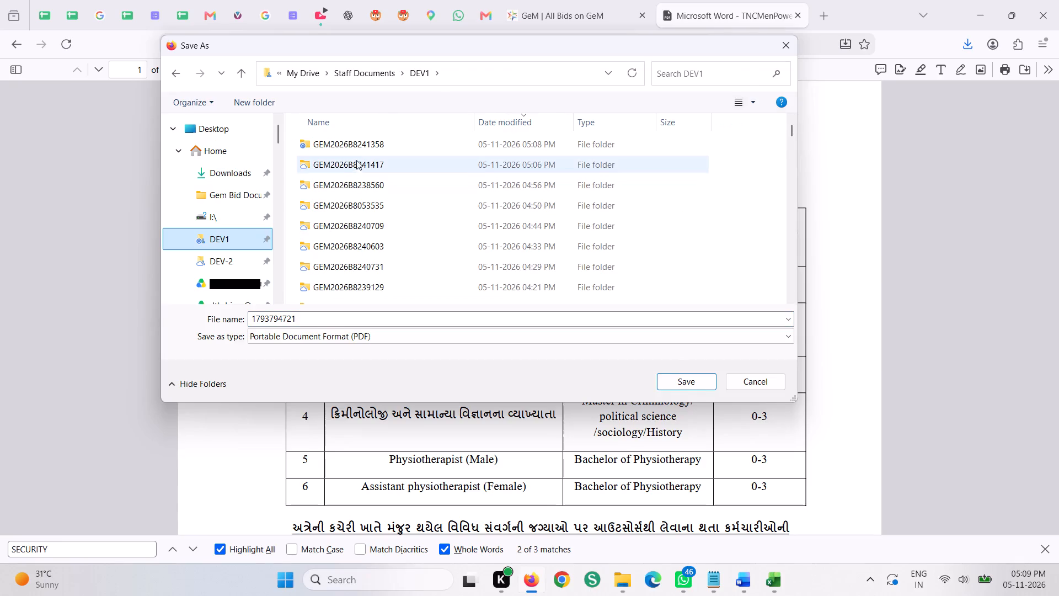
double_click(368, 147)
click(352, 317)
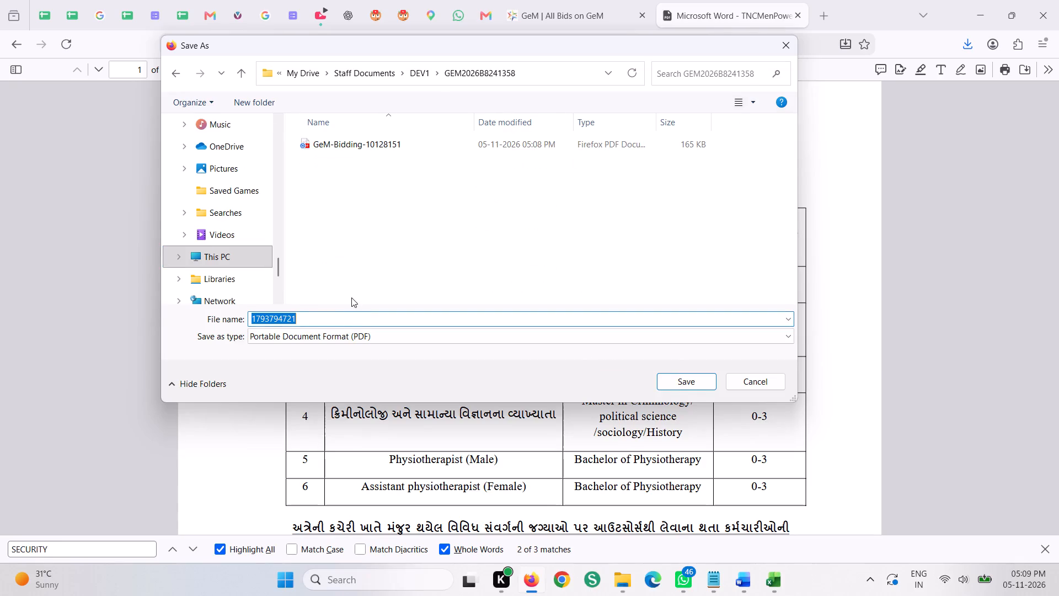
text(SCOPE OF WORK 01)
key(Return)
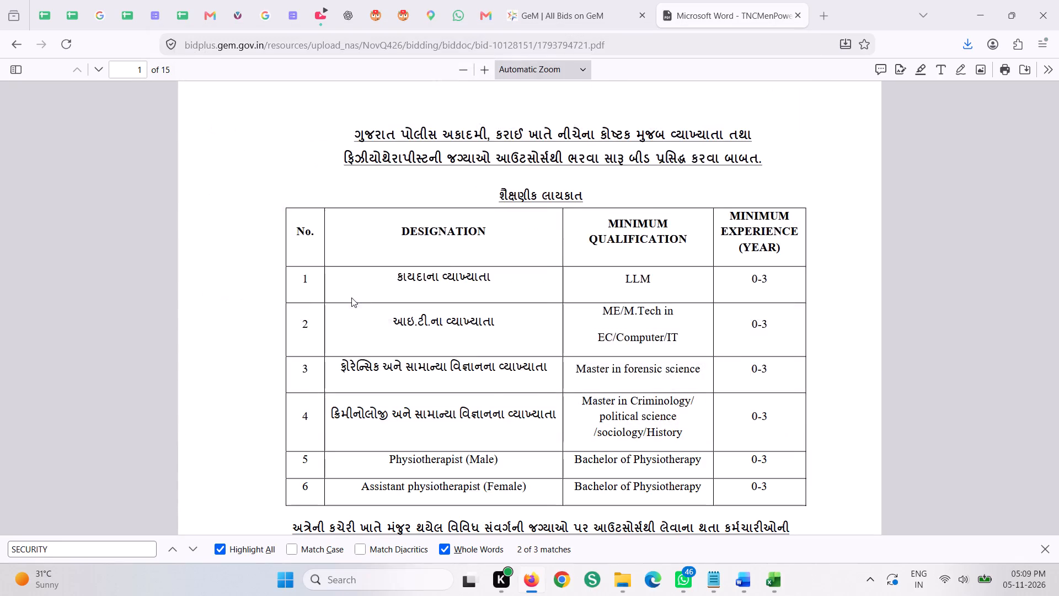
Skim the scope of work attachment, compare it with attachment 1793794726.pdf, and return to the bid document.
scroll(392, 230, down, 2)
scroll(418, 280, down, 18)
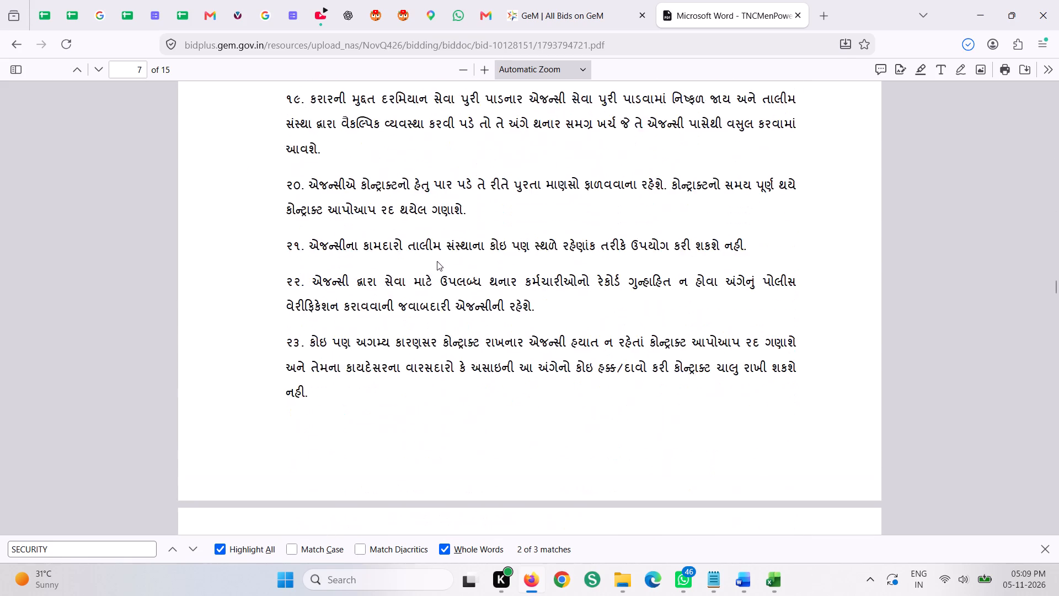
scroll(437, 261, down, 4)
scroll(101, 201, down, 4)
click(20, 49)
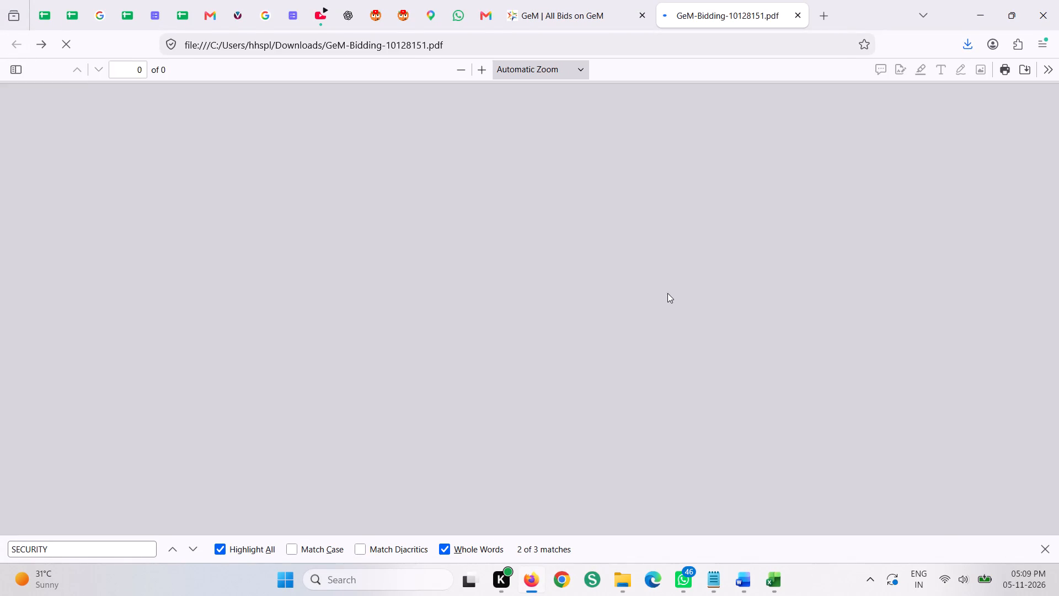
click(700, 228)
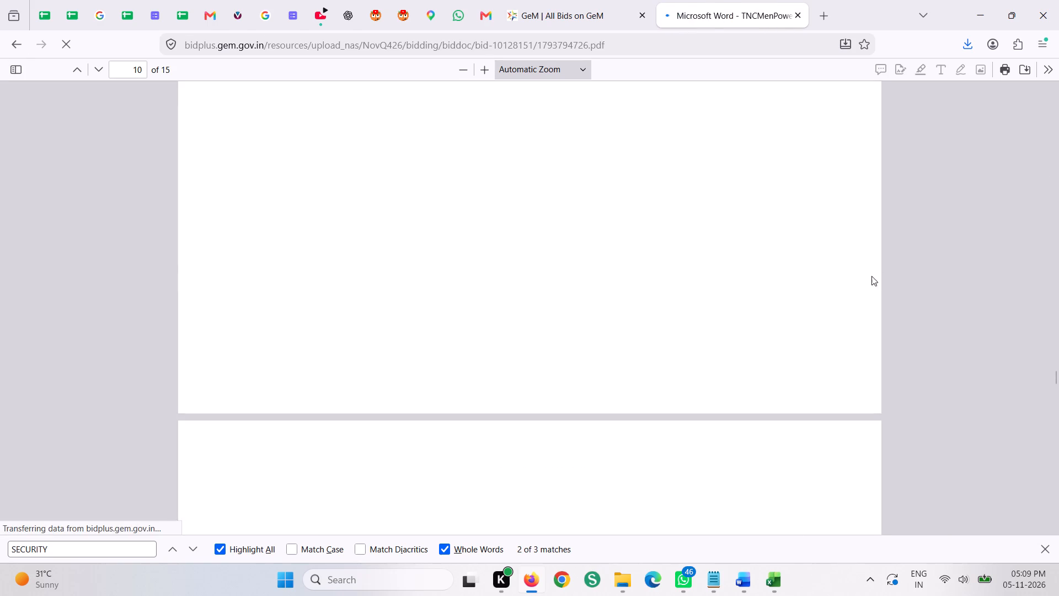
click(12, 43)
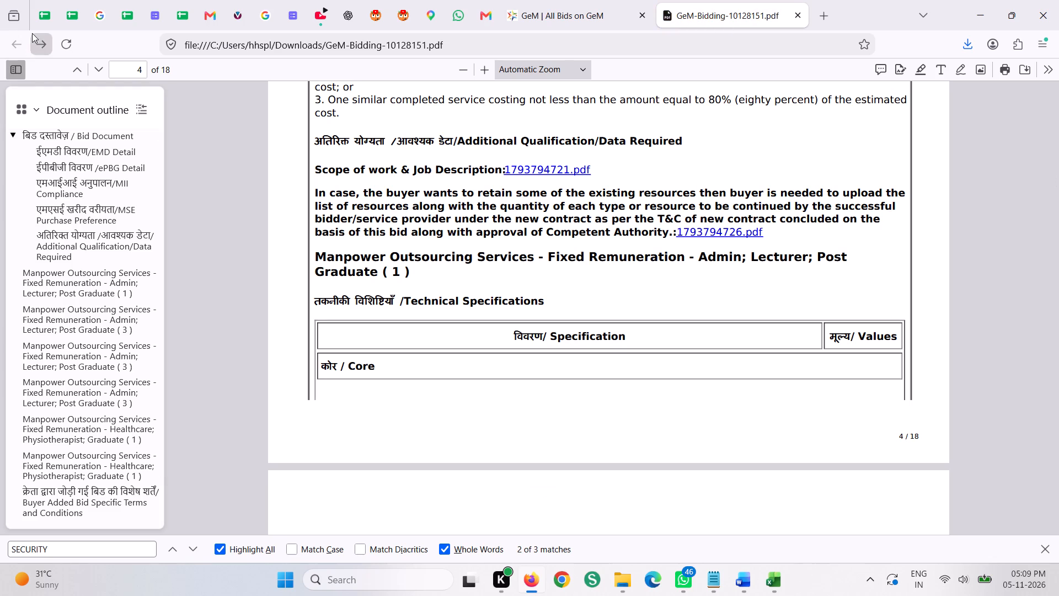
click(520, 167)
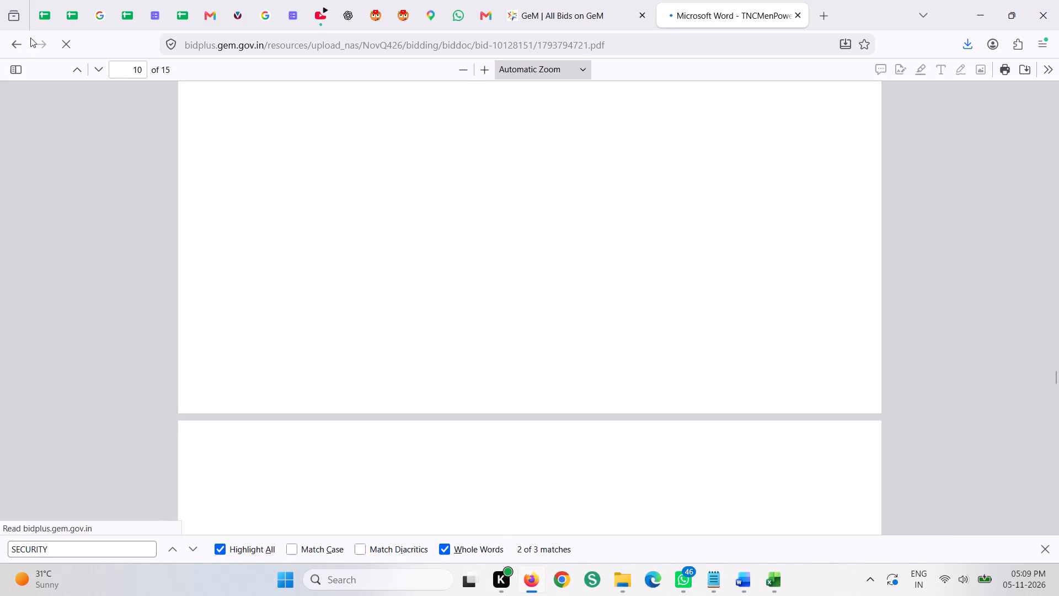
click(13, 45)
In the REQUIRED DOCUMENTS Word file, replace everything after "SHOPACT –" with Gandhinagar,GJ, copying the city from the bid's consignee address.
scroll(571, 317, down, 4)
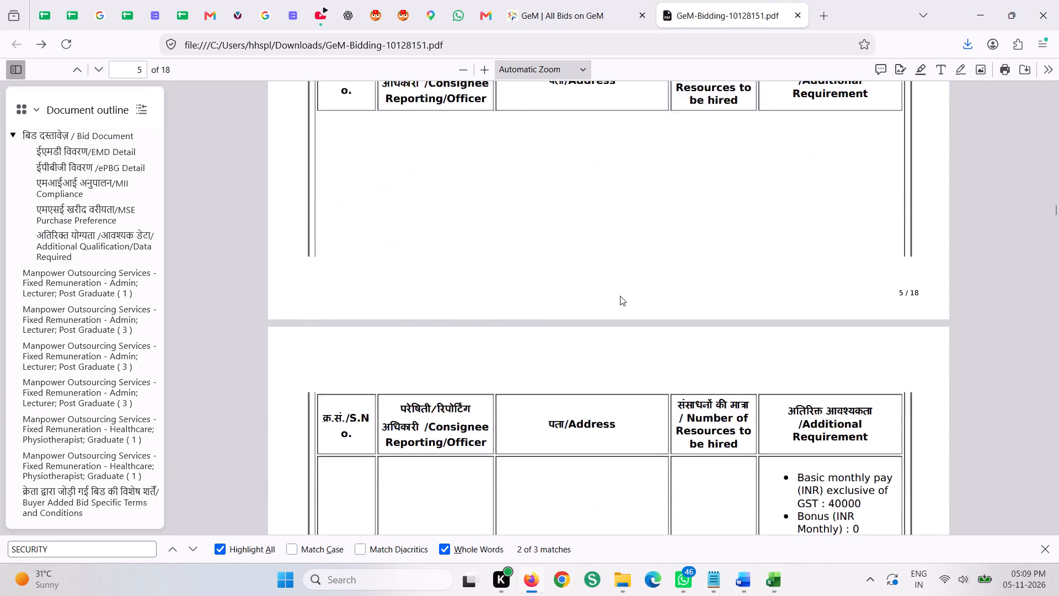
scroll(639, 308, down, 1)
double_click(541, 253)
key(ctrl+c)
key(ctrl+c)
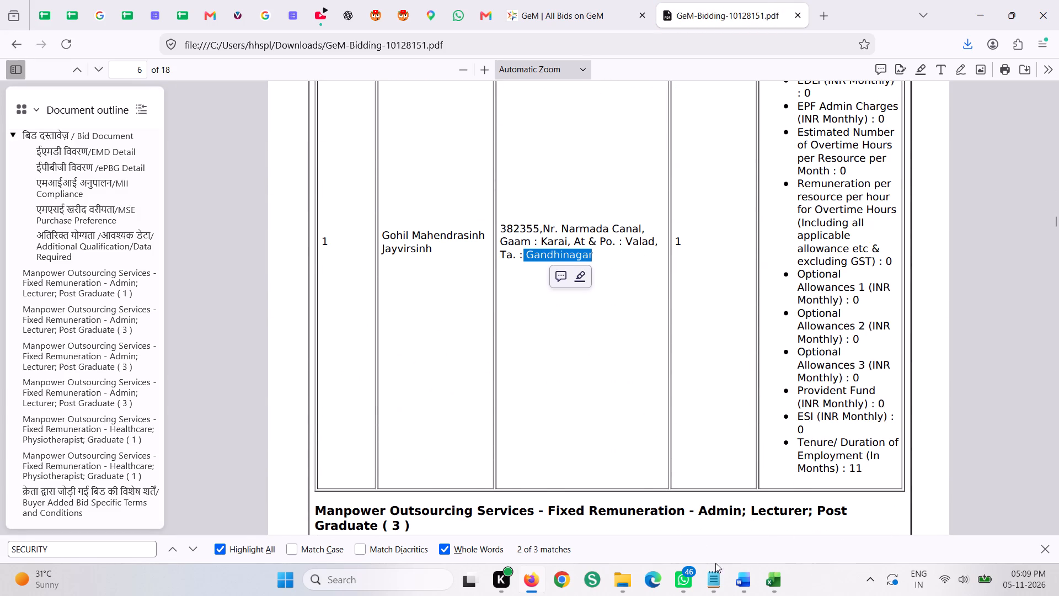
click(742, 579)
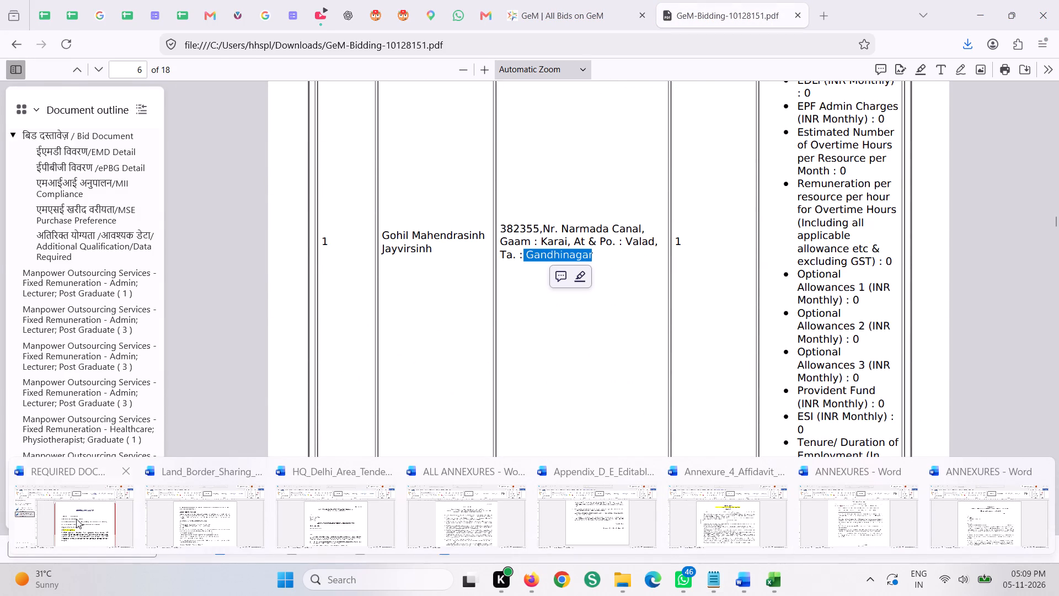
click(76, 519)
click(516, 350)
drag(495, 284, 609, 504)
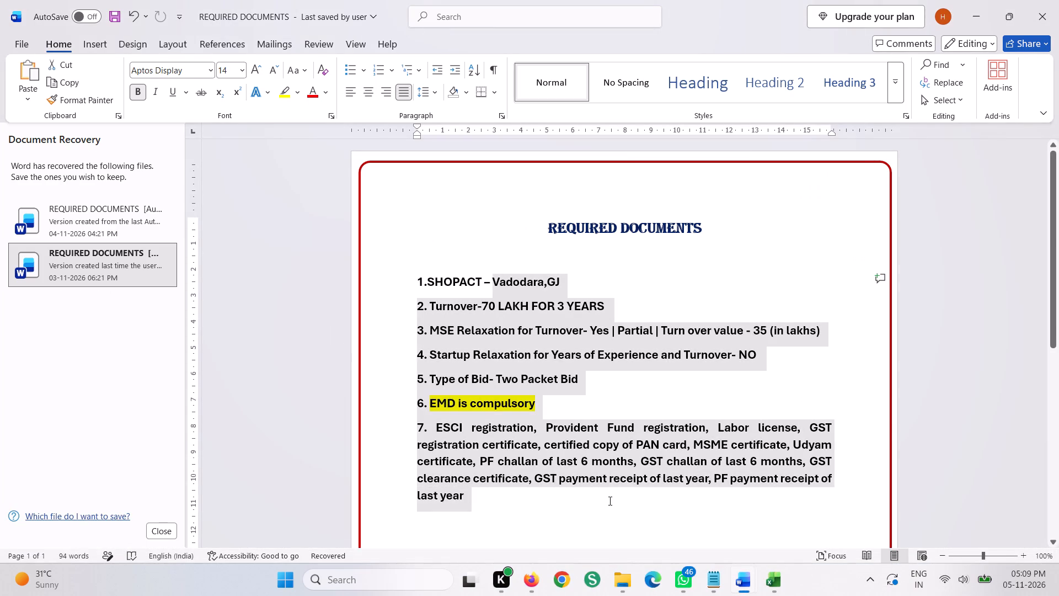
key(ctrl+v)
text(,GJ)
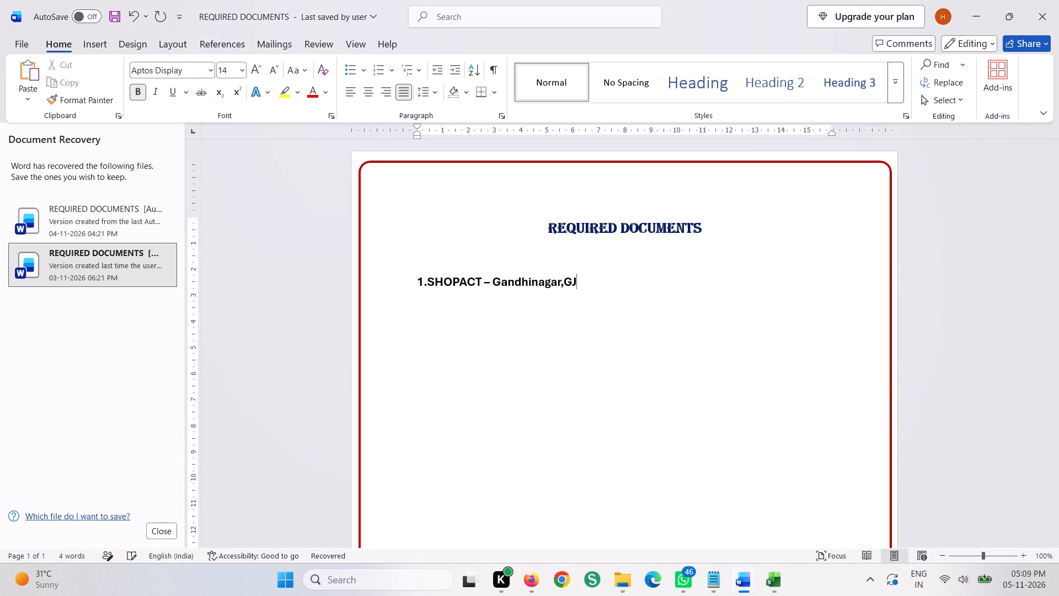
Add line 2 to the Word list as "Turnover-122 LAKH FOR 3 YEARS", copying the word Turnover from the bid details.
key(Return)
text(2.)
key(alt+Tab)
scroll(542, 265, up, 9)
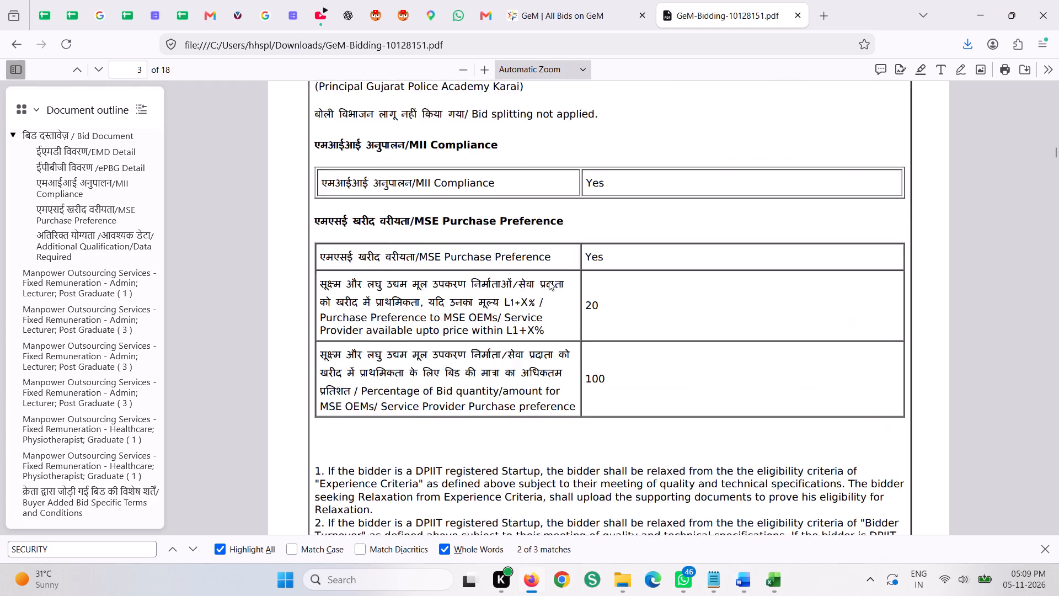
scroll(549, 281, up, 9)
scroll(547, 285, down, 1)
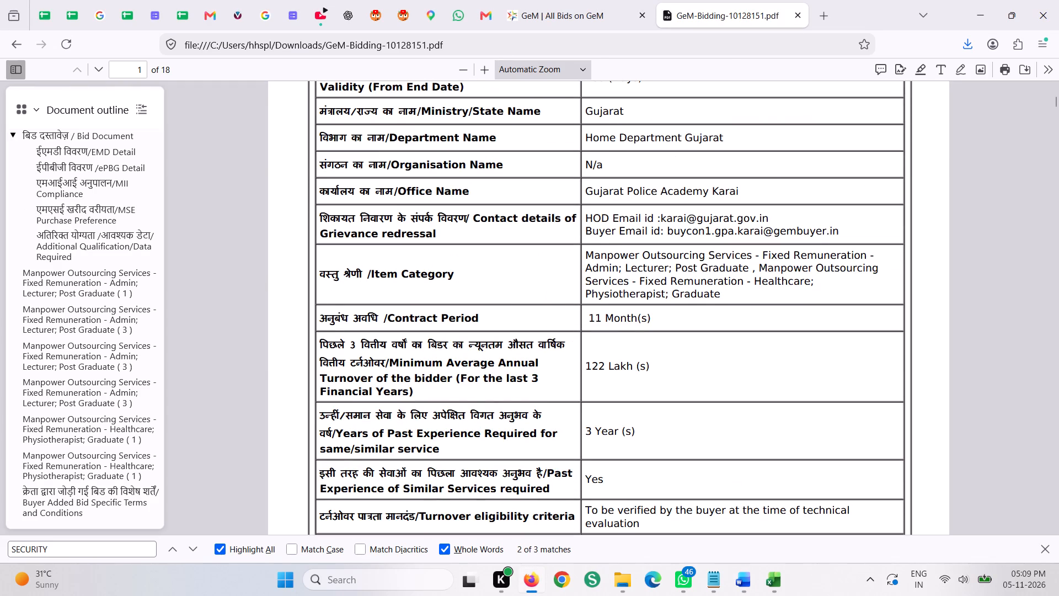
double_click(359, 379)
key(ctrl+c)
key(ctrl+c)
key(alt+Tab)
key(ctrl+v)
text(-12)
text(2 LAKH FOR 3 YEARS)
key(space)
Add line 3 with the label "MSE Relaxation for Years of Experience and Turnover" copied from the bid, joined onto one line.
key(Return)
text(3.)
key(alt+Tab)
scroll(625, 364, down, 1)
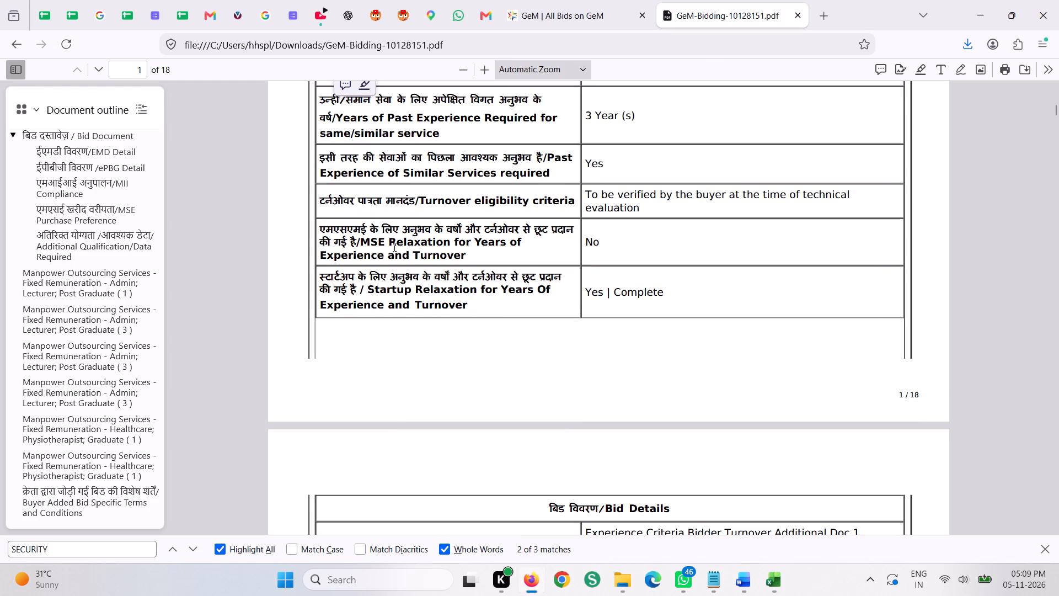
click(368, 243)
ctrl+drag(368, 243, 478, 259)
key(ctrl+c)
key(ctrl+c)
key(alt+Tab)
key(ctrl+v)
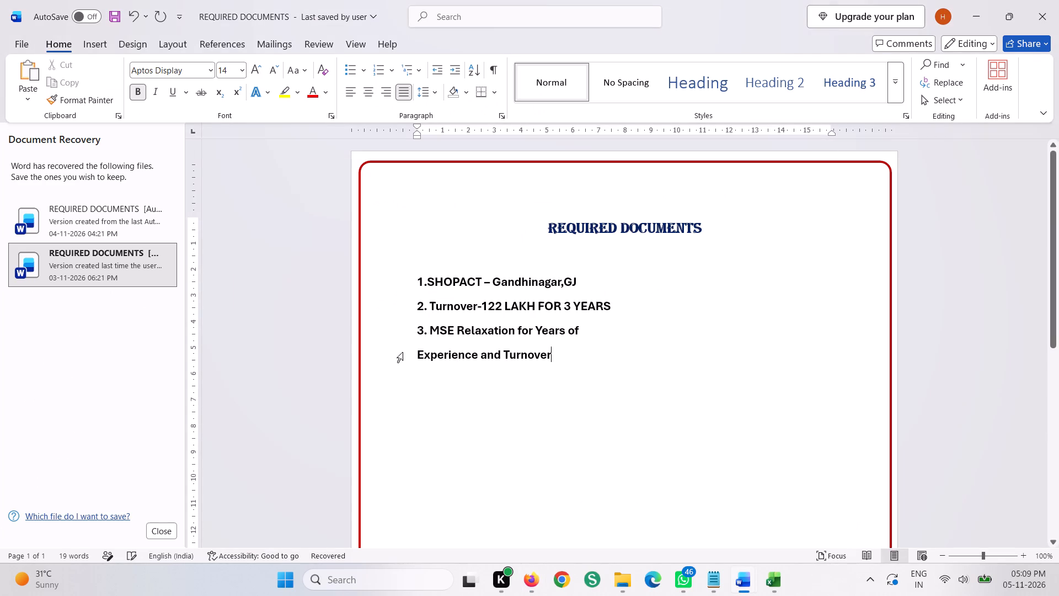
click(417, 350)
key(BackSpace)
key(space)
Check the bid's MSE relaxation value and end line 3 with "- NO".
key(alt+Tab)
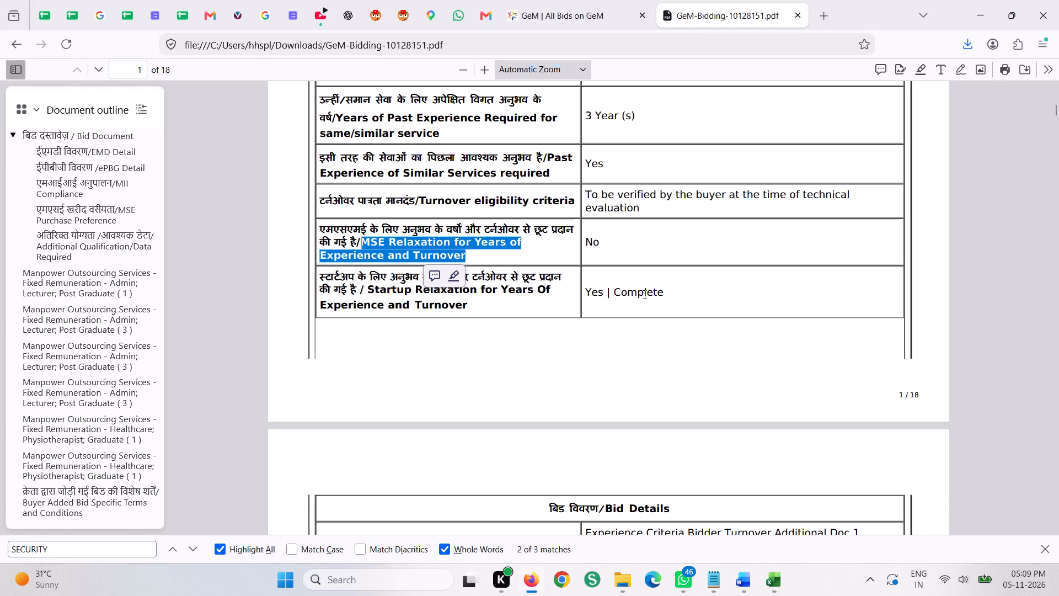
key(alt+Tab)
click(731, 334)
text(*- NO)
key(space)
key(BackSpace)
key(BackSpace)
key(BackSpace)
key(BackSpace)
key(BackSpace)
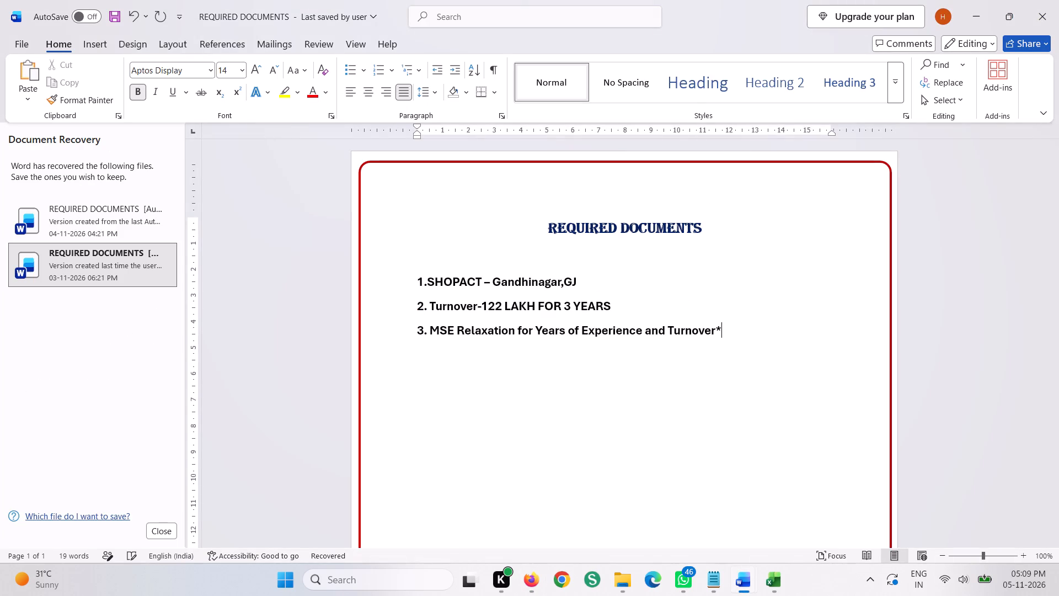
key(BackSpace)
text(- NO)
key(space)
Add line 4 with the label "Startup Relaxation for Years Of Experience and Turnover" copied from the bid, joined onto one line.
key(Return)
text(4.)
key(alt+Tab)
click(383, 290)
drag(383, 290, 432, 300)
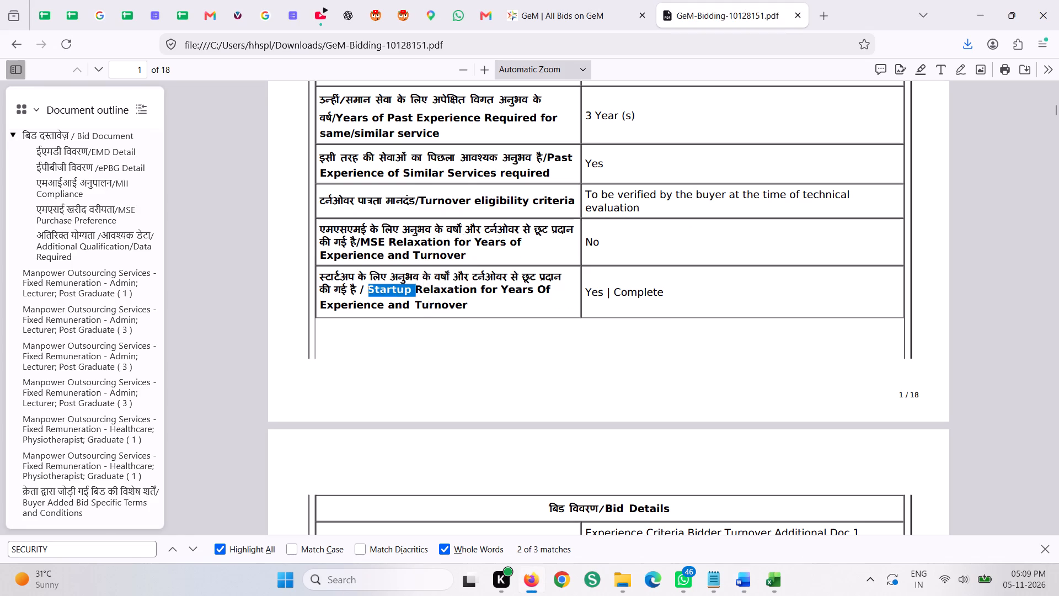
drag(432, 300, 474, 303)
key(ctrl+c)
key(alt+Tab)
key(ctrl+v)
click(415, 375)
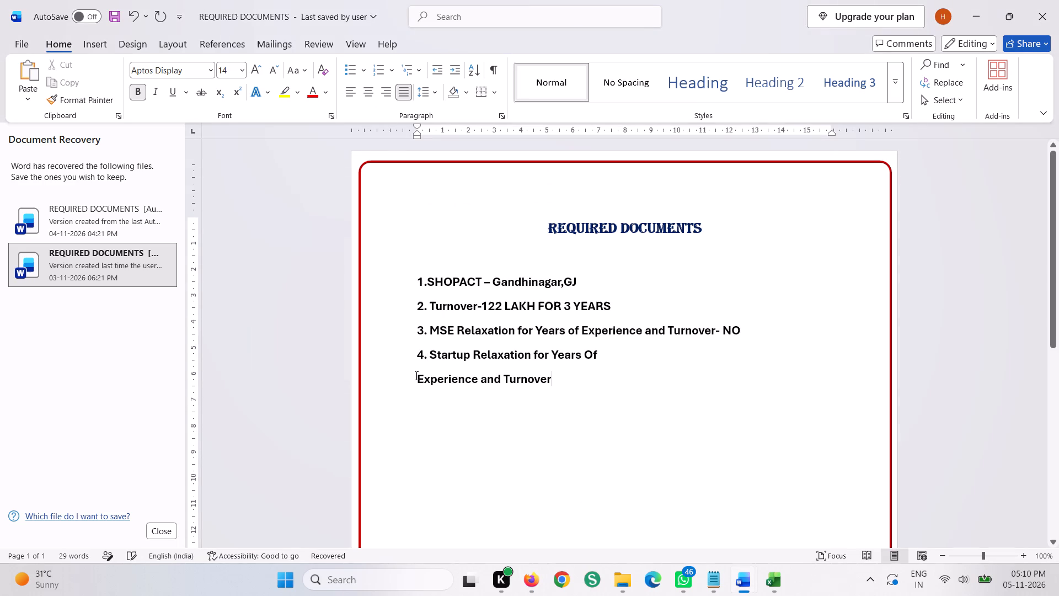
key(BackSpace)
key(space)
Check the bid's startup relaxation value and end line 4 with "- YES".
key(alt+Tab)
key(alt+Tab)
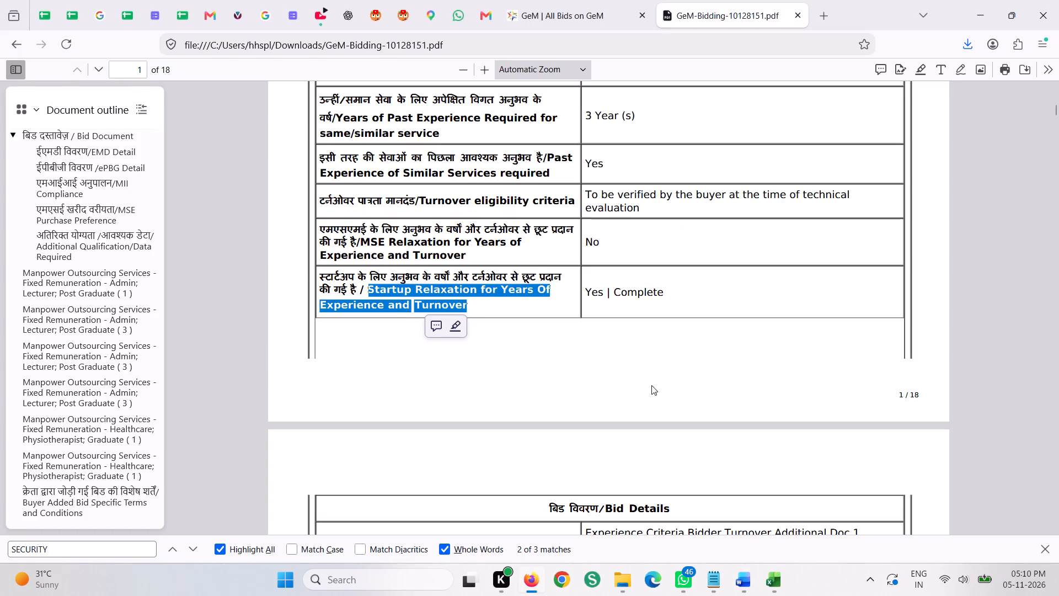
click(753, 354)
text(- YES)
key(space)
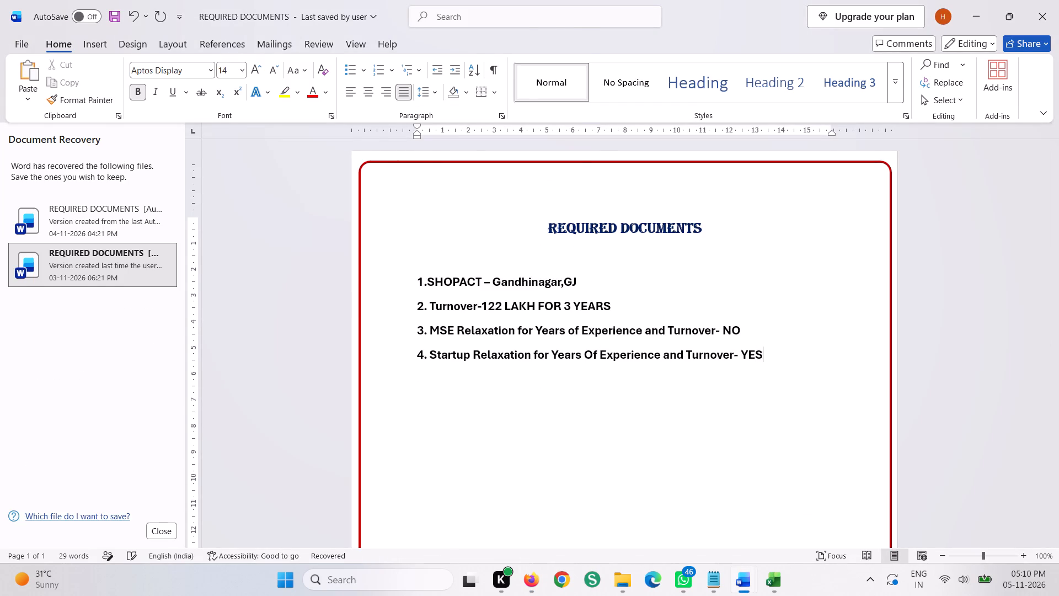
Add line 5 with the label "Type of Bid-" copied from the bid's details table.
key(alt+Tab)
scroll(575, 288, down, 1)
scroll(612, 327, down, 1)
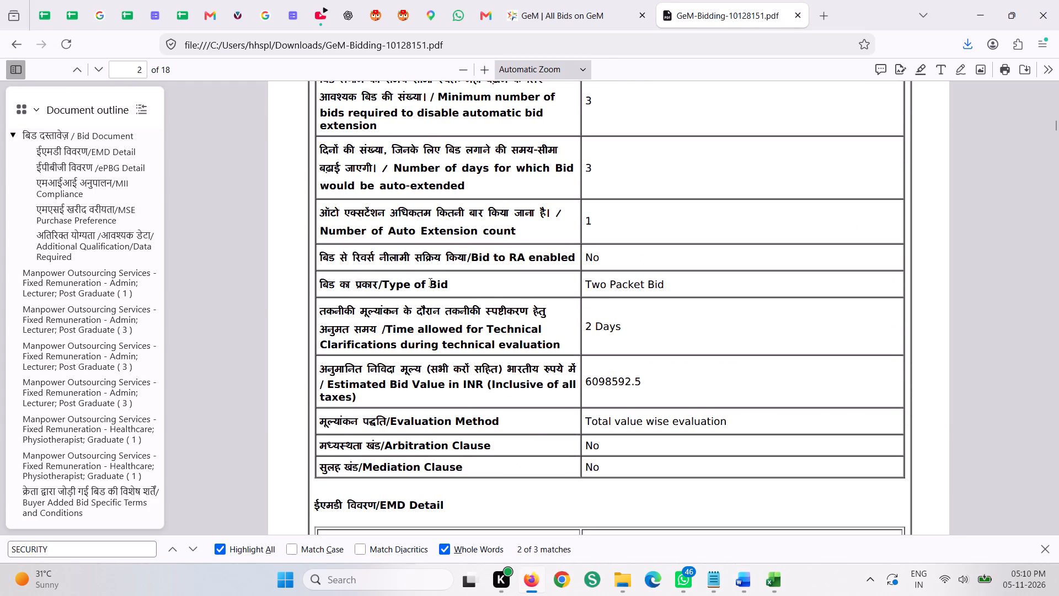
click(388, 286)
ctrl+drag(388, 286, 445, 288)
key(ctrl+c)
key(ctrl+c)
key(ctrl+c)
key(alt+Tab)
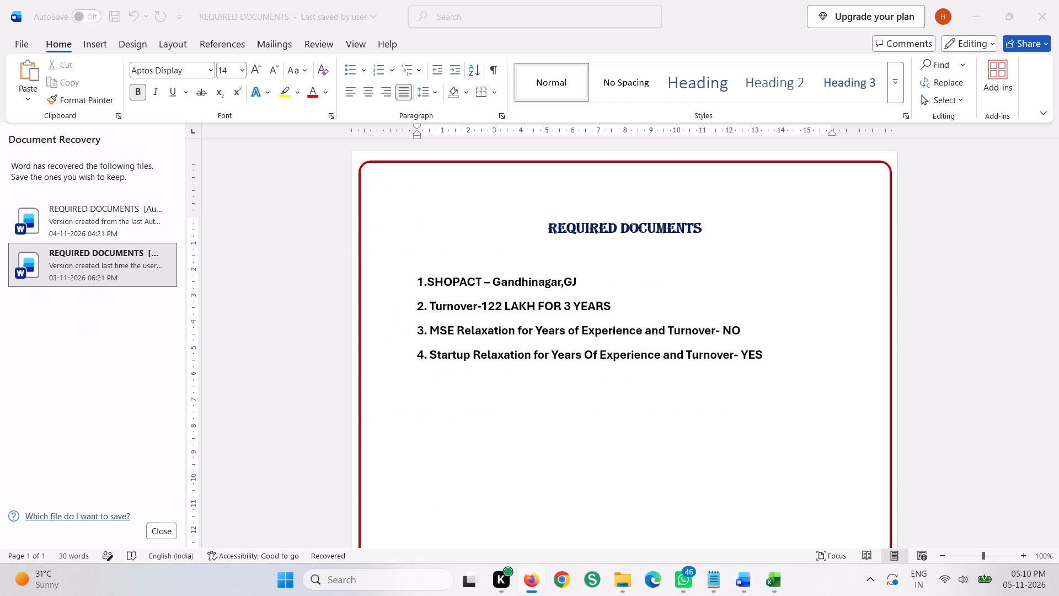
key(Return)
key(5)
key(period)
key(ctrl+v)
key(minus)
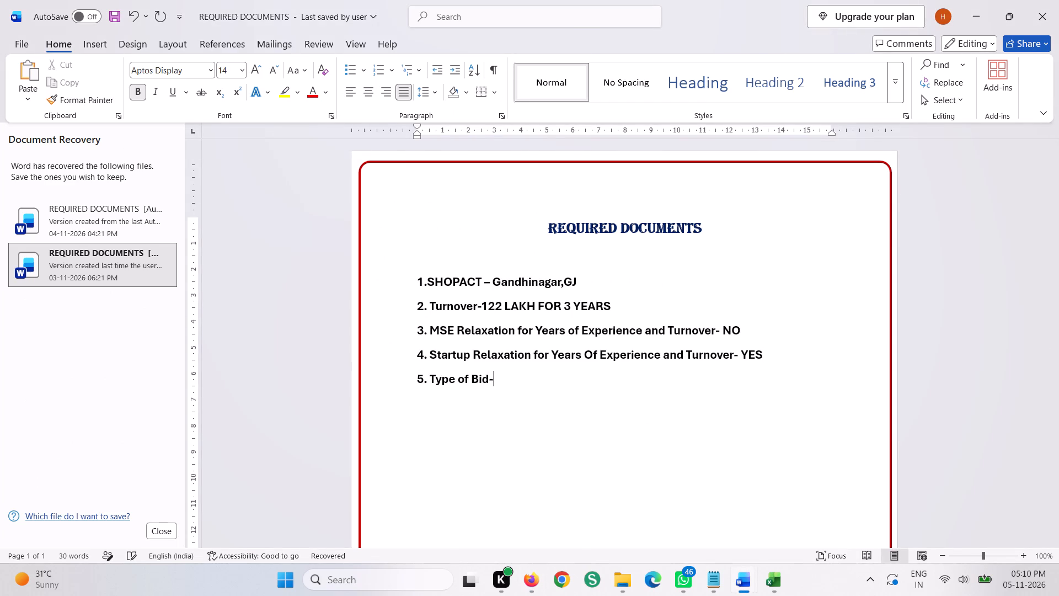
Complete line 5 with the value "Two Packet Bid" copied from the bid.
key(alt+Tab)
triple_click(655, 284)
key(ctrl+c)
key(ctrl+c)
key(alt+Tab)
key(ctrl+v)
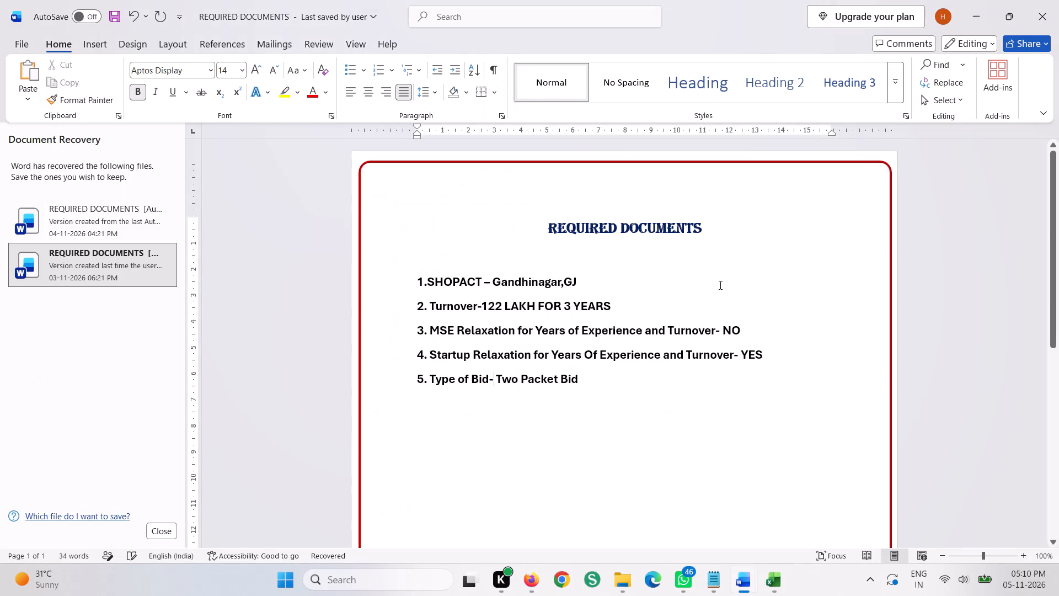
Add line 6 with the label "Estimated Bid Value-" copied from the bid's details table.
key(Return)
text(6.)
key(alt+Tab)
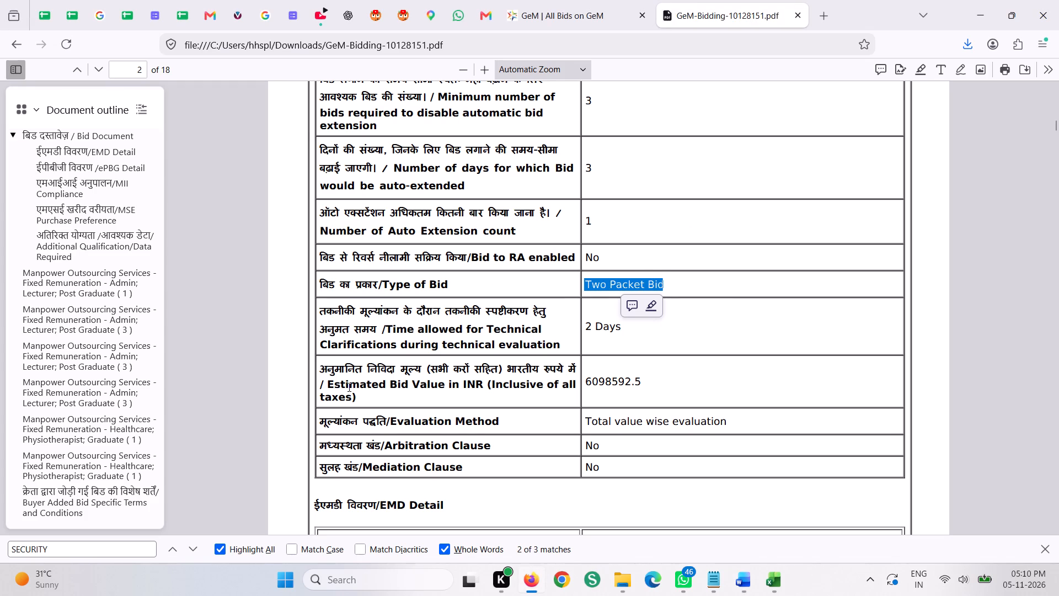
click(346, 386)
drag(346, 386, 438, 386)
key(ctrl+c)
key(ctrl+c)
key(ctrl+c)
key(alt+Tab)
key(ctrl+v)
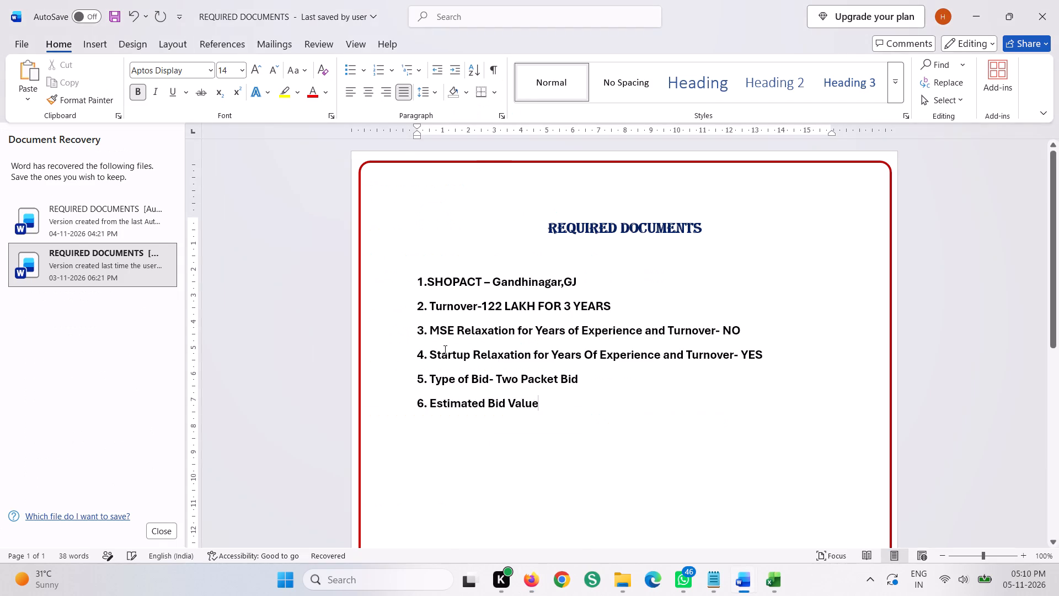
key(minus)
Complete line 6 with the value 6098592.5 copied from the bid, and start line 7.
key(alt+Tab)
triple_click(622, 385)
key(ctrl+c)
key(ctrl+c)
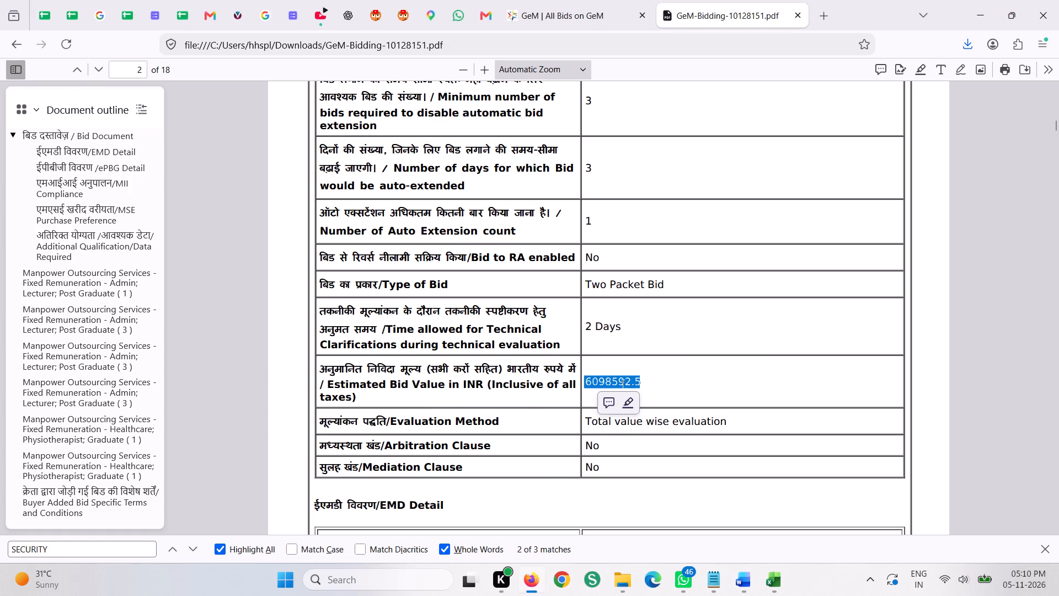
key(alt+Tab)
key(ctrl+v)
key(Return)
text(7.)
Look through the bid's remaining pages and a linked buyer file for further document requirements, down to the Buyer Added Bid Specific Terms.
key(alt+Tab)
scroll(584, 365, down, 5)
scroll(539, 376, down, 1)
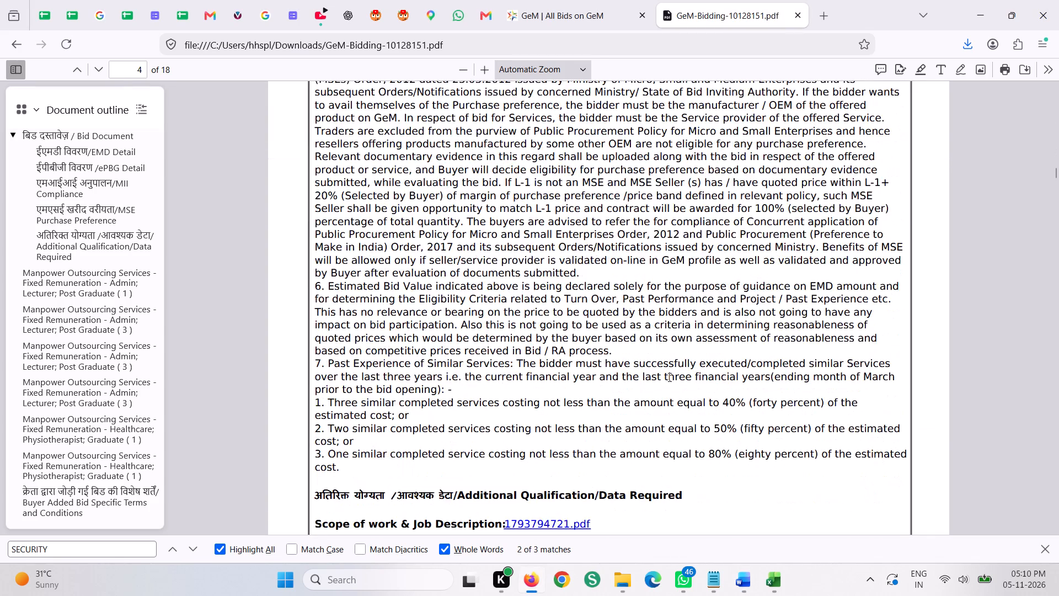
scroll(659, 374, down, 2)
scroll(714, 270, up, 1)
click(701, 267)
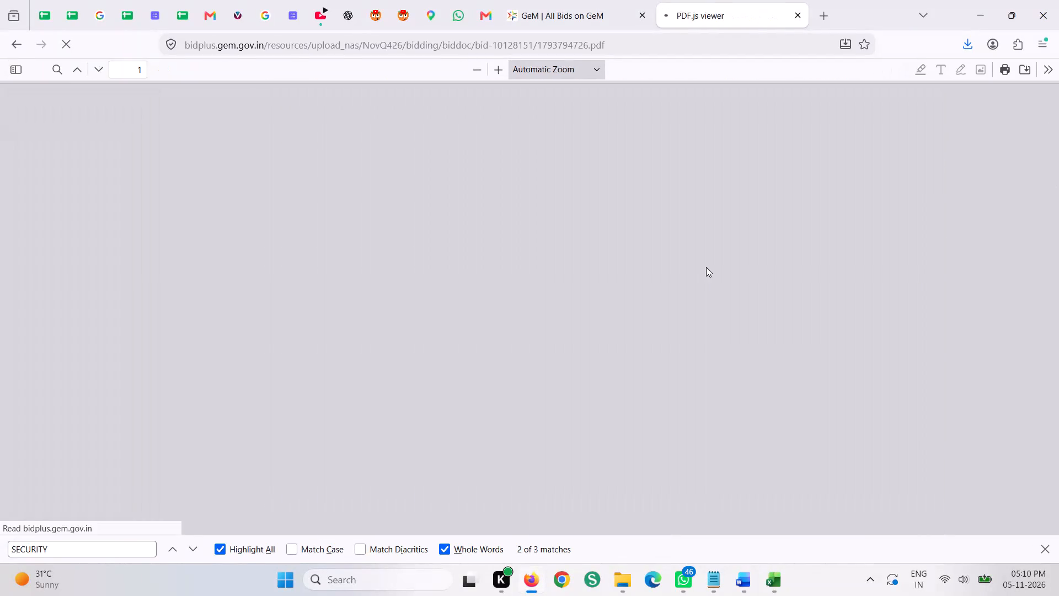
scroll(544, 300, up, 12)
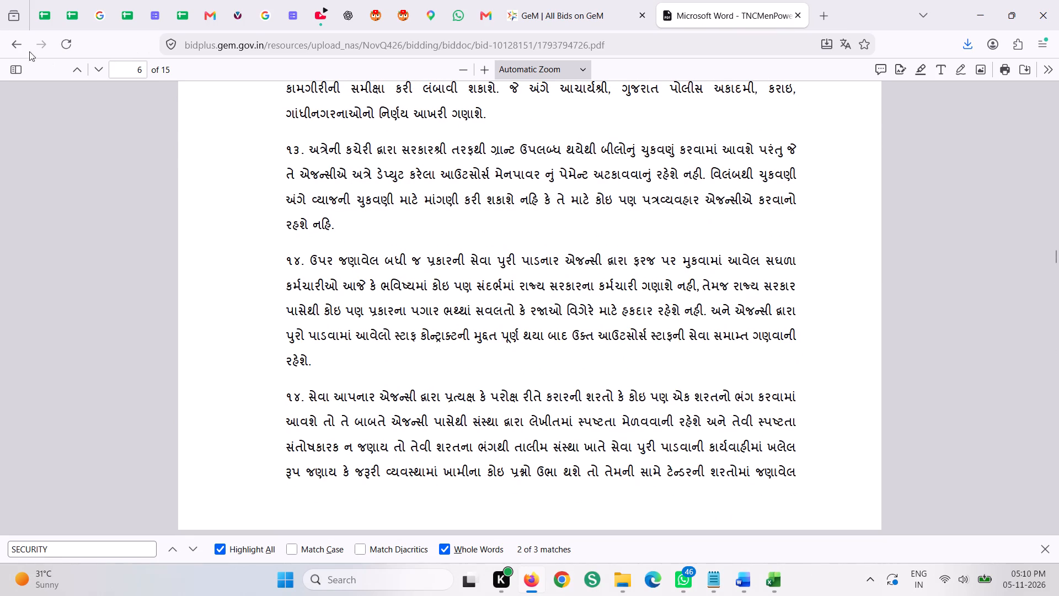
click(17, 44)
scroll(734, 342, down, 8)
scroll(610, 284, down, 6)
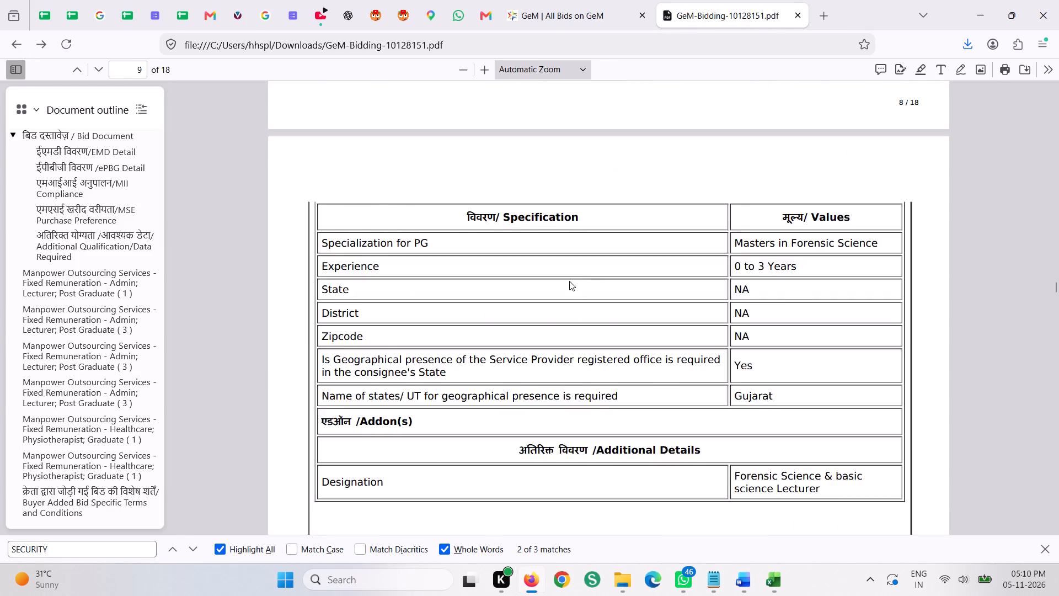
scroll(565, 284, down, 20)
scroll(565, 284, down, 7)
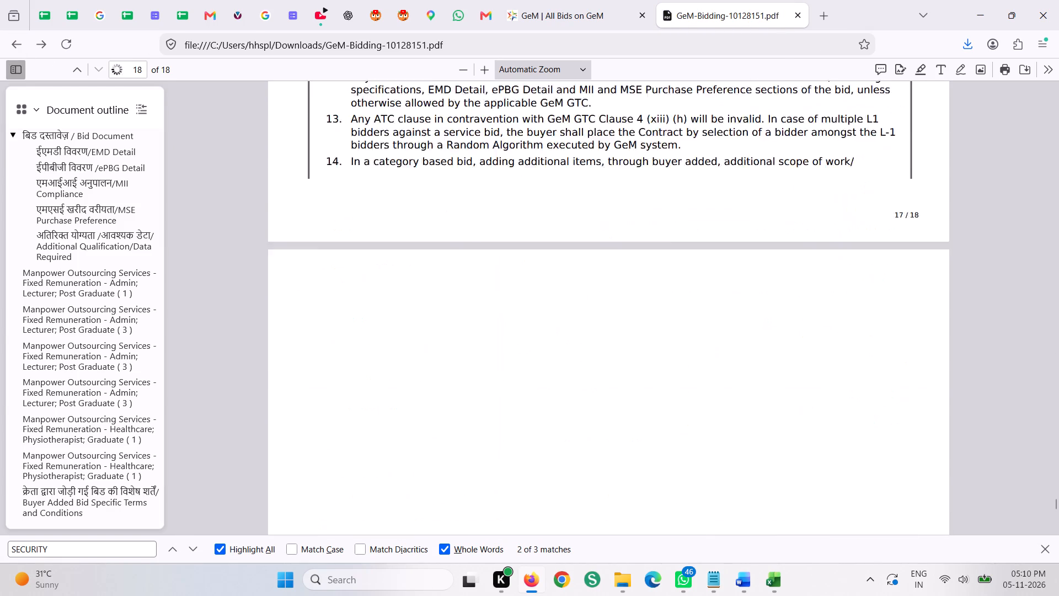
scroll(575, 294, down, 1)
scroll(554, 293, up, 3)
scroll(608, 291, up, 2)
scroll(587, 331, down, 1)
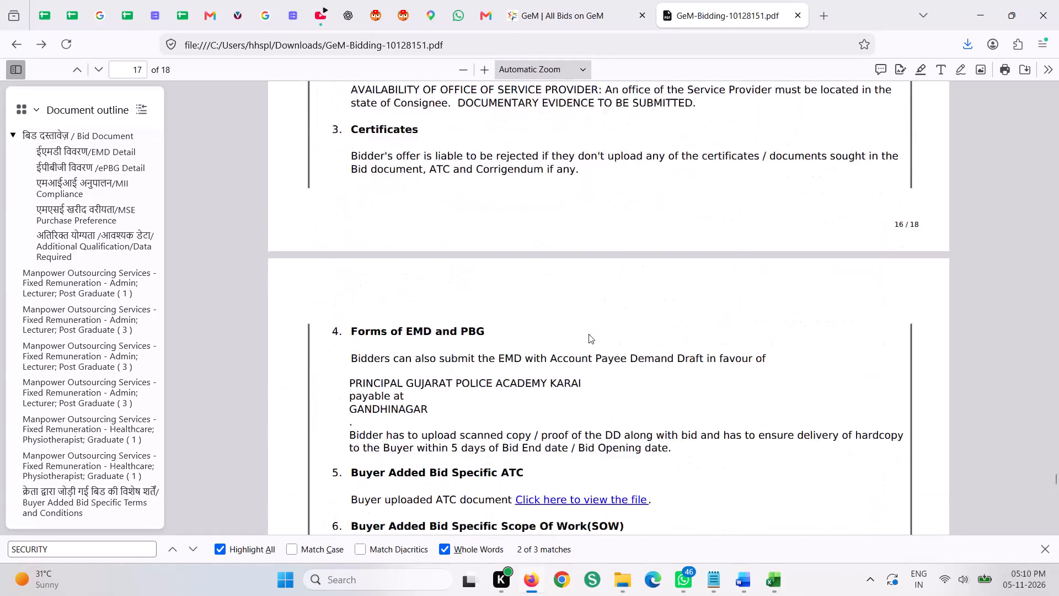
Fill line 7 with "Bidder financial standing" copied from the bid's Generic term, and start line 8.
scroll(591, 306, up, 1)
click(359, 269)
drag(359, 269, 508, 278)
key(ctrl+c)
key(ctrl+c)
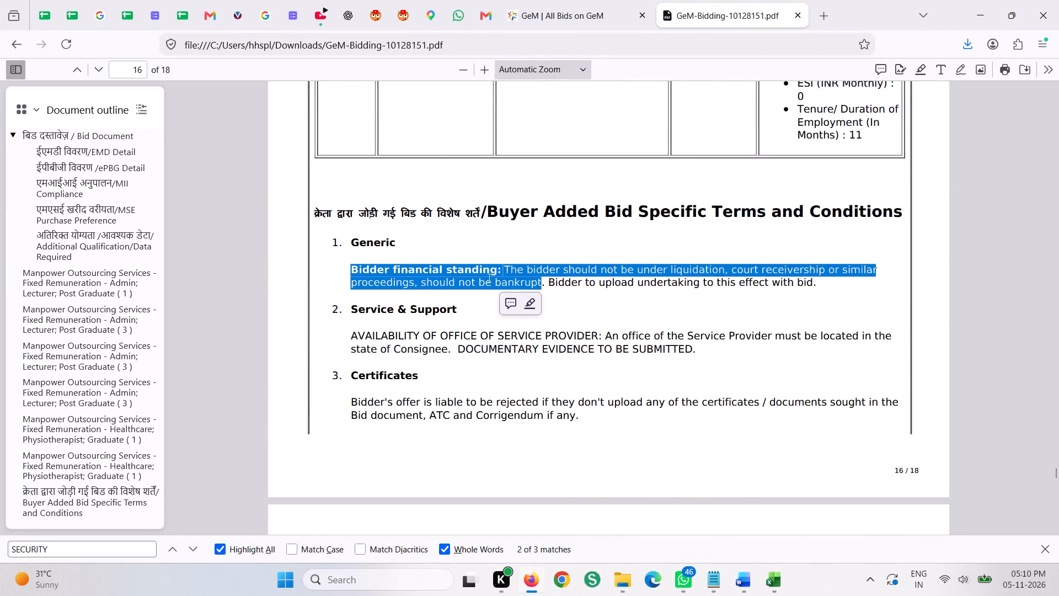
click(360, 263)
click(360, 268)
drag(360, 268, 492, 266)
key(ctrl+c)
key(ctrl+c)
key(alt+Tab)
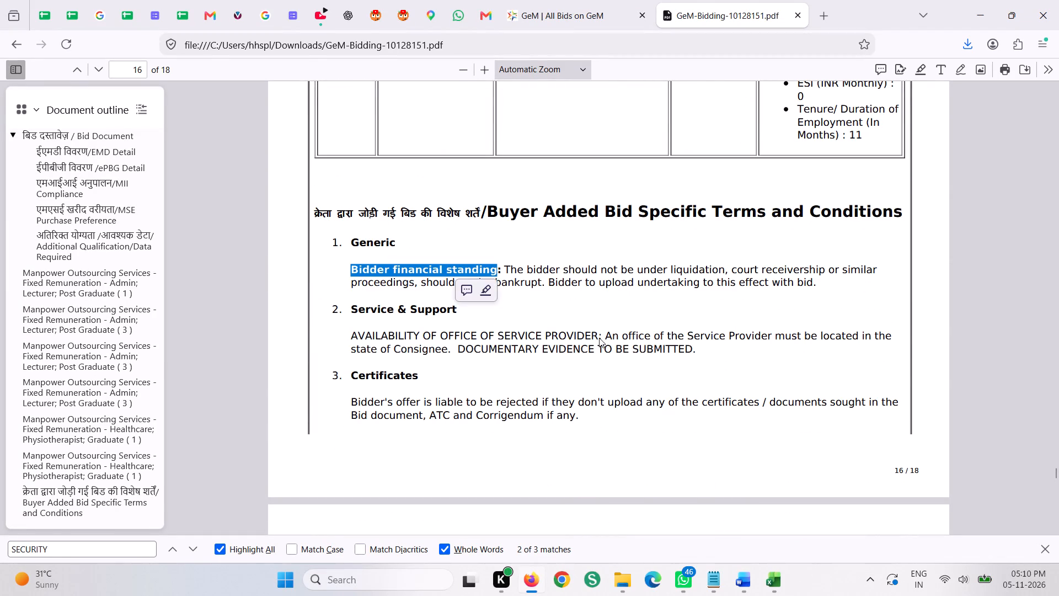
key(ctrl+v)
key(Return)
text(8.)
Open the buyer uploaded ATC document from the bid and return to the bid.
key(alt+Tab)
scroll(589, 402, down, 1)
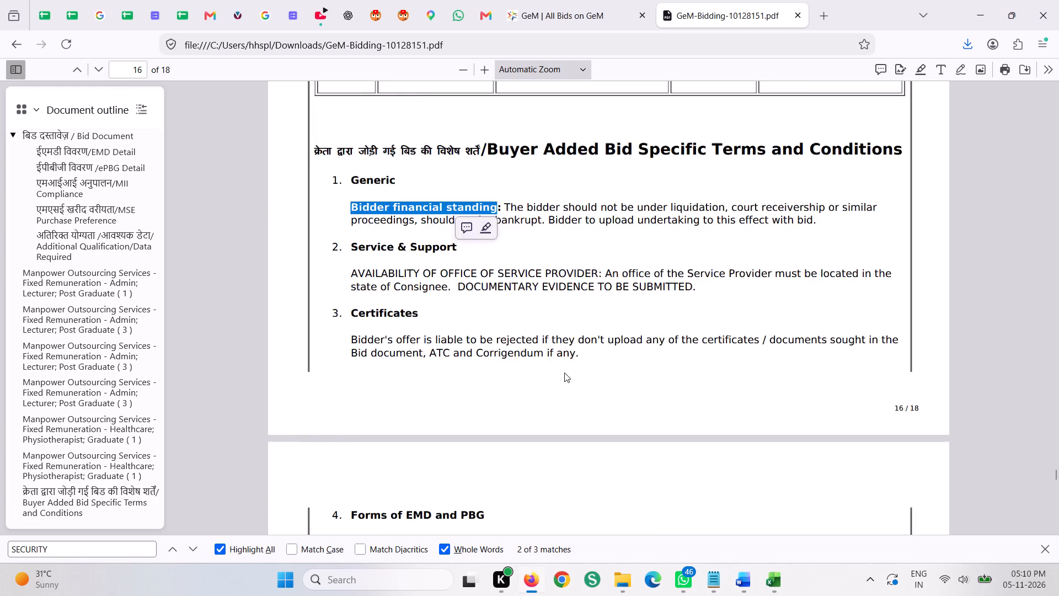
click(545, 425)
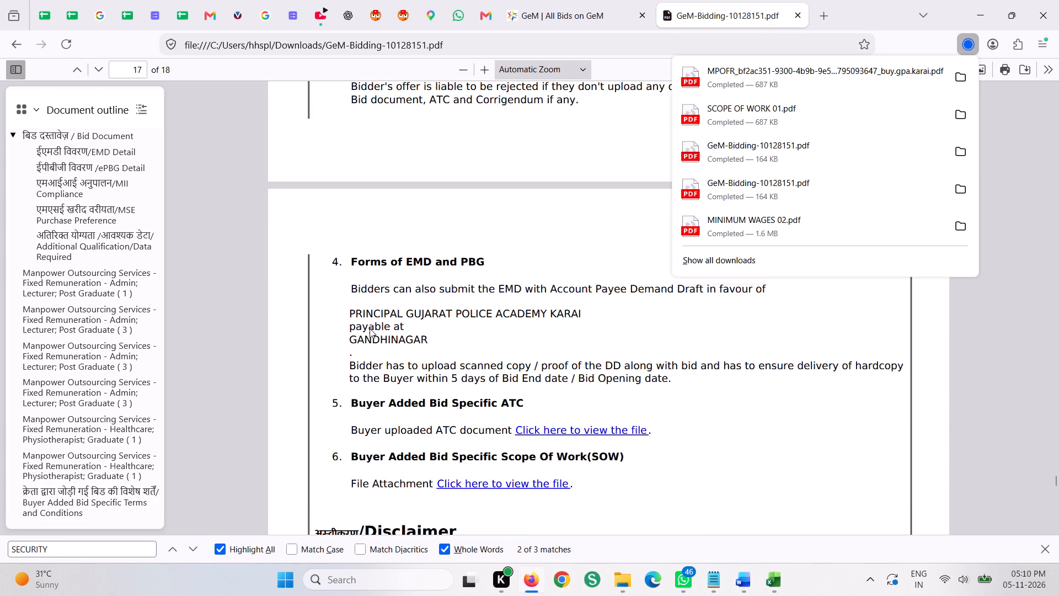
click(311, 279)
click(658, 0)
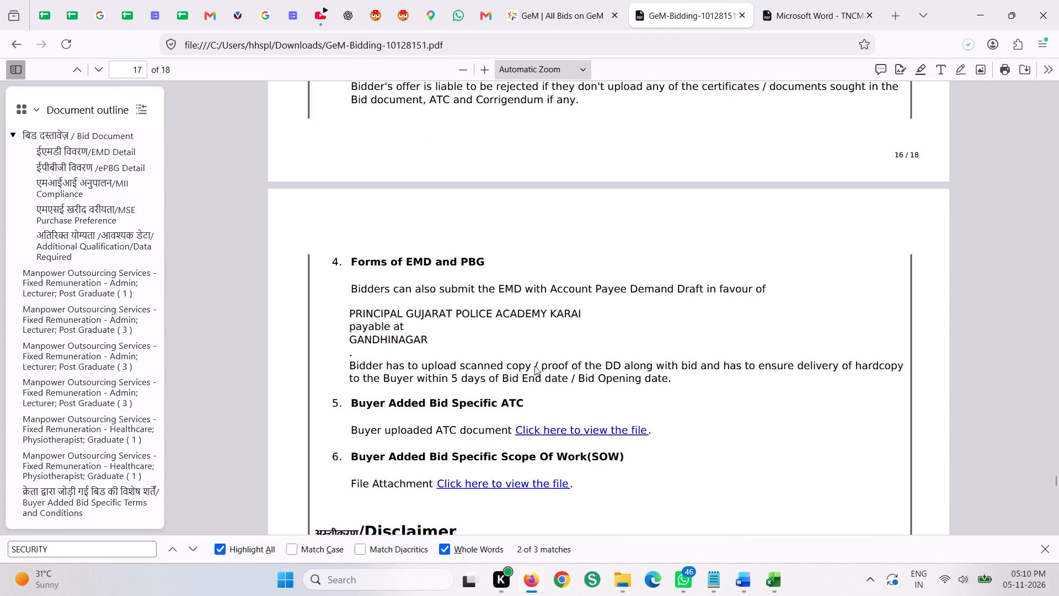
View the file attached under Buyer Added Bid Specific Scope Of Work, close it, and look over the bid's disclaimer.
click(511, 482)
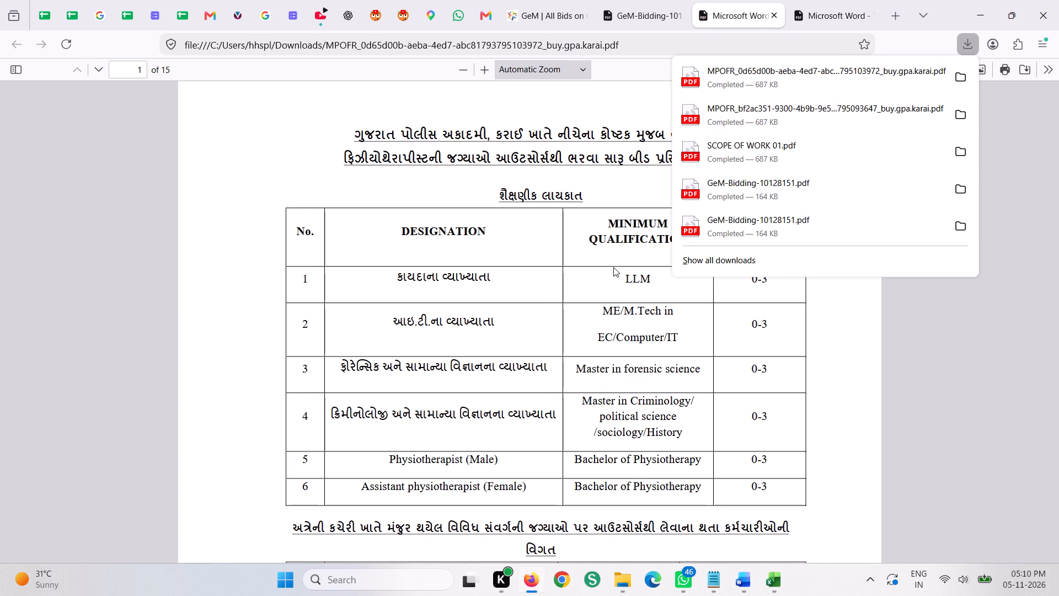
click(766, 0)
click(773, 17)
scroll(540, 304, down, 2)
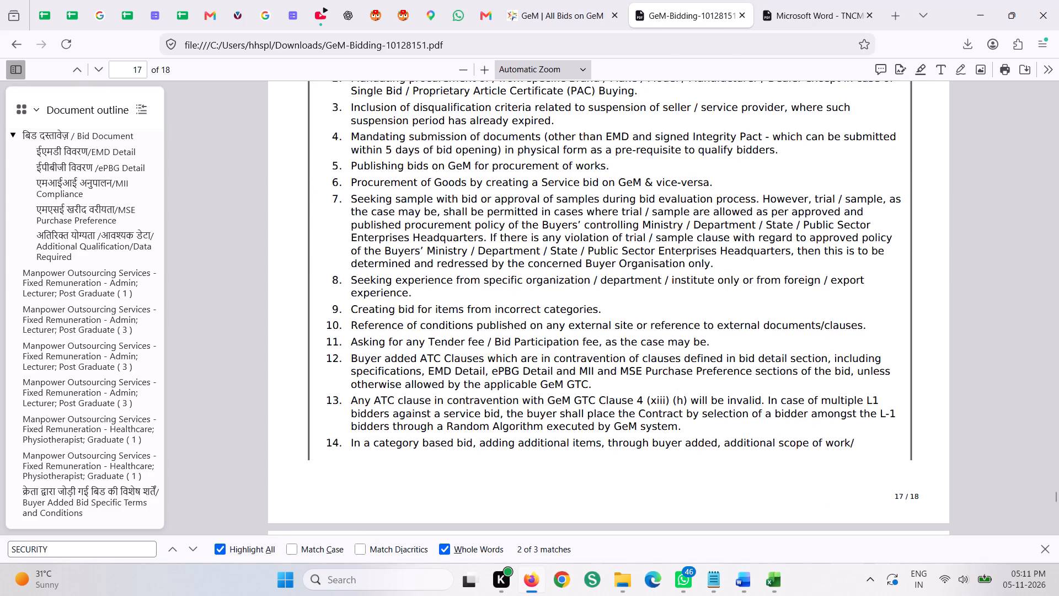
Capture the ATC document's clause 5 on Security Deposit and translate it from Gujarati to English with Google Lens.
click(830, 0)
scroll(517, 279, down, 3)
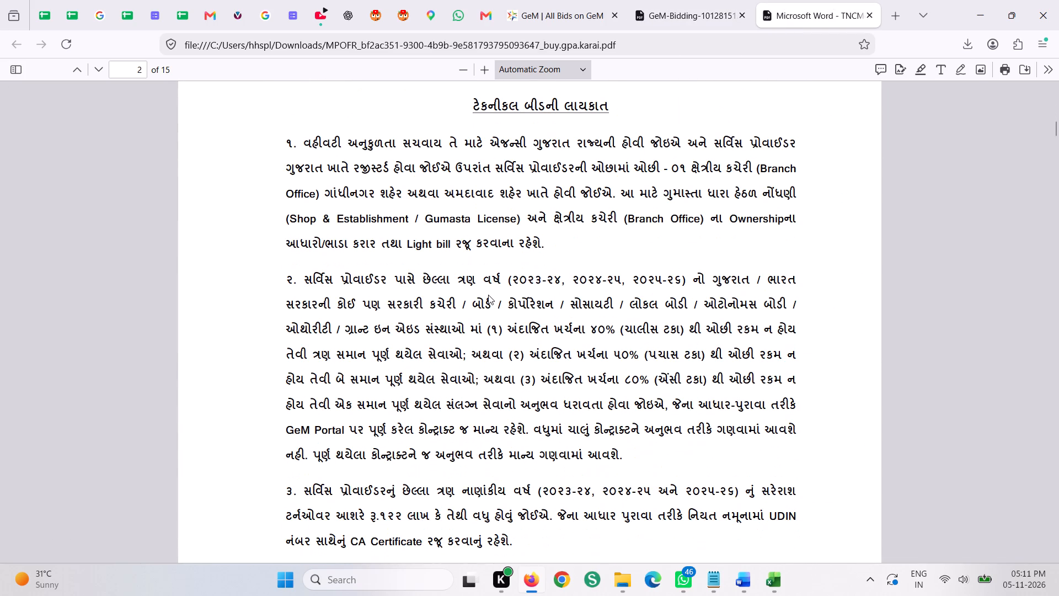
scroll(474, 301, down, 1)
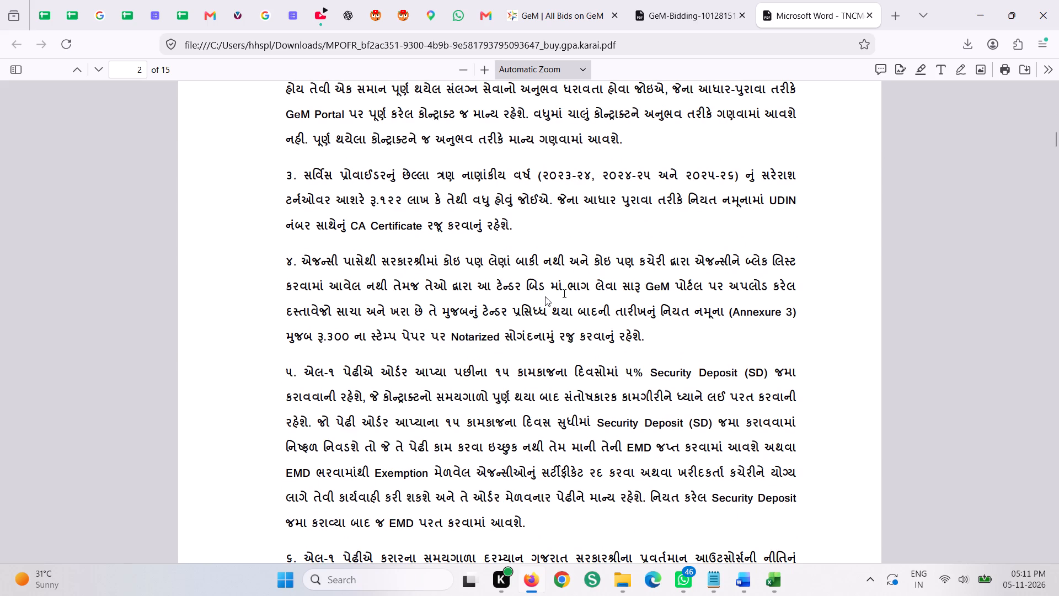
key(ctrl+shift+s)
drag(244, 351, 879, 453)
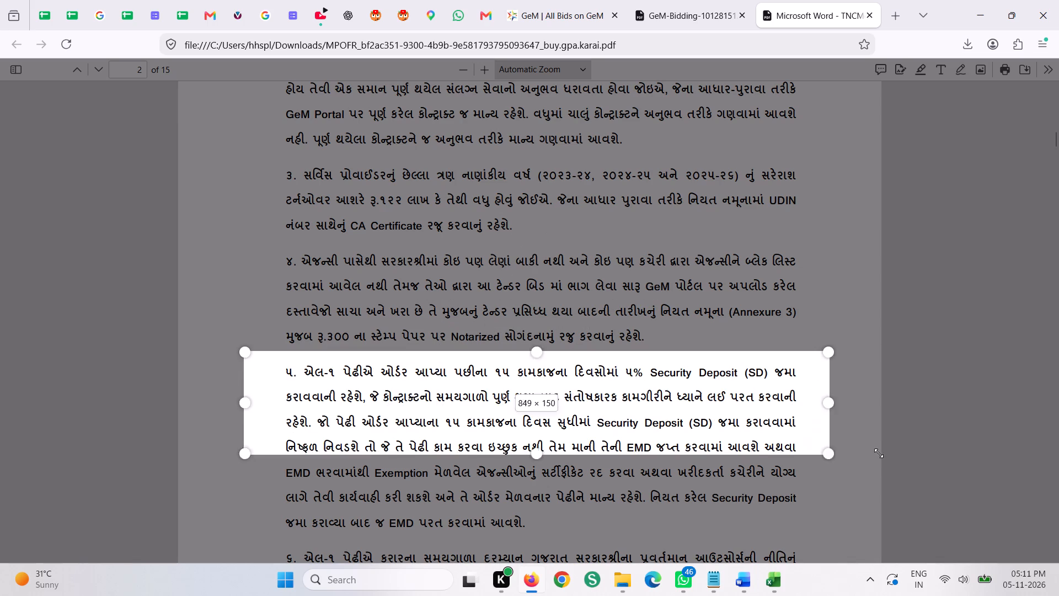
drag(879, 453, 873, 533)
click(753, 513)
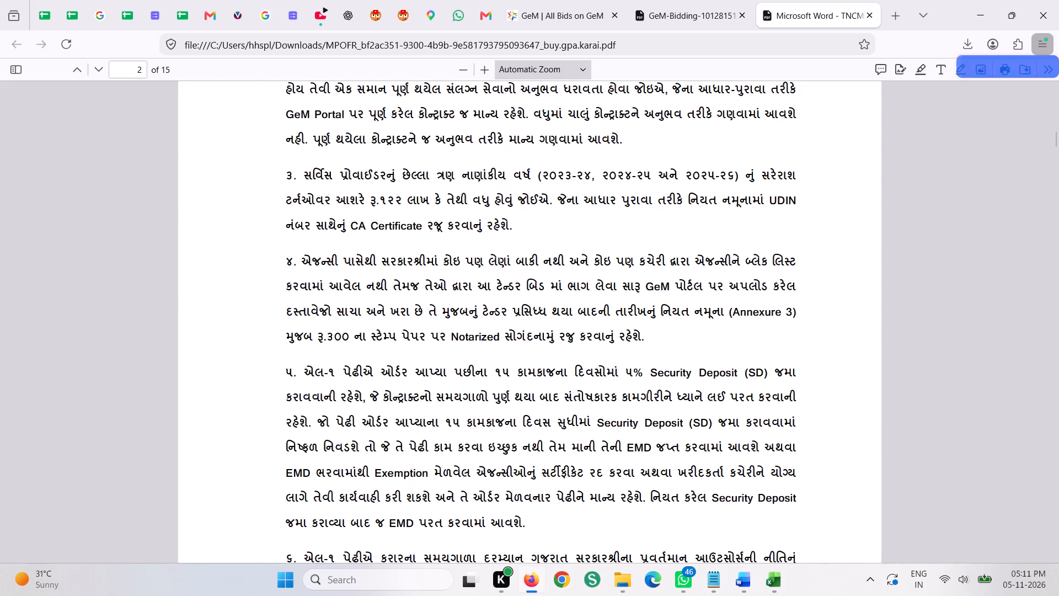
click(261, 7)
click(735, 106)
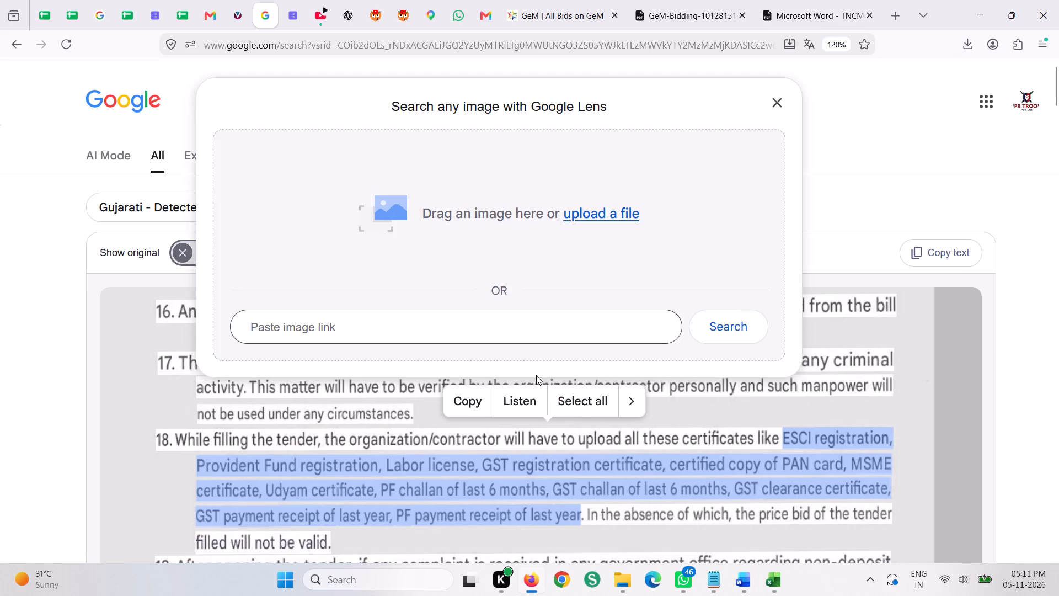
click(527, 328)
key(ctrl+v)
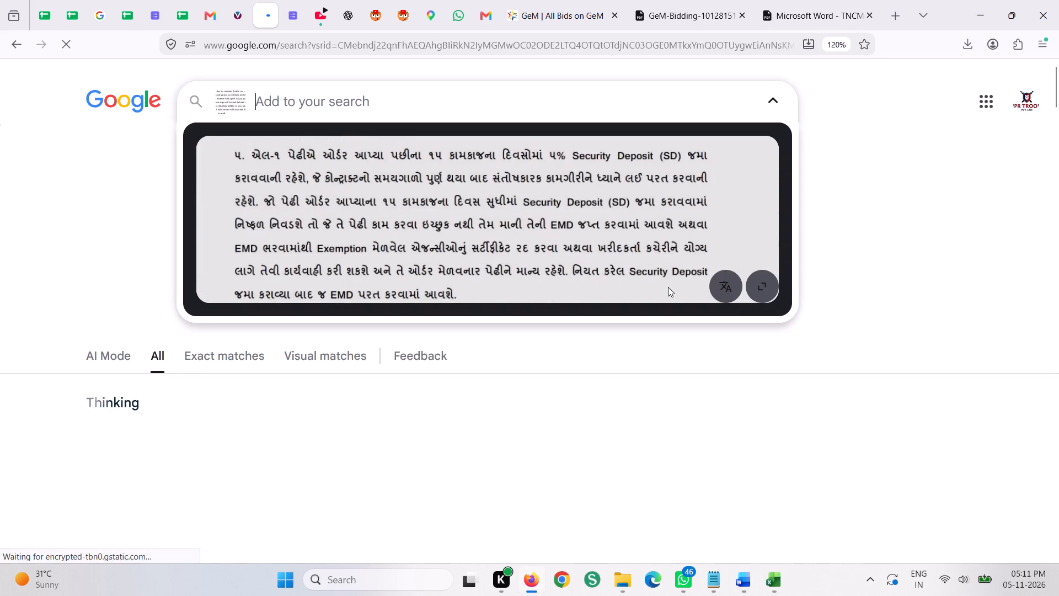
click(708, 284)
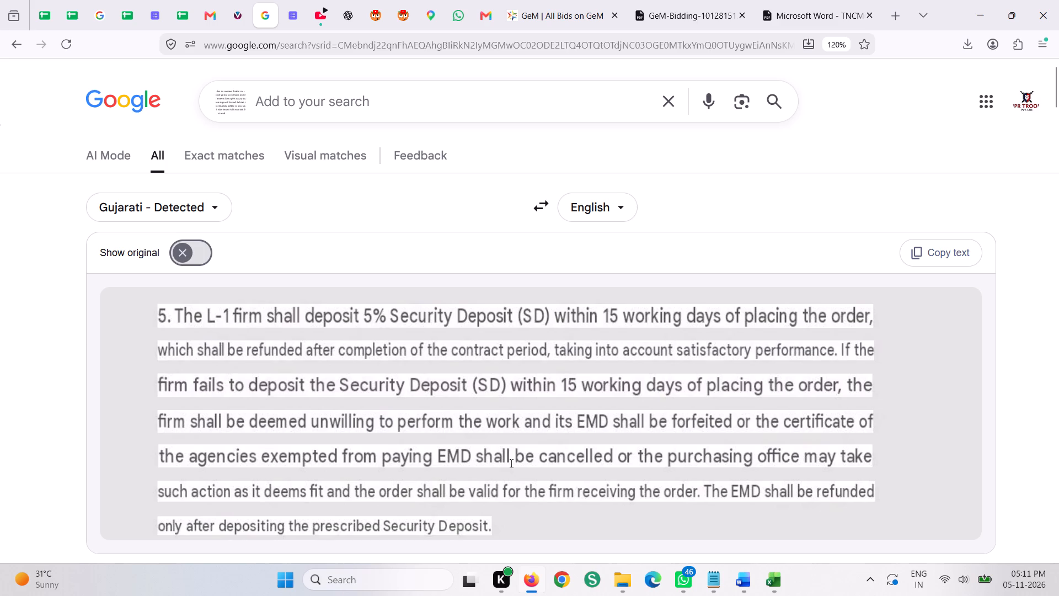
Fill line 8 with "certificate of the agencies exempted from paying EMD" copied from the translated clause.
drag(788, 423, 681, 453)
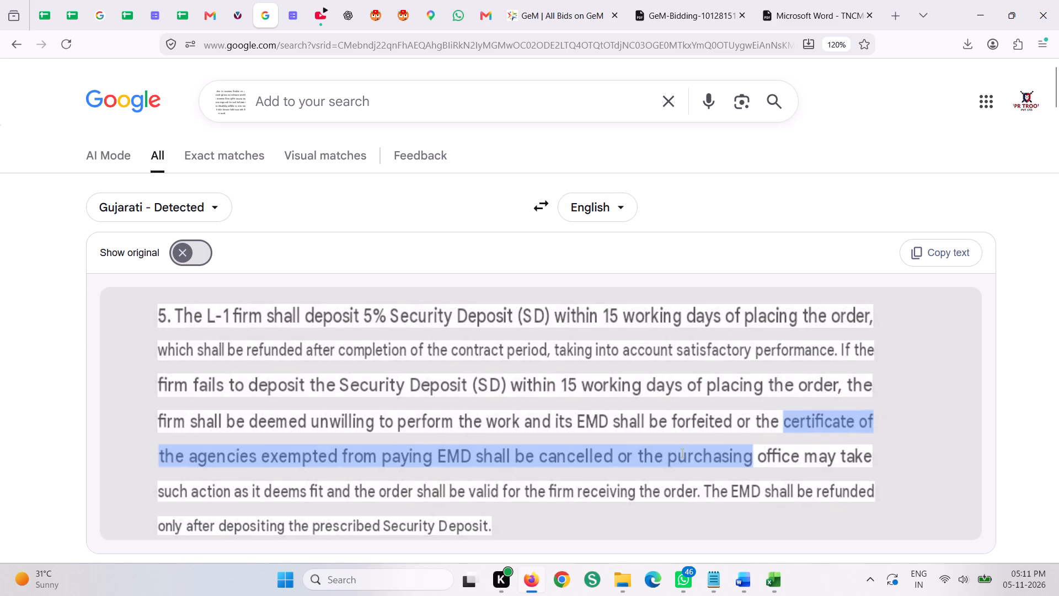
drag(681, 453, 448, 462)
click(448, 462)
click(376, 413)
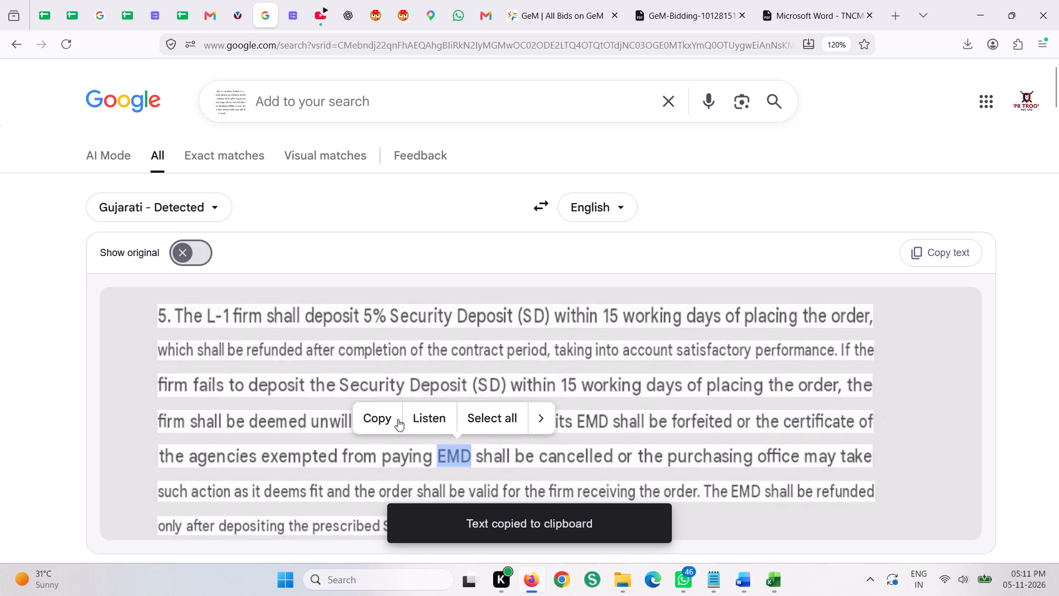
drag(784, 421, 466, 472)
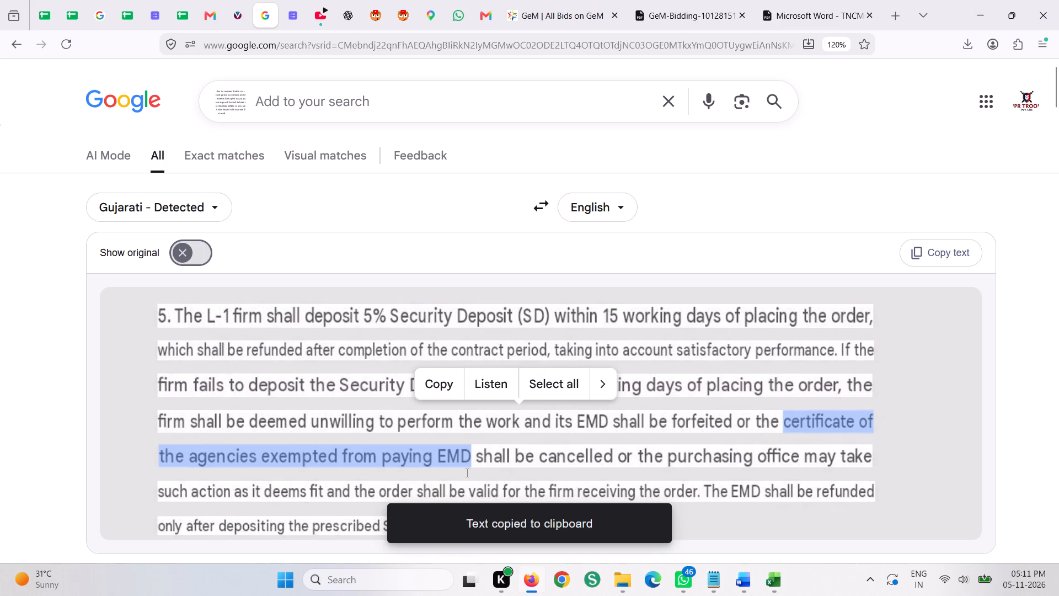
click(445, 379)
key(alt+Tab)
key(ctrl+v)
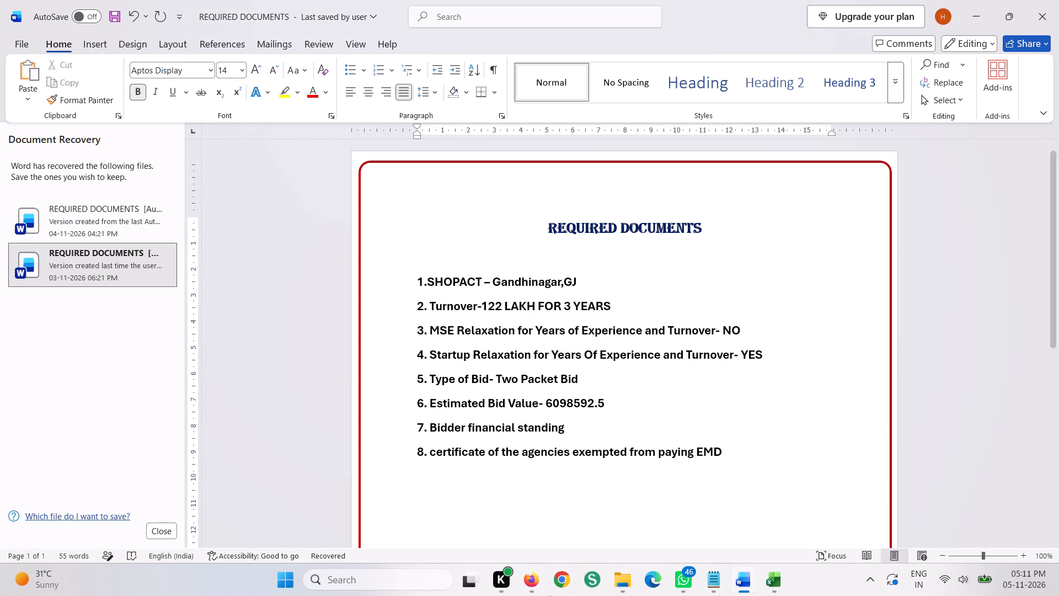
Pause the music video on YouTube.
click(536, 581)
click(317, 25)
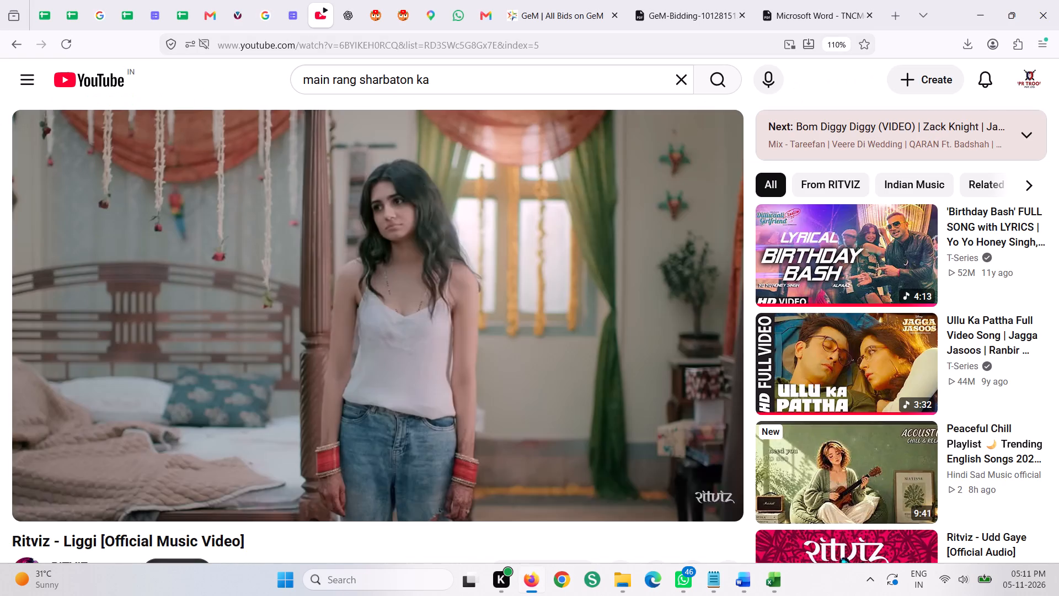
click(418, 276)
Capture clauses 1 to 6 on page 2 of the ATC document and translate them from Gujarati to English with Google Lens.
click(728, 0)
click(822, 0)
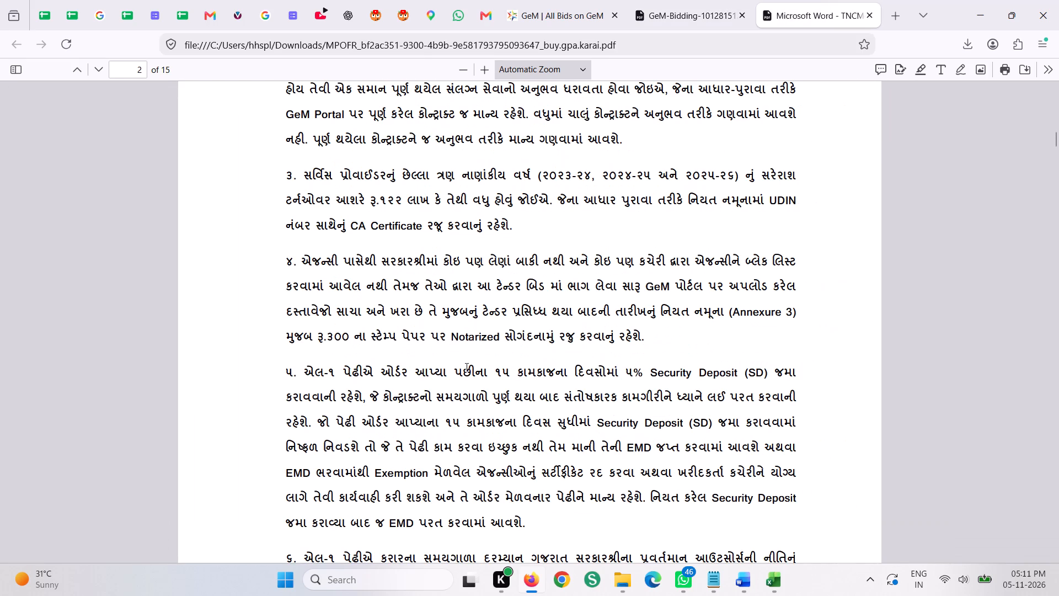
scroll(512, 406, up, 1)
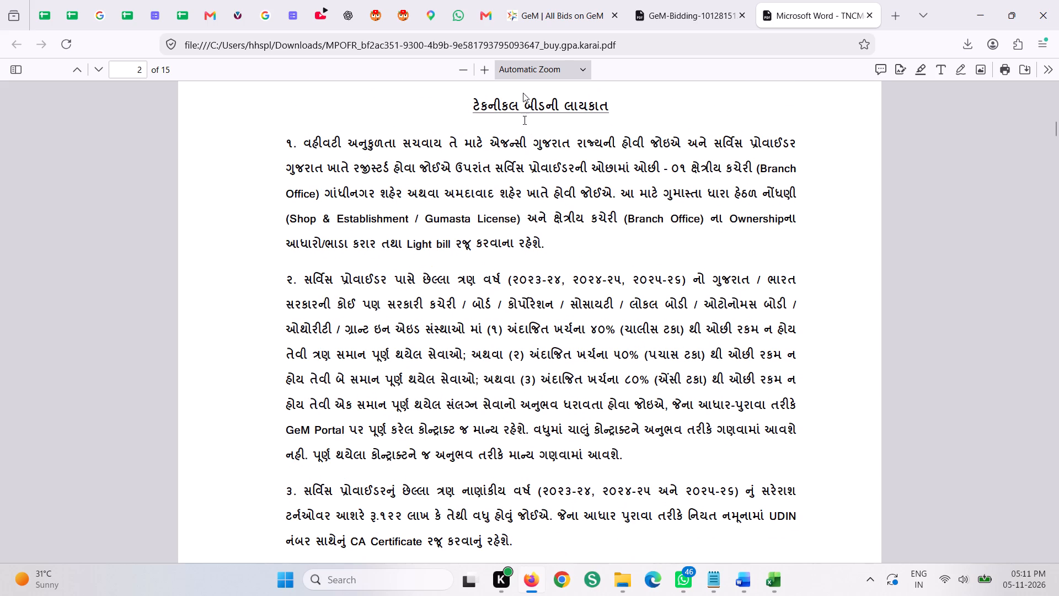
triple_click(457, 69)
double_click(457, 69)
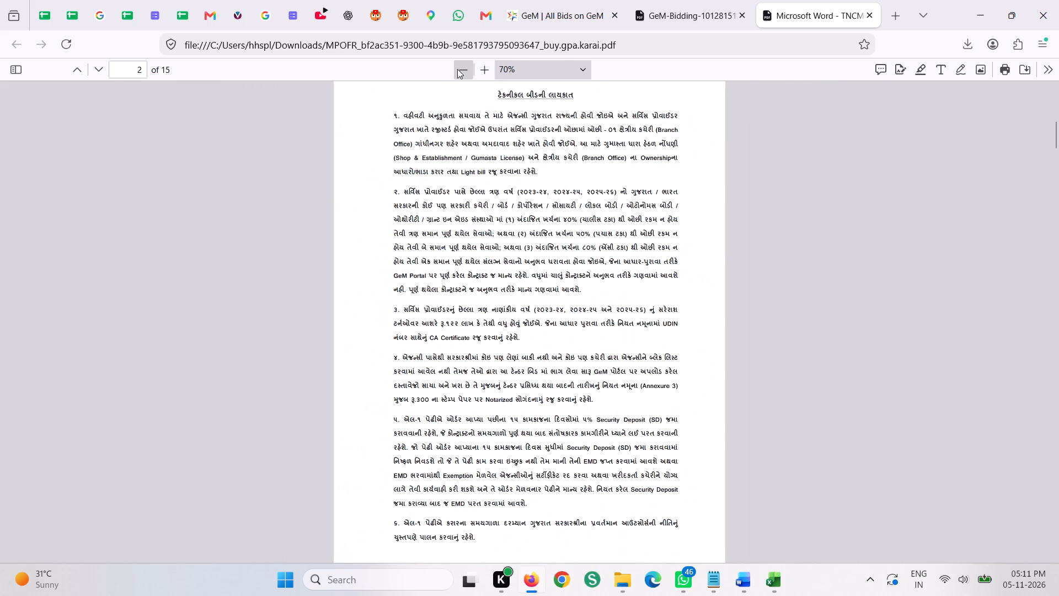
key(ctrl+shift+s)
drag(350, 102, 720, 493)
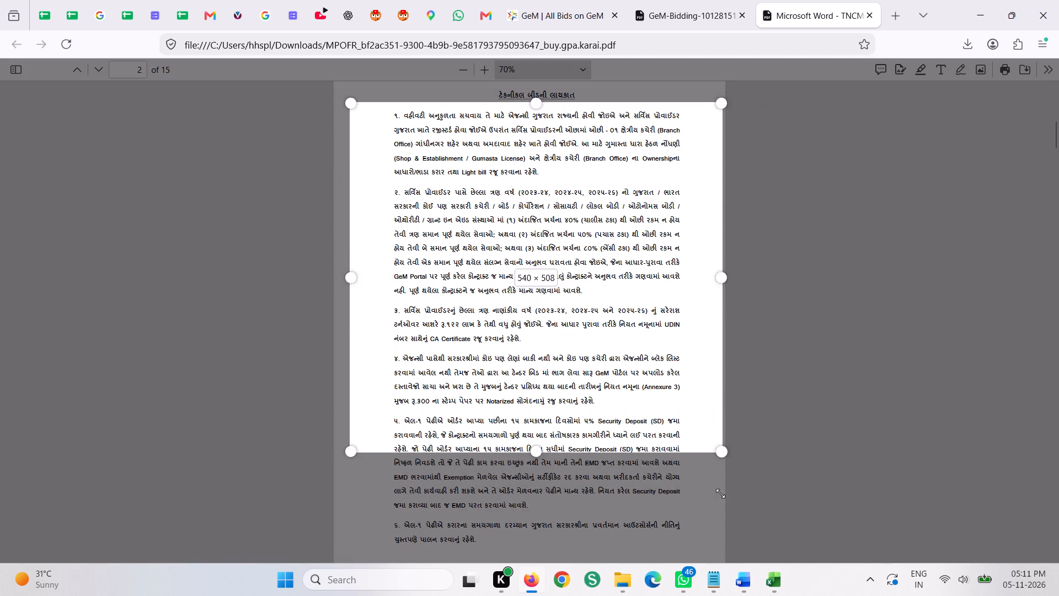
drag(720, 493, 718, 561)
click(611, 542)
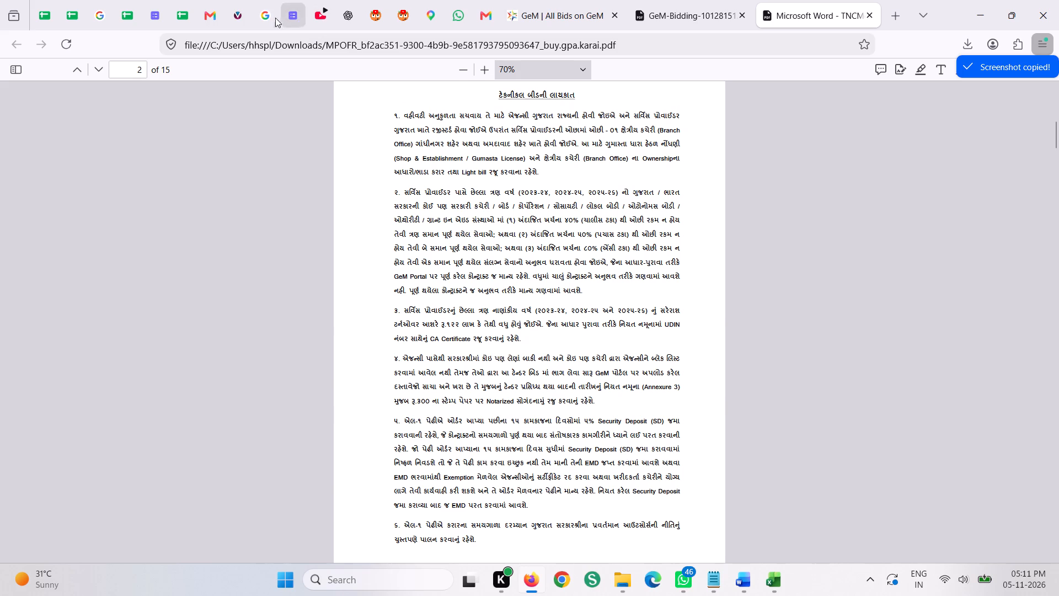
click(269, 15)
click(741, 94)
click(630, 328)
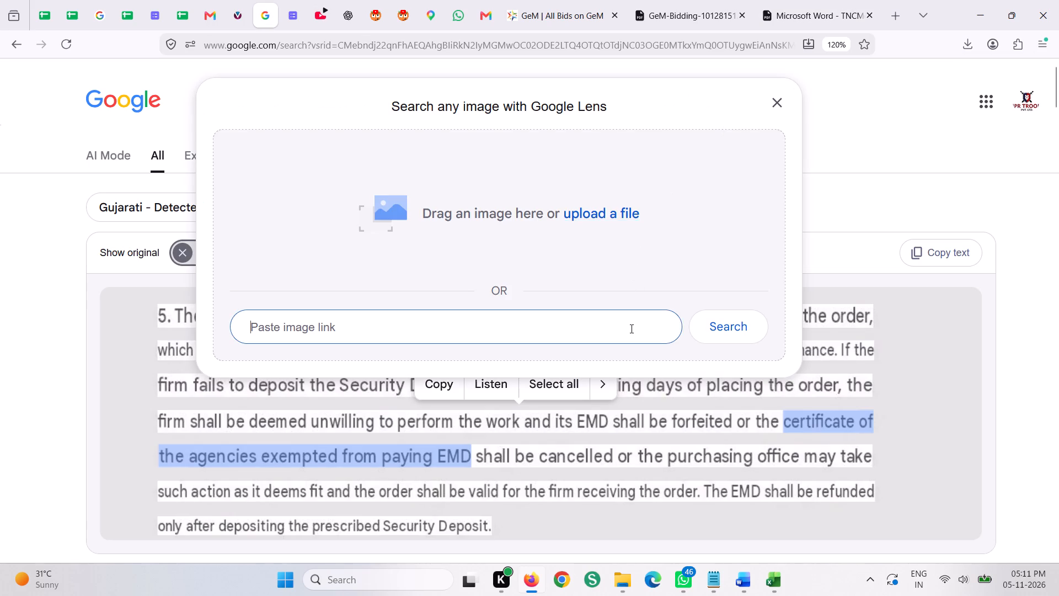
key(ctrl+v)
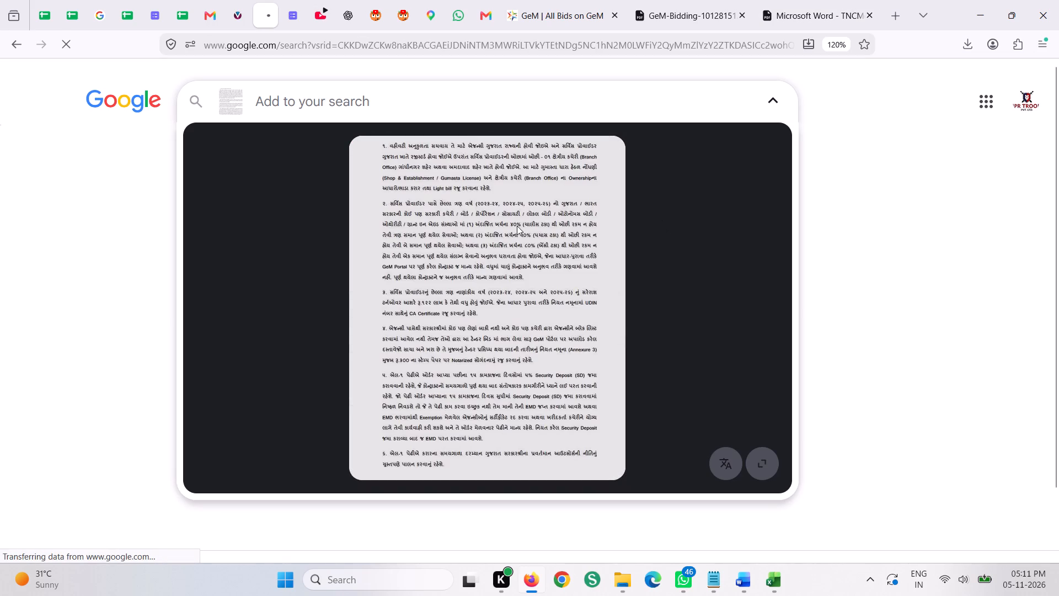
click(701, 463)
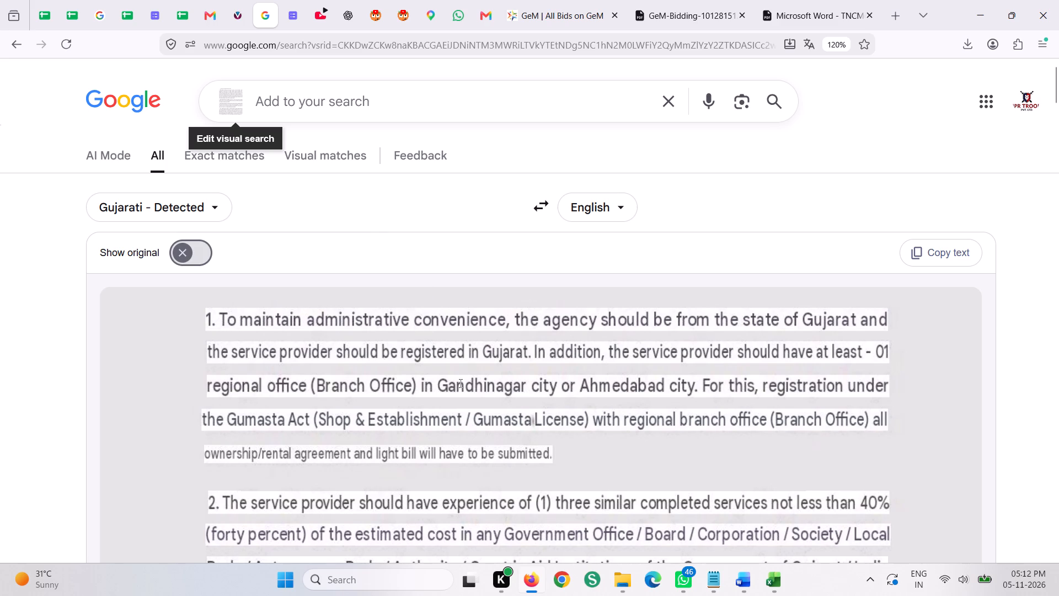
In the Word list, replace everything after "SHOPACT –", including lines 2 to 8, with "Gandhinagar city or Ahmedabad" copied from translated clause 1.
drag(446, 383, 640, 379)
click(469, 342)
key(alt+Tab)
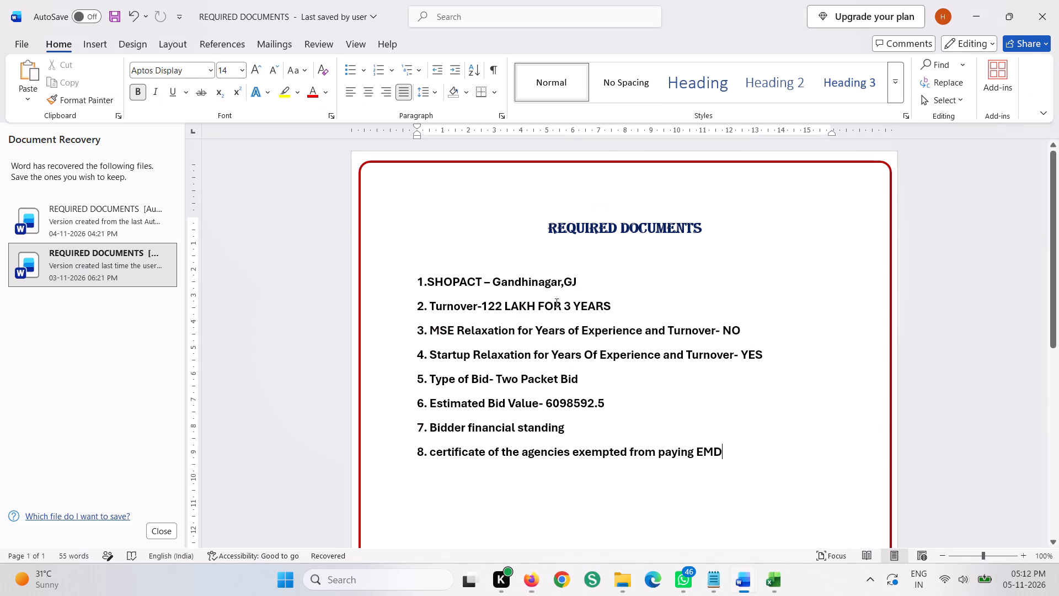
drag(495, 281, 799, 474)
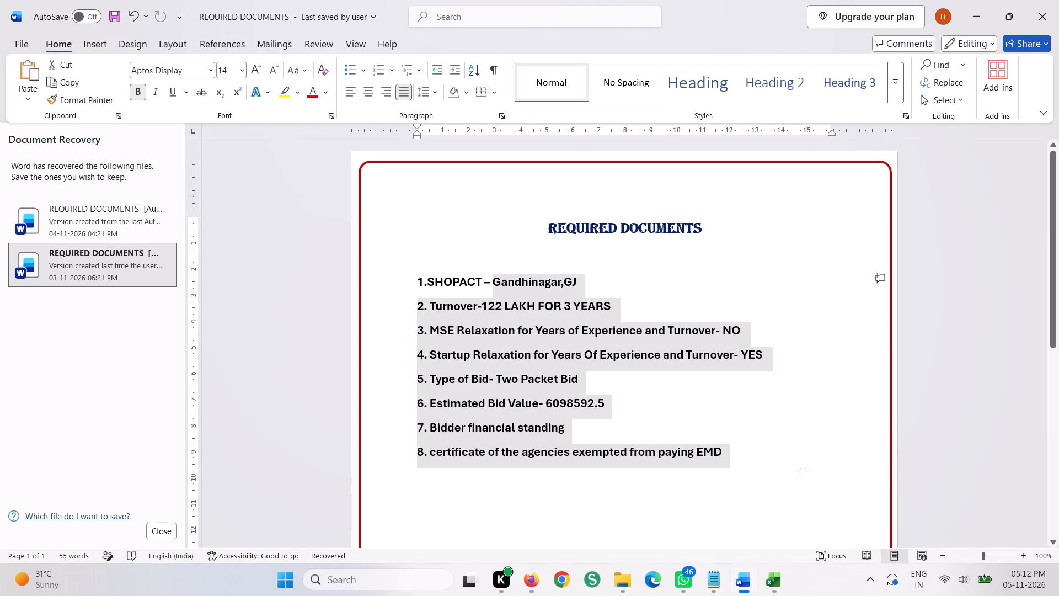
key(ctrl+v)
Add line 2 with translated clause 2's experience requirement, from "experience of (1) three similar completed services" through "80% (eighty percent) of the estimated cost".
key(Return)
text(2.)
key(alt+Tab)
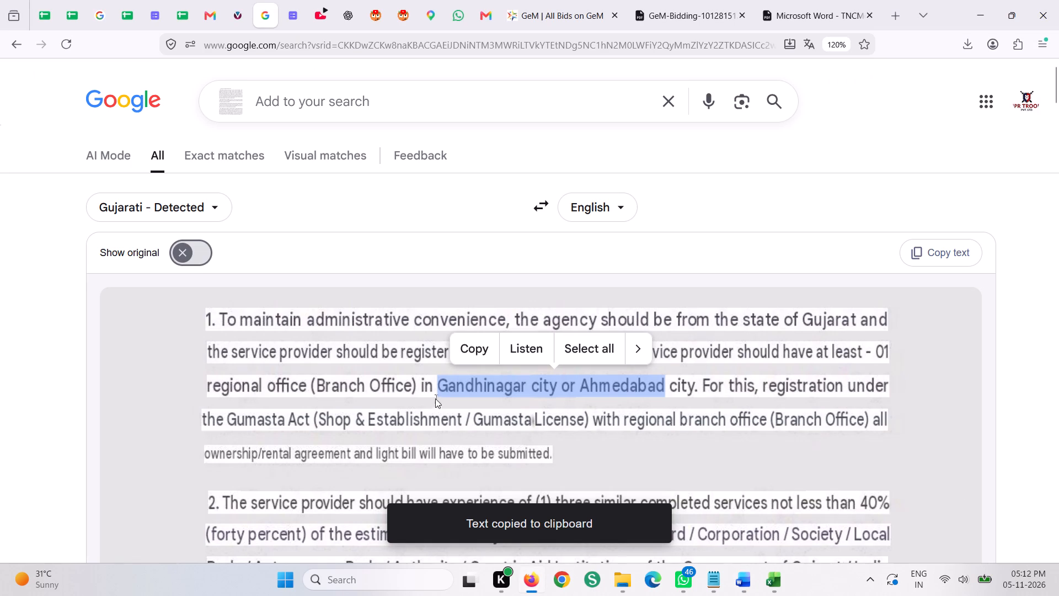
scroll(435, 400, down, 1)
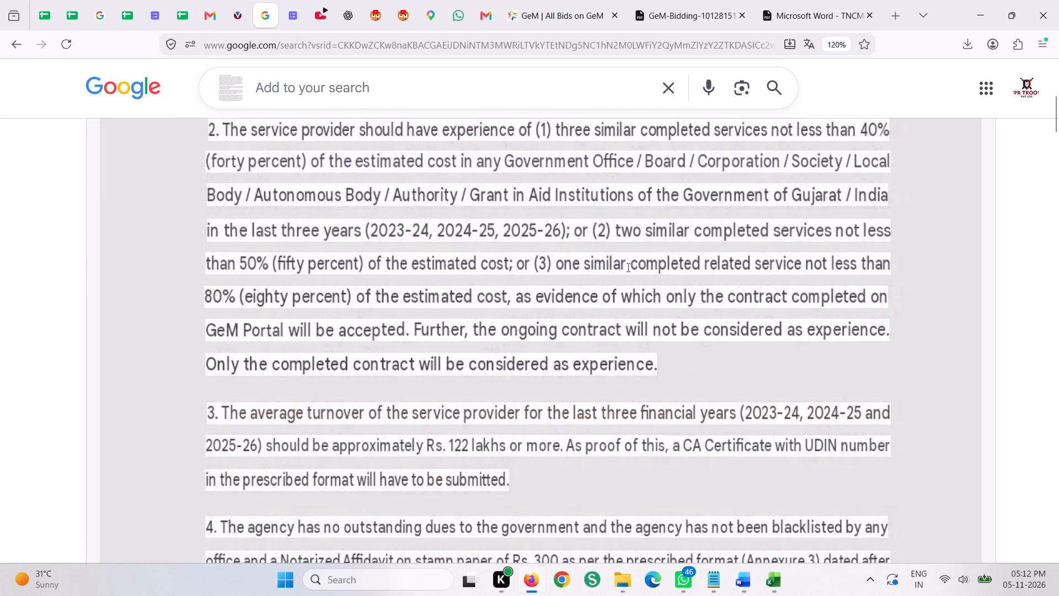
drag(447, 130, 500, 146)
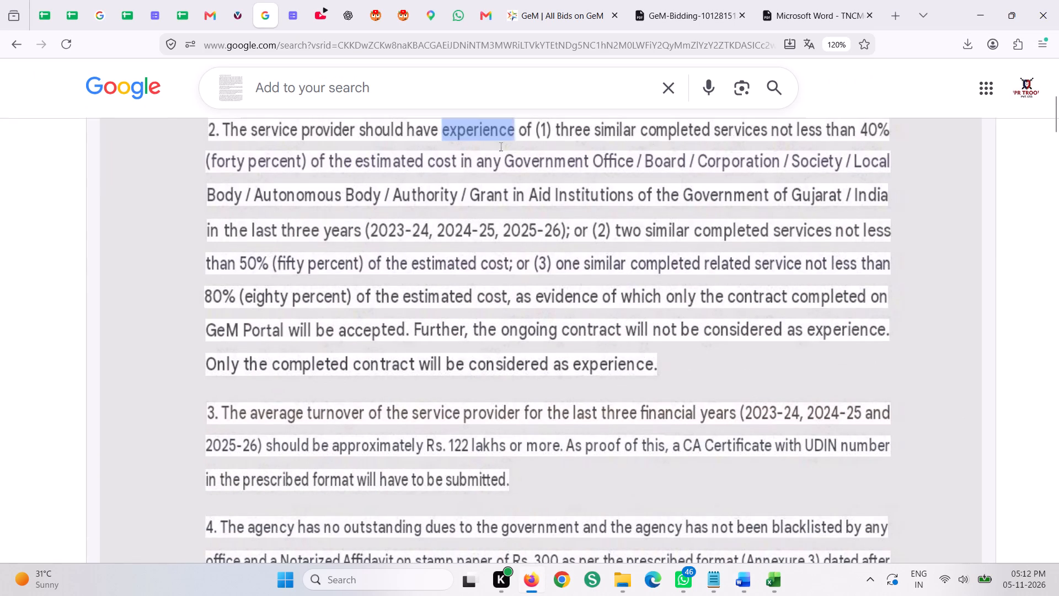
drag(500, 146, 579, 263)
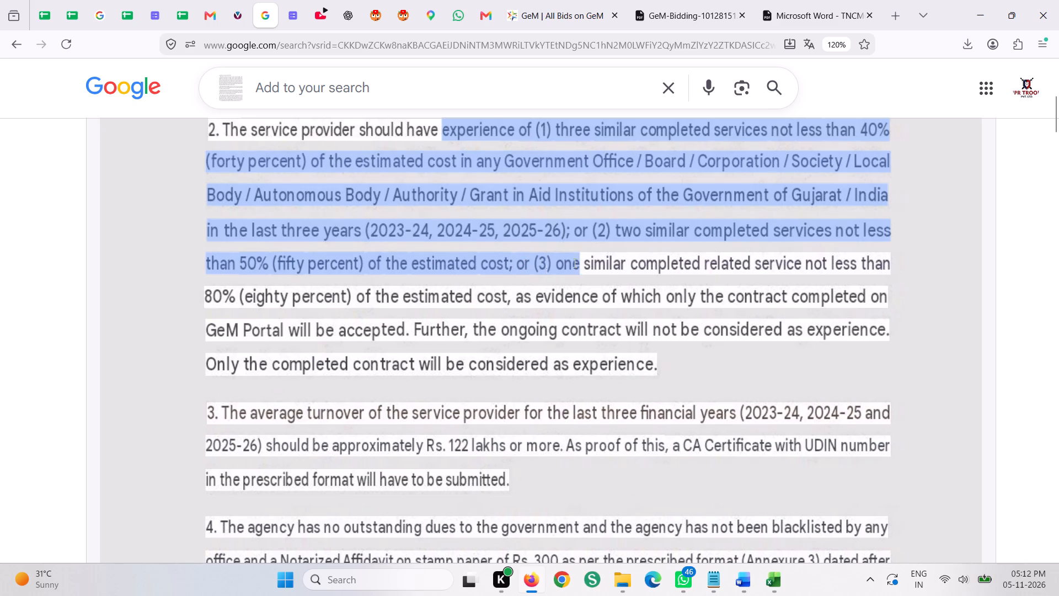
drag(579, 263, 667, 263)
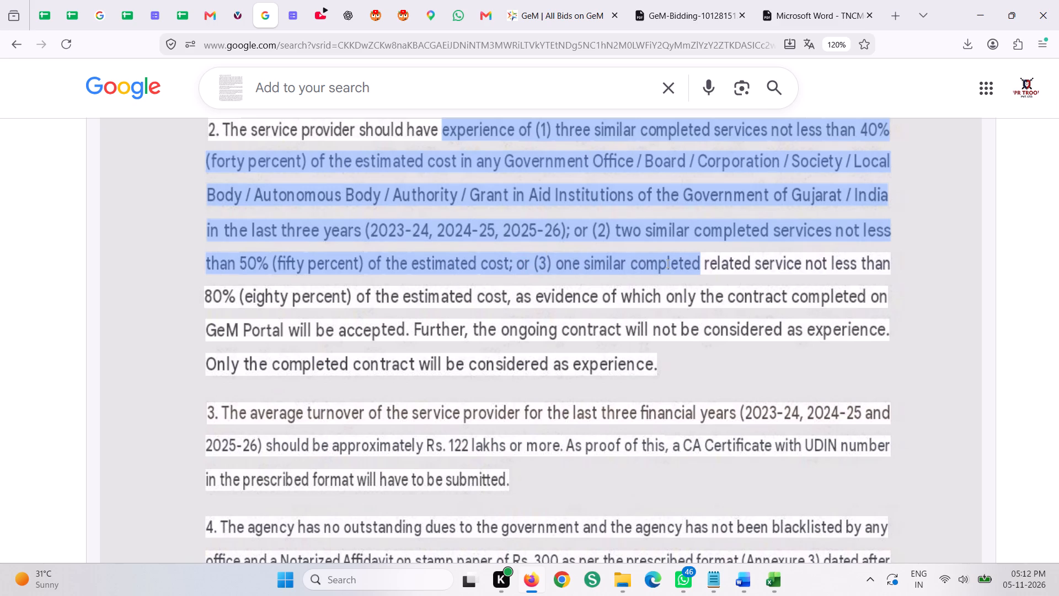
drag(667, 263, 496, 290)
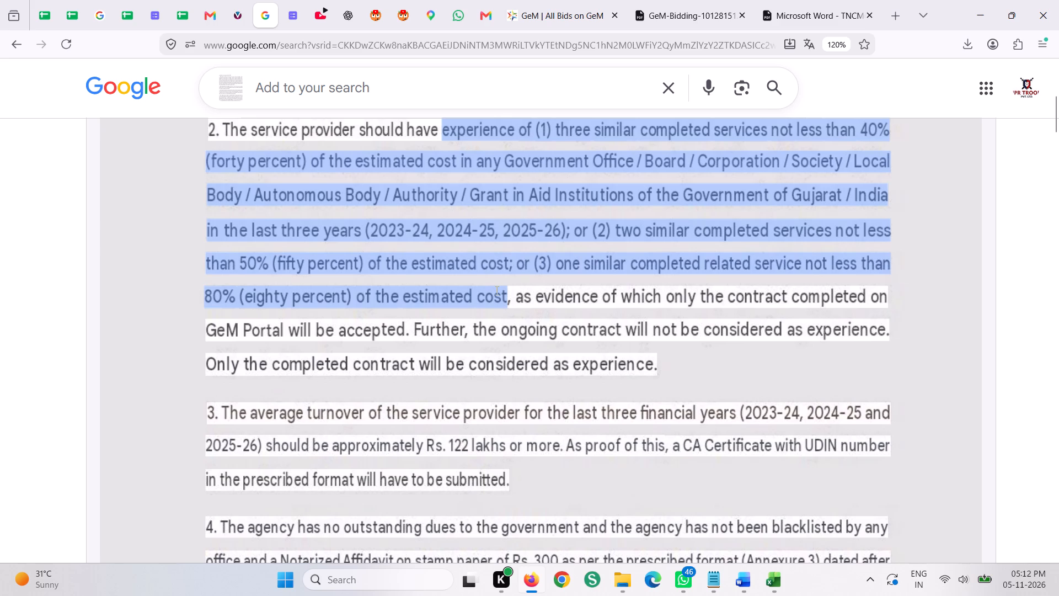
drag(496, 290, 496, 291)
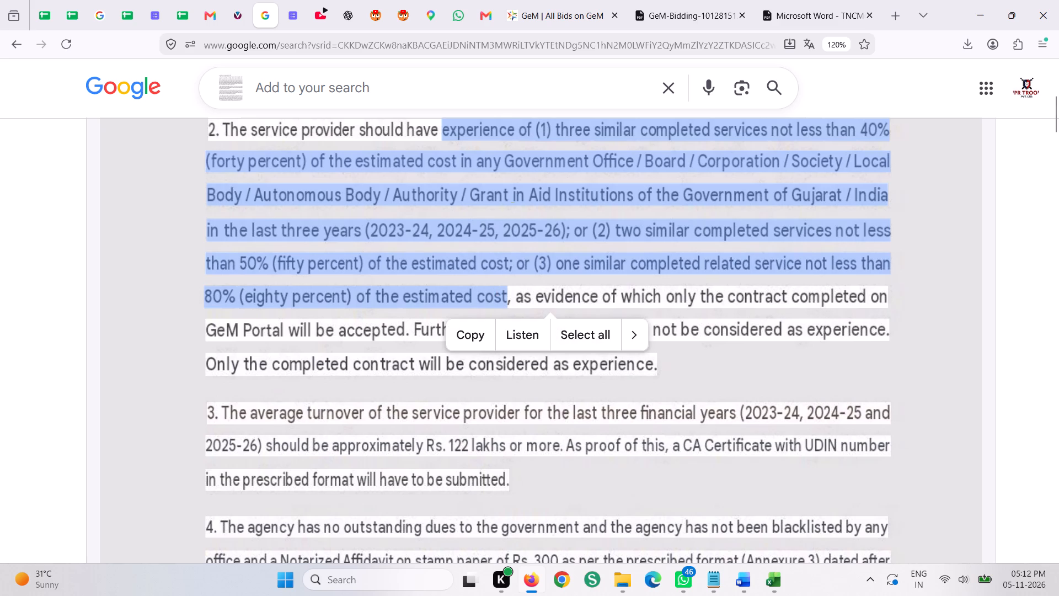
click(473, 334)
key(alt+Tab)
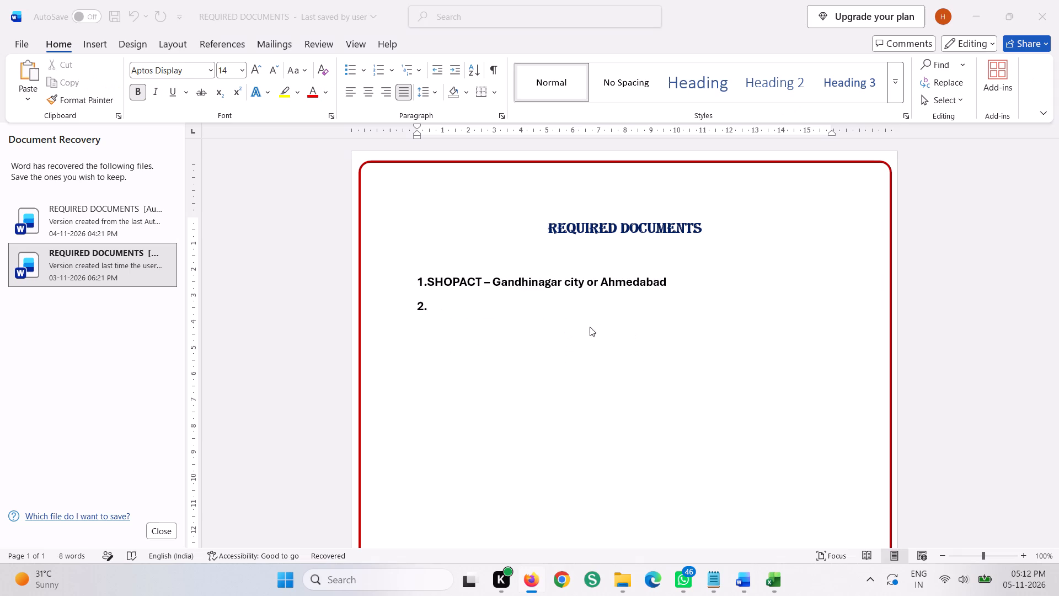
key(ctrl+v)
Add line 3 as "turnover-122 LAKH FOR 3 YEARS", copying the word "turnover" from translated clause 3.
key(Return)
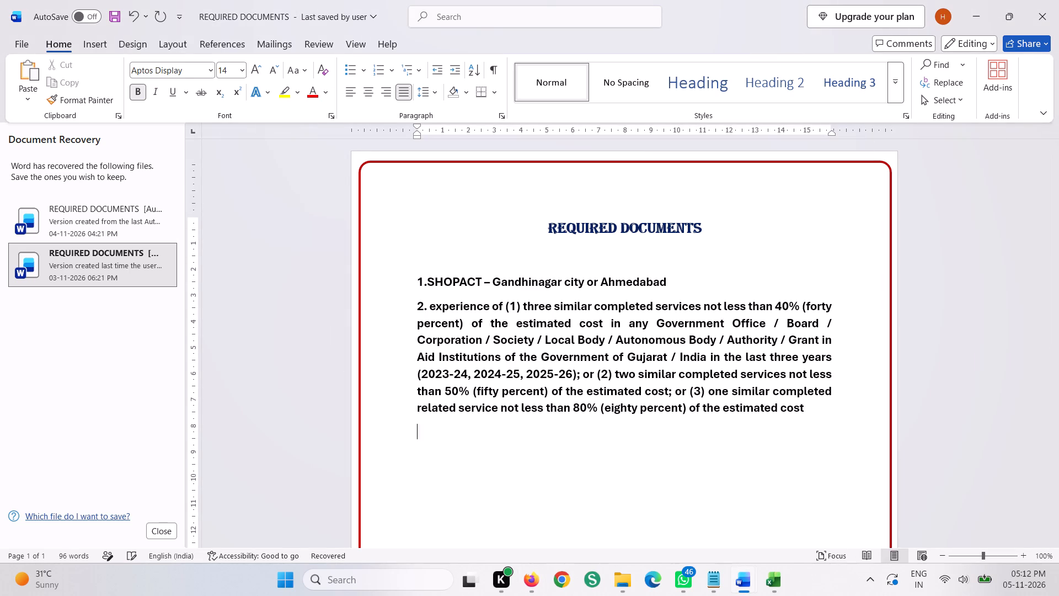
key(3)
key(period)
key(alt+Tab)
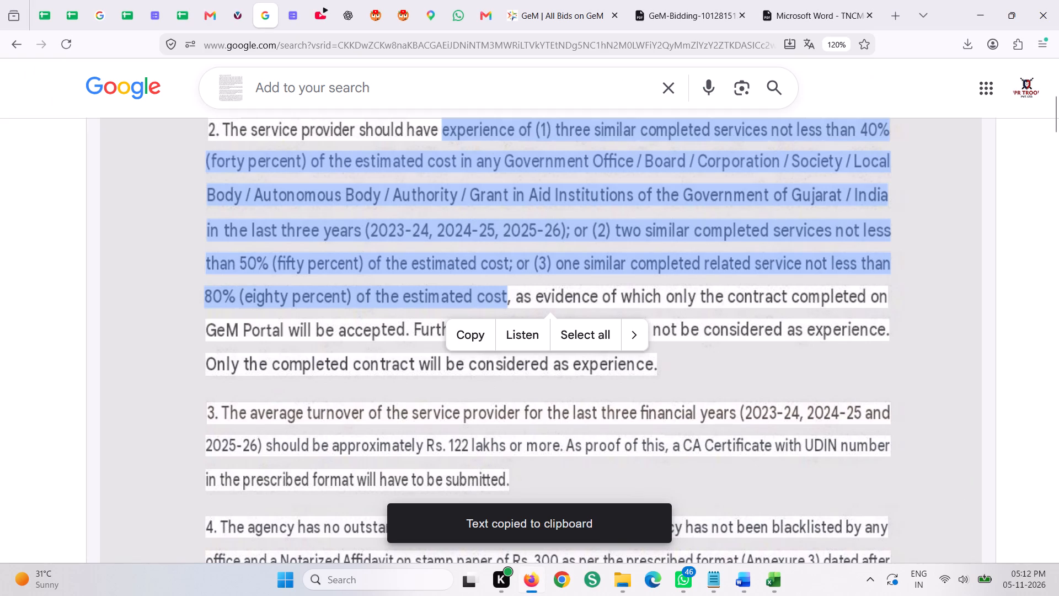
click(337, 414)
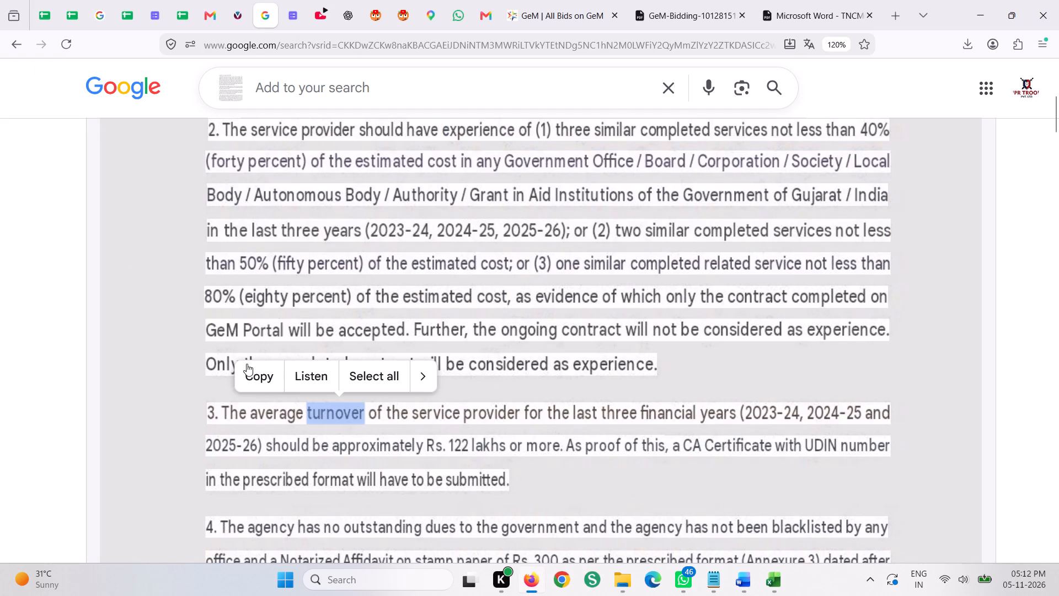
click(255, 366)
key(Tab)
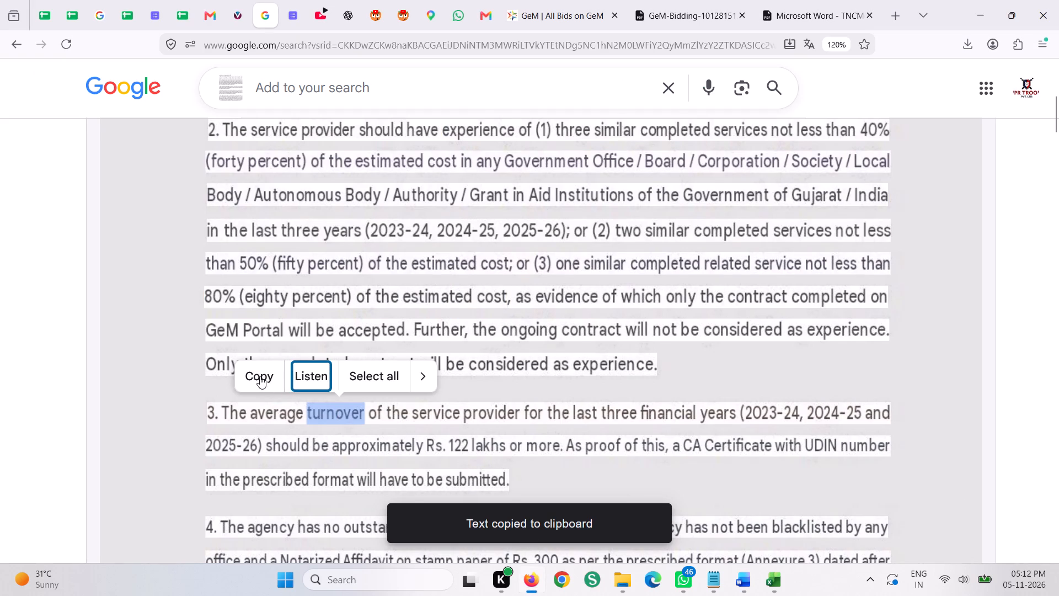
click(260, 376)
key(alt+Tab)
key(ctrl+v)
text(-122 LAKH FOR 3 YEARS)
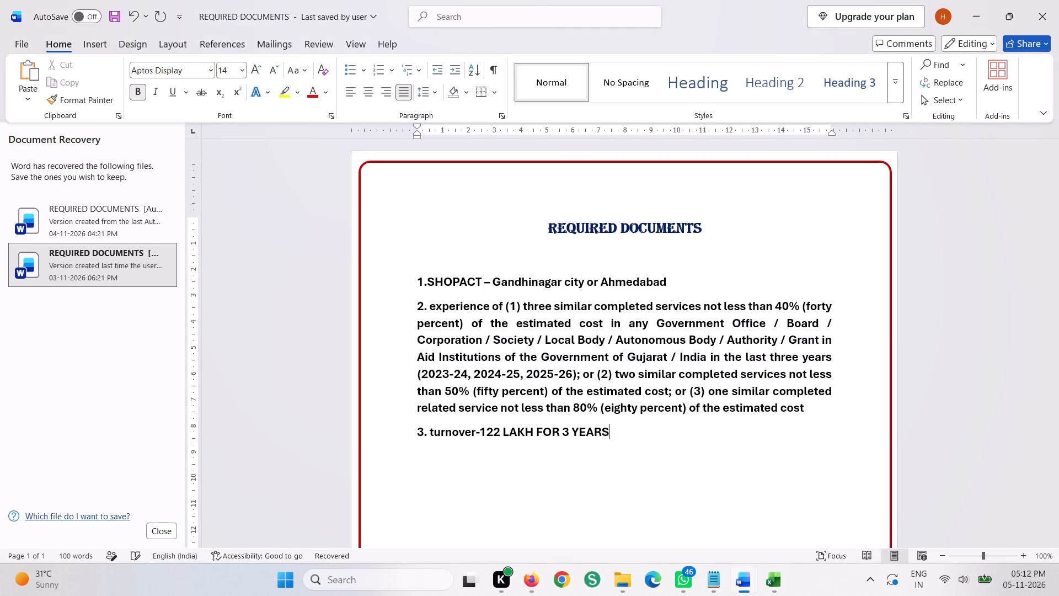
Add line 4 with translated clause 4's text from "agency has no outstanding dues" through "stating that the documents", and start line 5.
key(space)
key(Return)
text(4.)
key(alt+Tab)
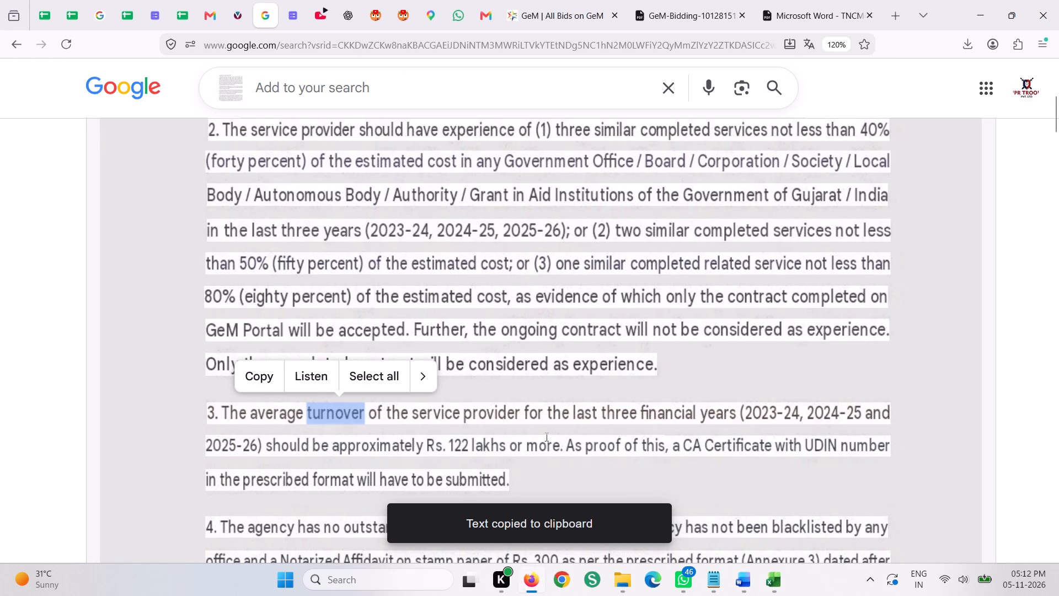
scroll(597, 467, down, 1)
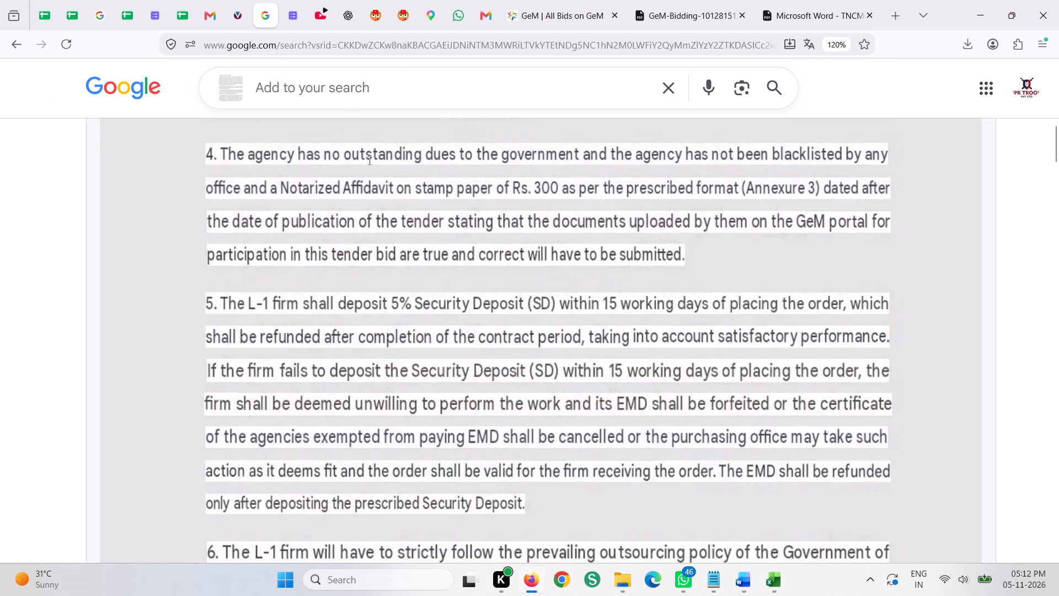
drag(255, 154, 256, 154)
drag(256, 154, 777, 181)
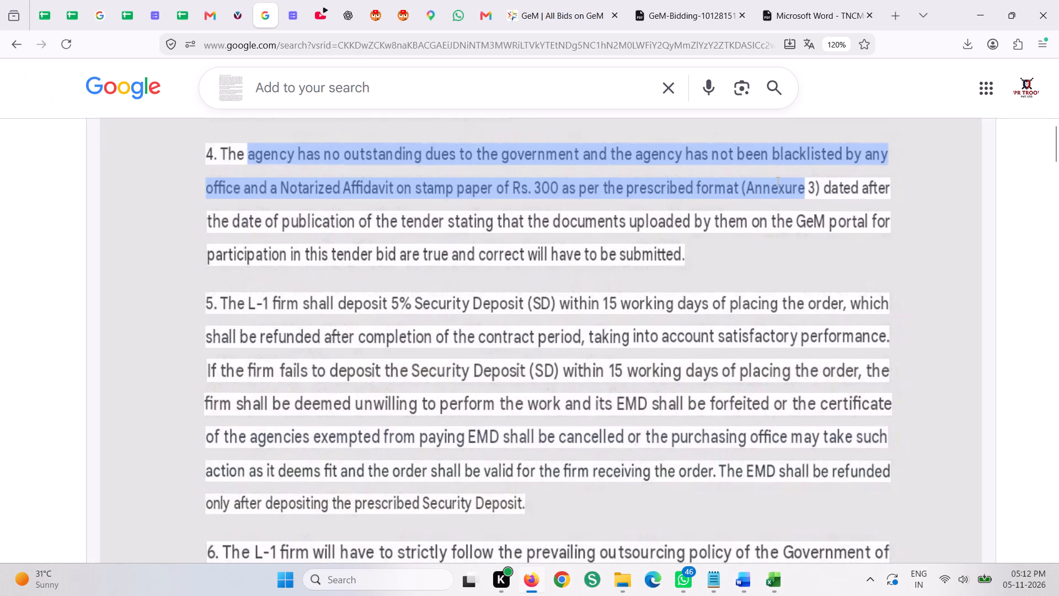
drag(777, 181, 432, 223)
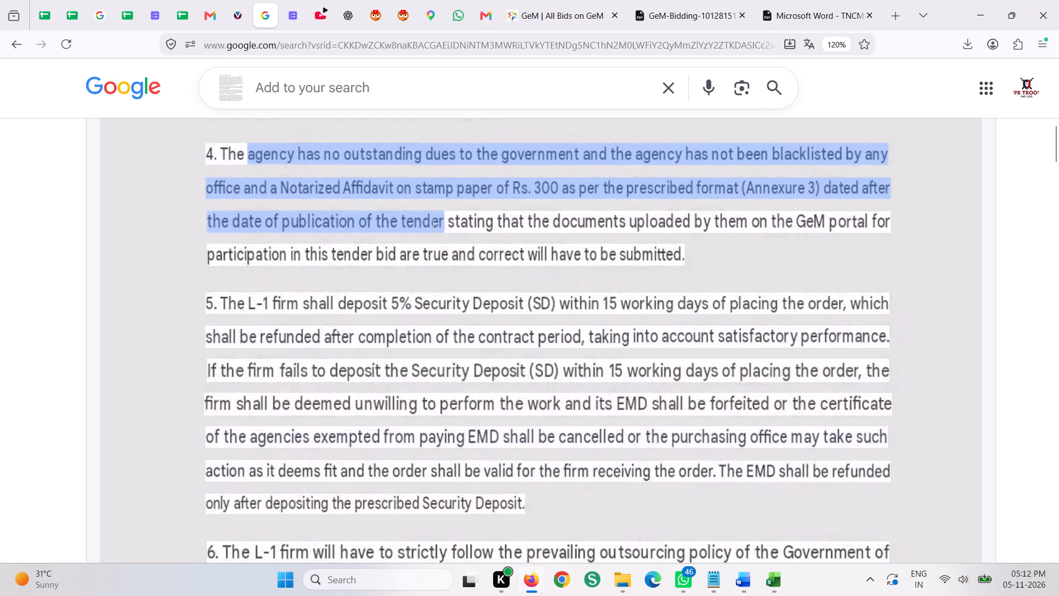
drag(432, 223, 616, 218)
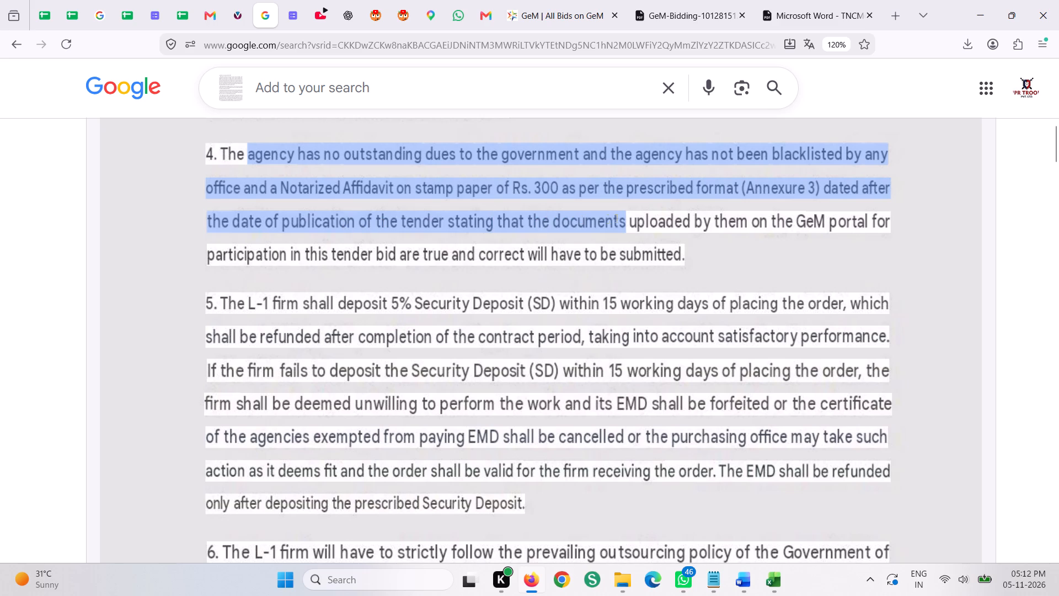
drag(616, 218, 616, 217)
click(472, 258)
key(alt+Tab)
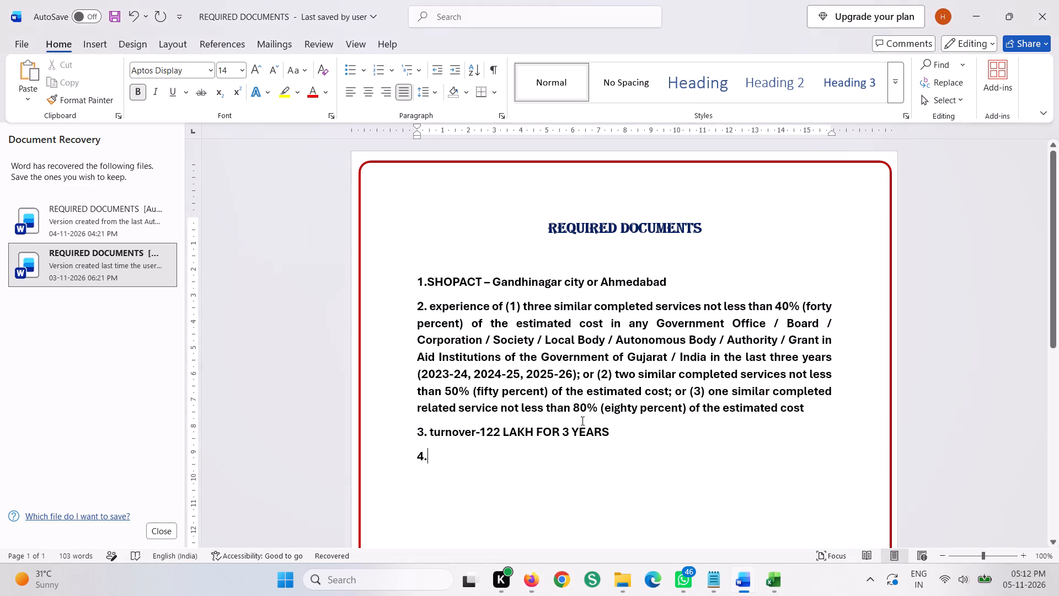
key(ctrl+v)
key(Return)
text(5.)
Capture clauses 7 and 8 from page 3 of the Gujarati ATC PDF and translate the image into English with Google image search.
key(alt+Tab)
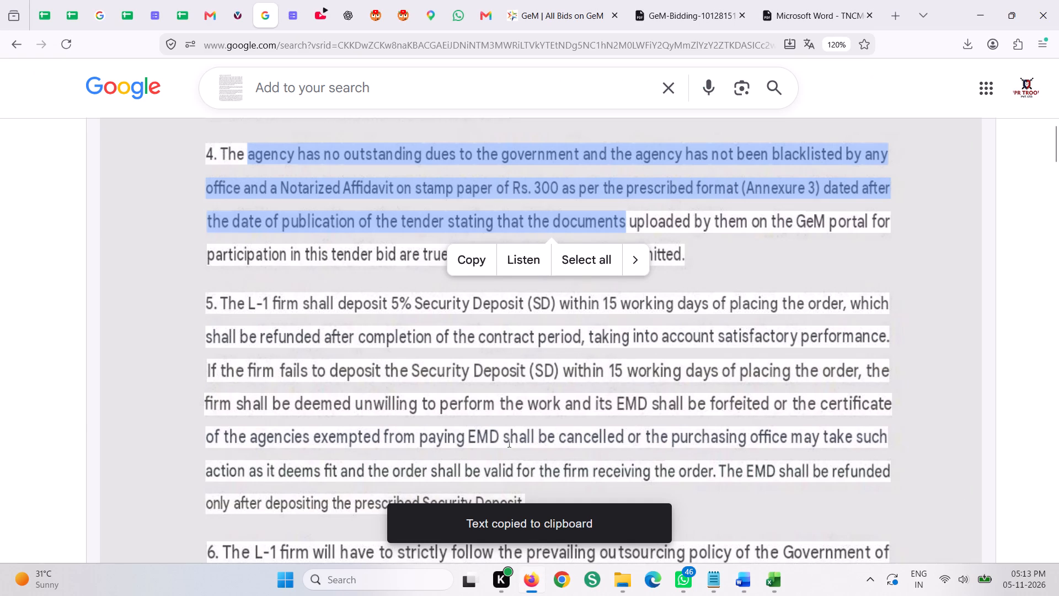
scroll(508, 444, down, 1)
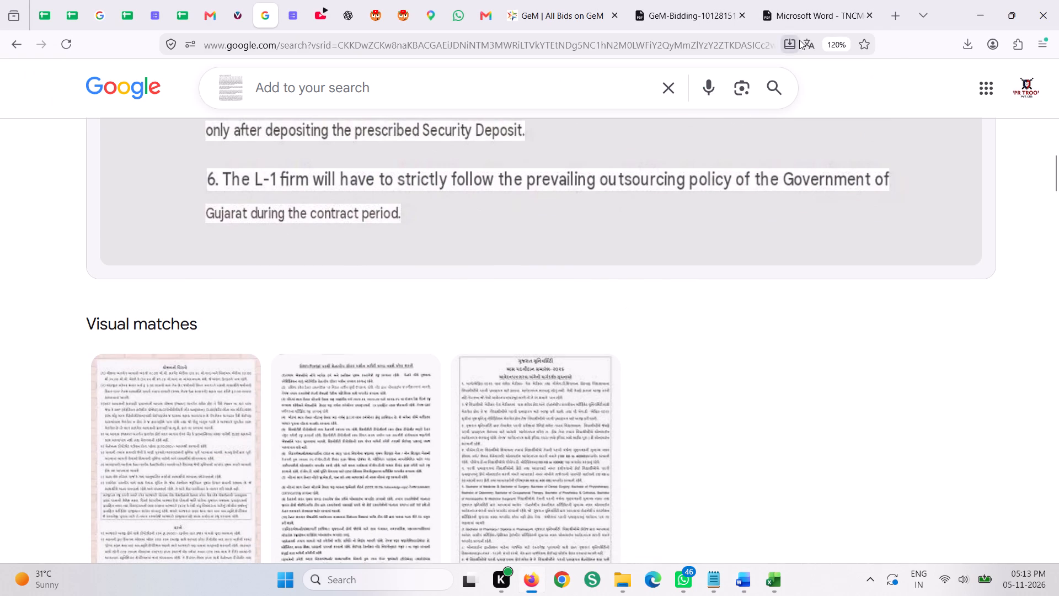
click(817, 0)
scroll(553, 315, down, 1)
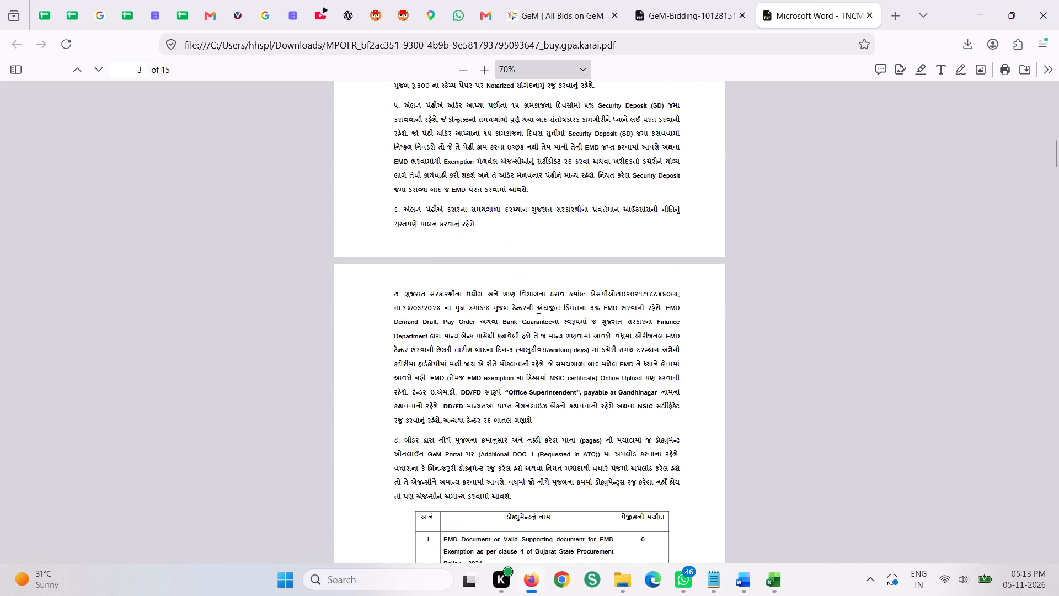
key(ctrl+shift+s)
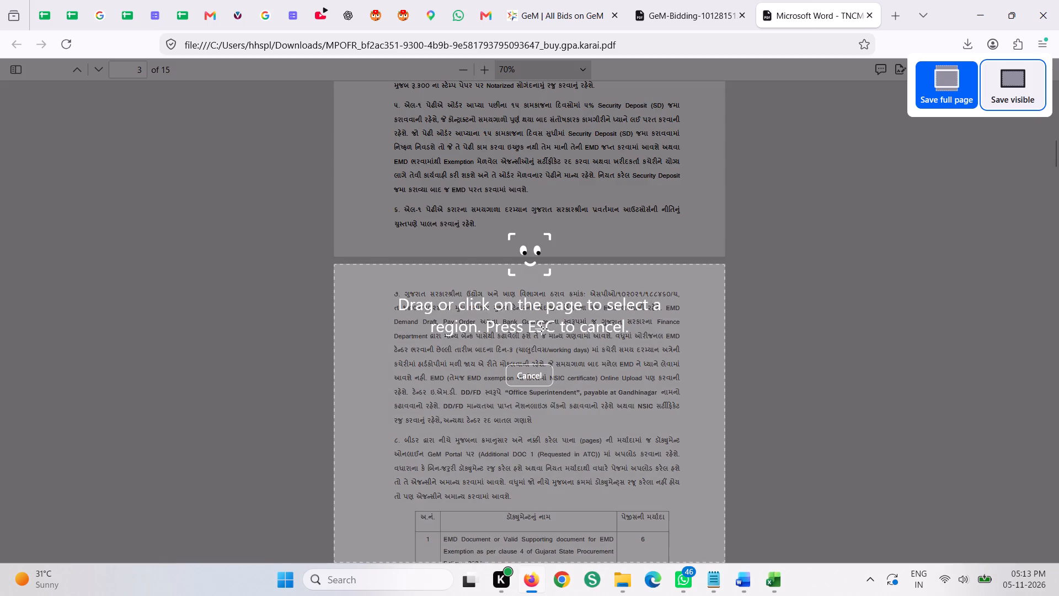
drag(361, 274, 721, 524)
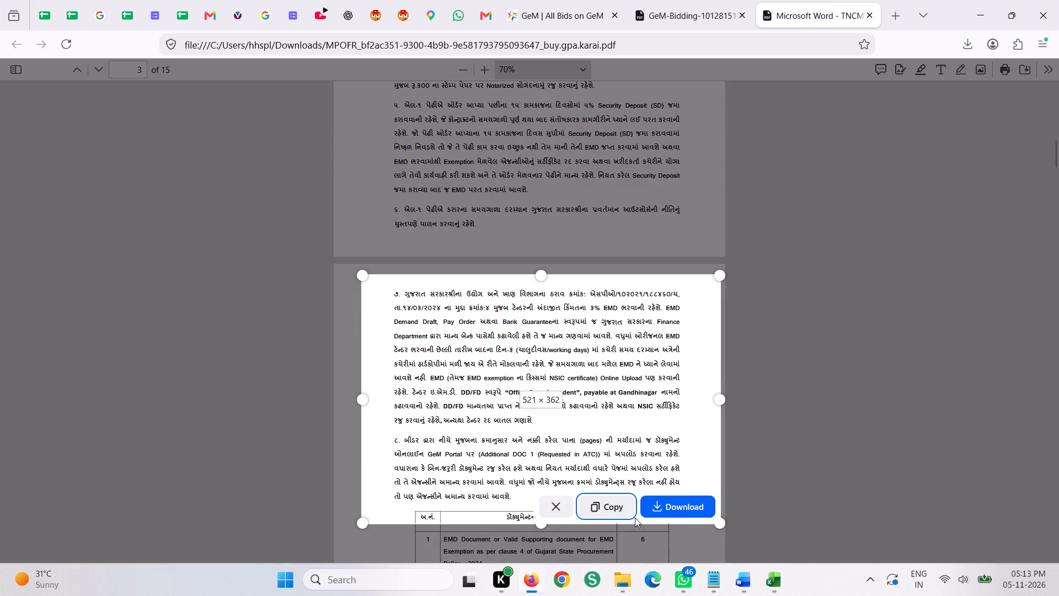
click(617, 503)
click(262, 22)
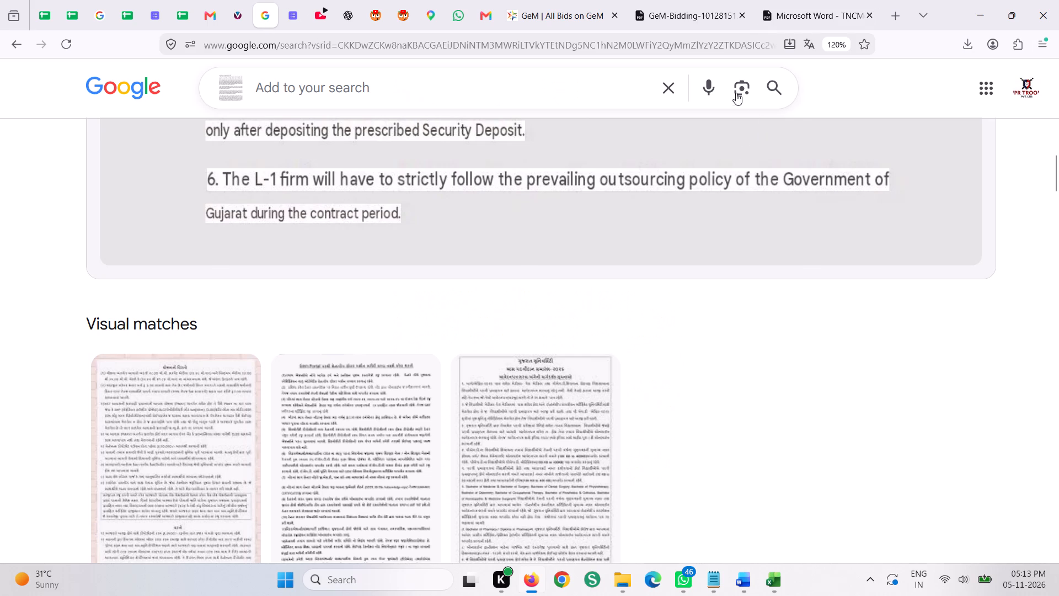
click(735, 91)
click(588, 324)
key(ctrl+v)
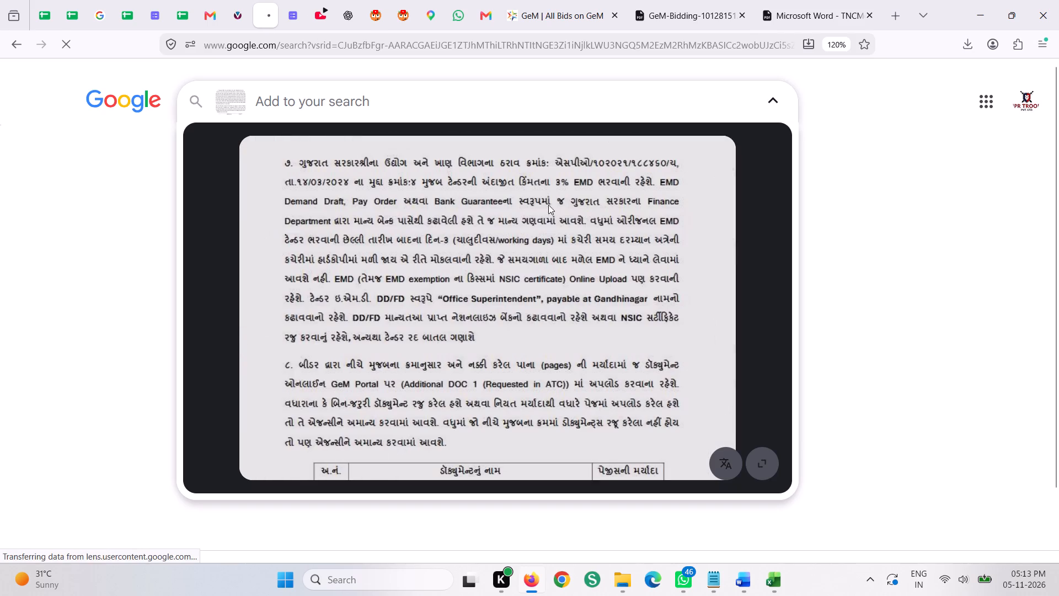
click(707, 462)
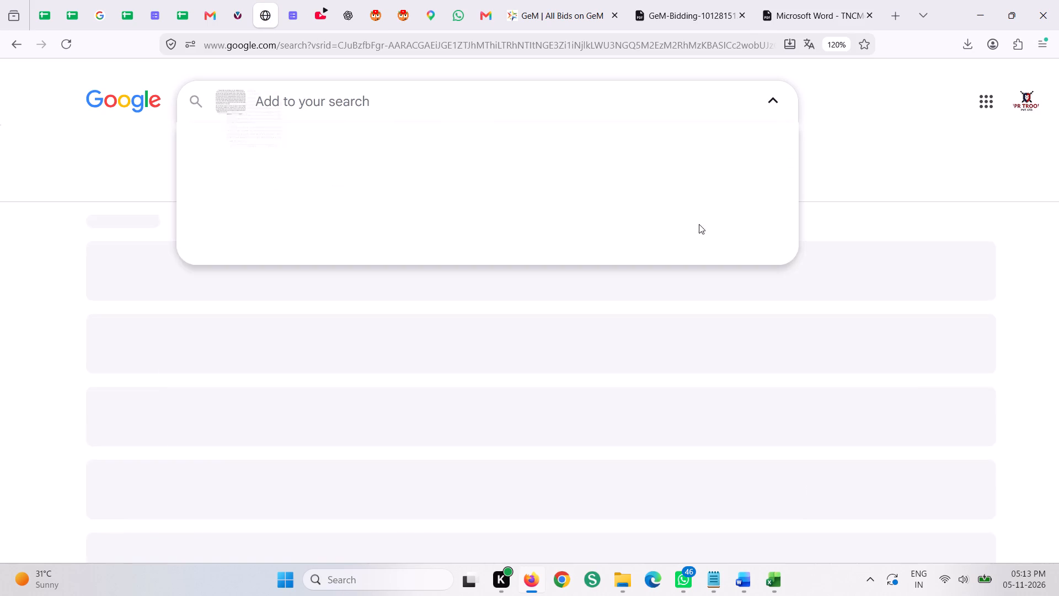
click(233, 108)
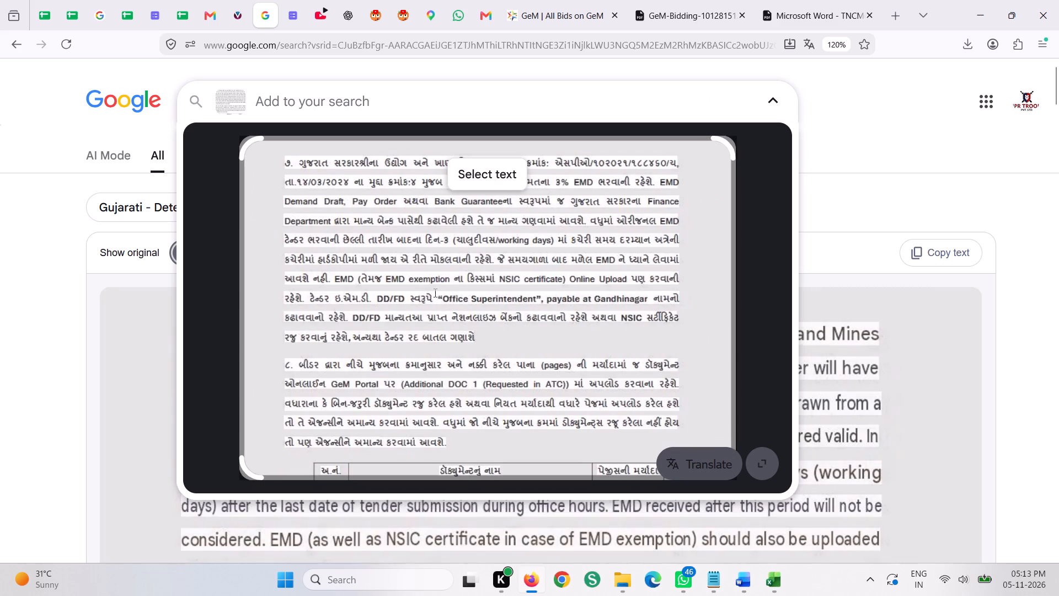
click(682, 459)
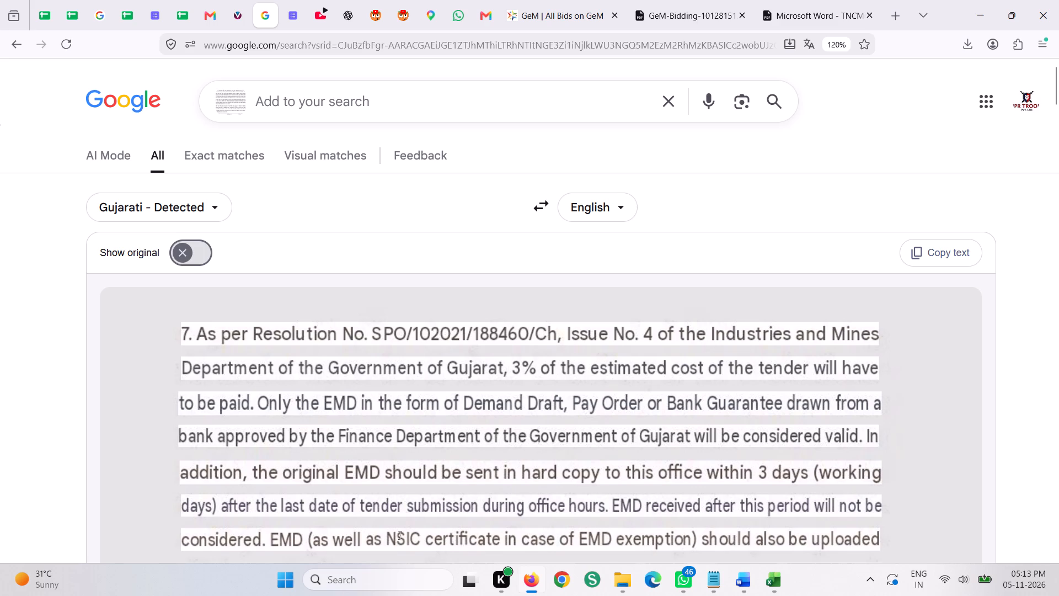
Complete line 5 in Word as "EMD EXEMPTION - NSIC certificate in case of EMD exemption", copying the certificate wording from translated clause 7, and start line 6.
drag(399, 534, 640, 537)
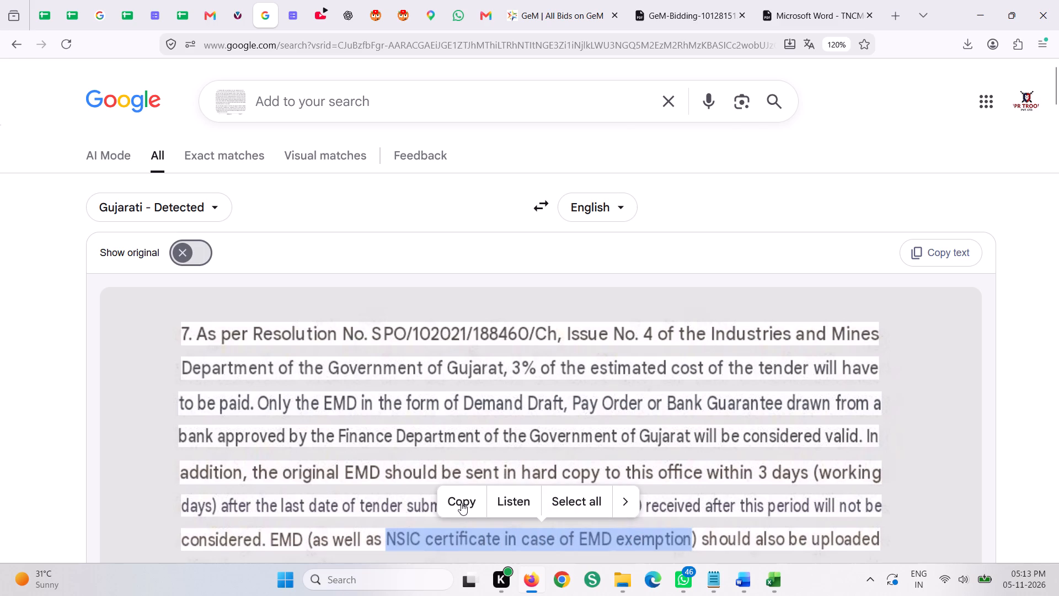
click(461, 503)
key(alt+Tab)
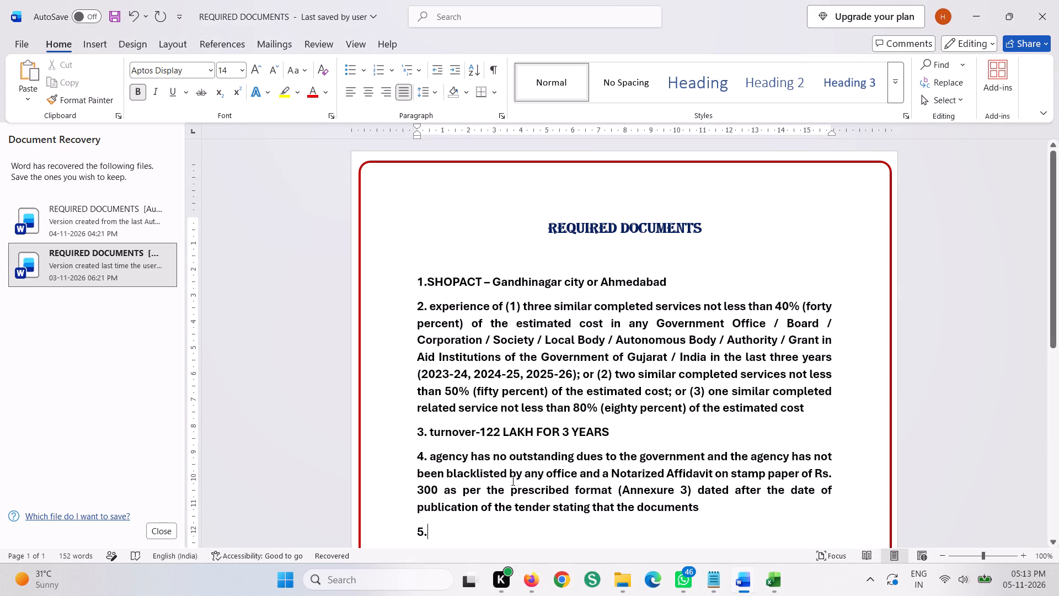
click(453, 524)
text(EMD EXEMPTION -)
key(ctrl+v)
key(Return)
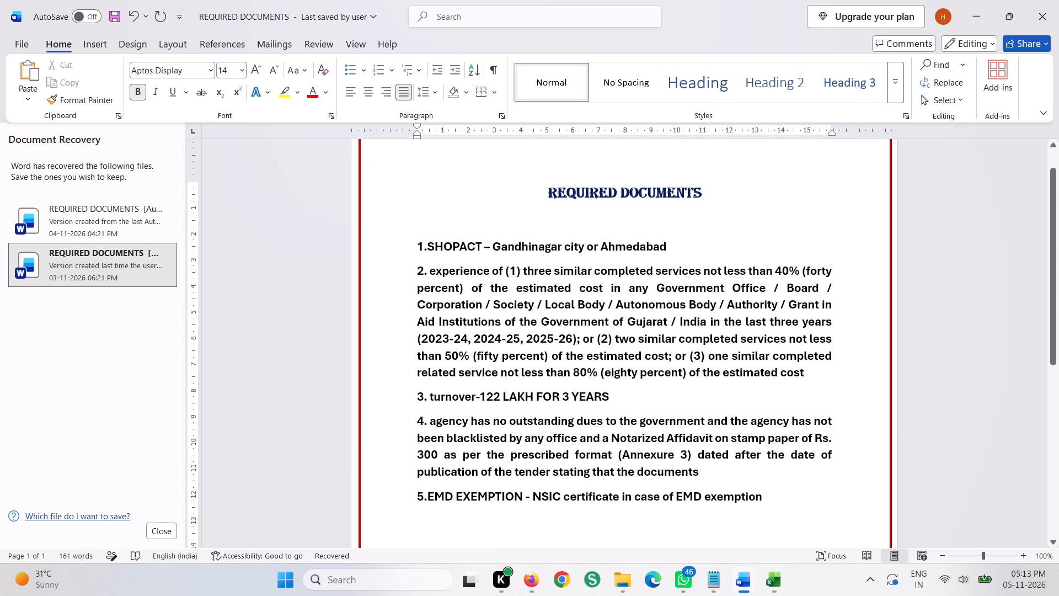
text(6.)
Capture the ATC PDF's clause 8 with document table rows 1 to 3 and translate the image into English with Google image search.
key(alt+Tab)
scroll(439, 468, down, 1)
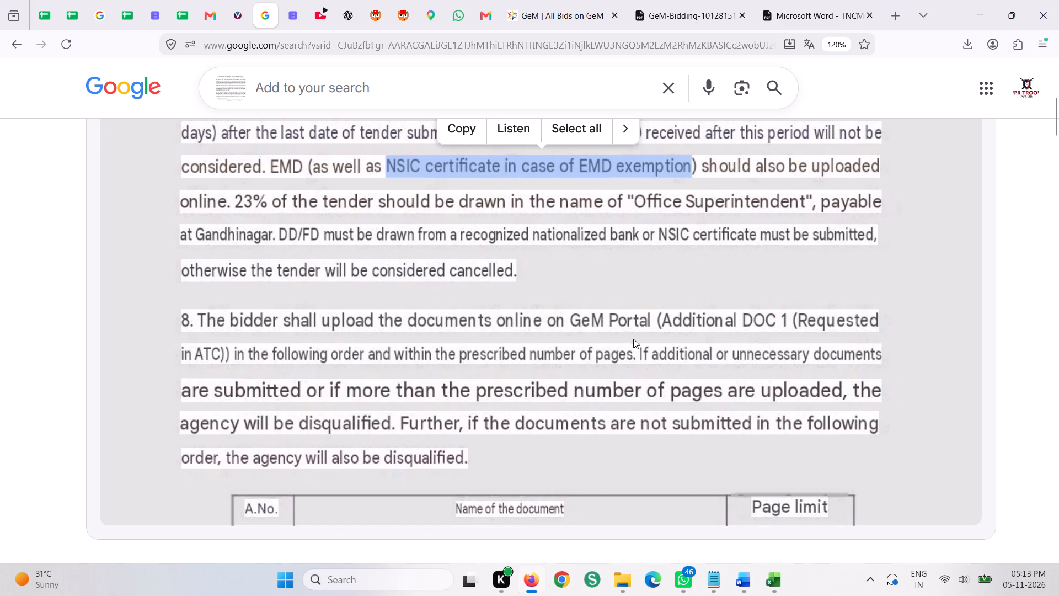
scroll(588, 386, down, 1)
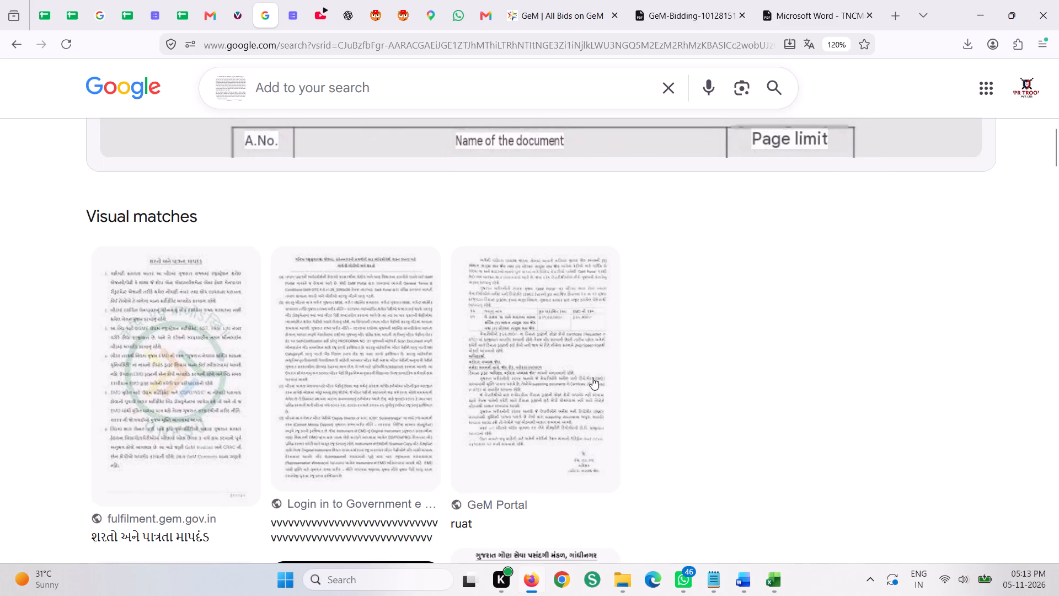
click(863, 0)
scroll(537, 388, down, 1)
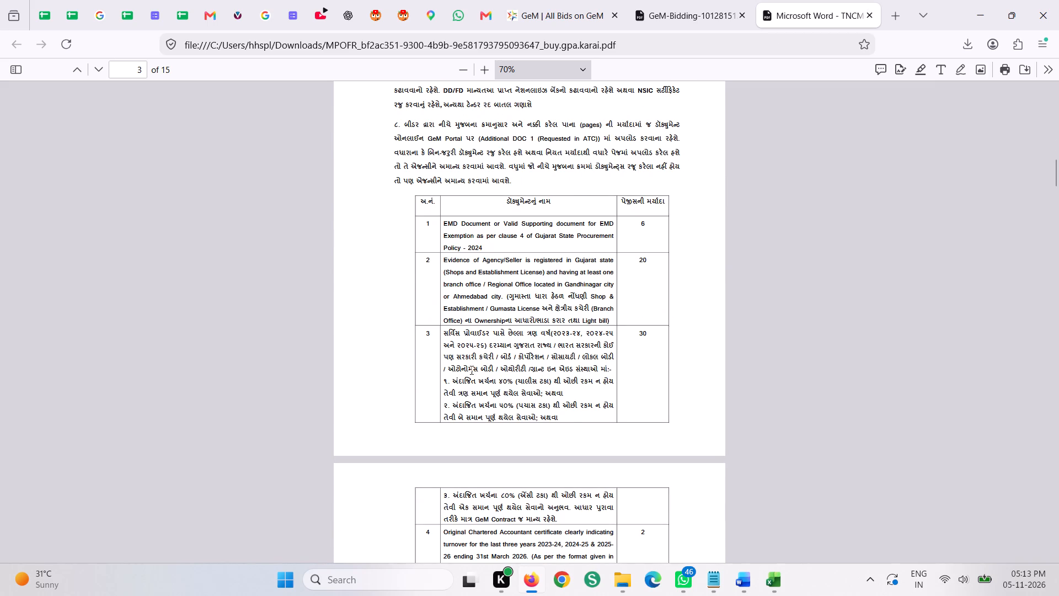
ctrl+scroll(470, 368, up, 1)
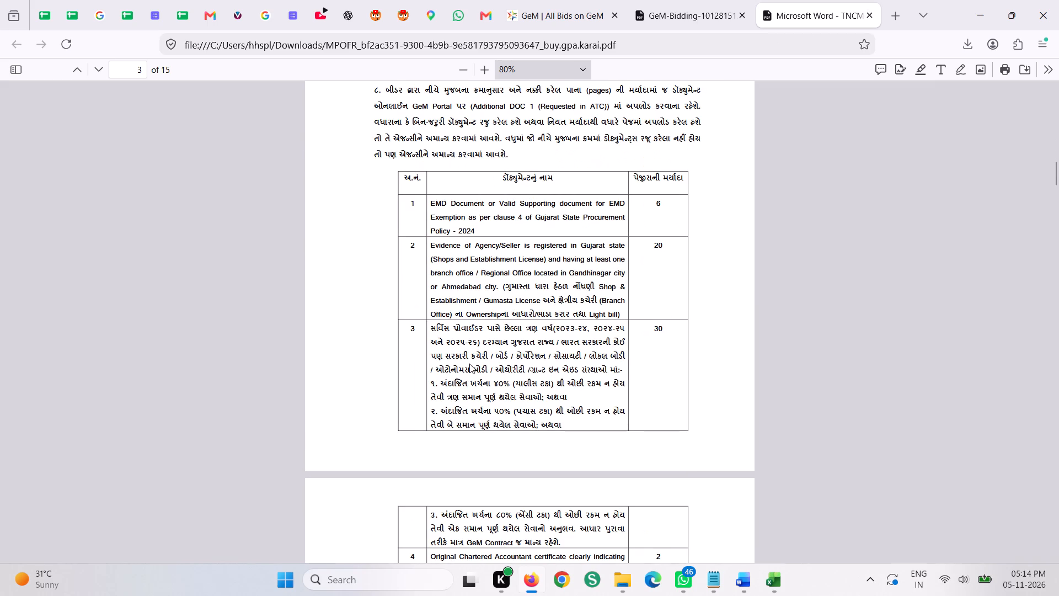
key(ctrl+shift+s)
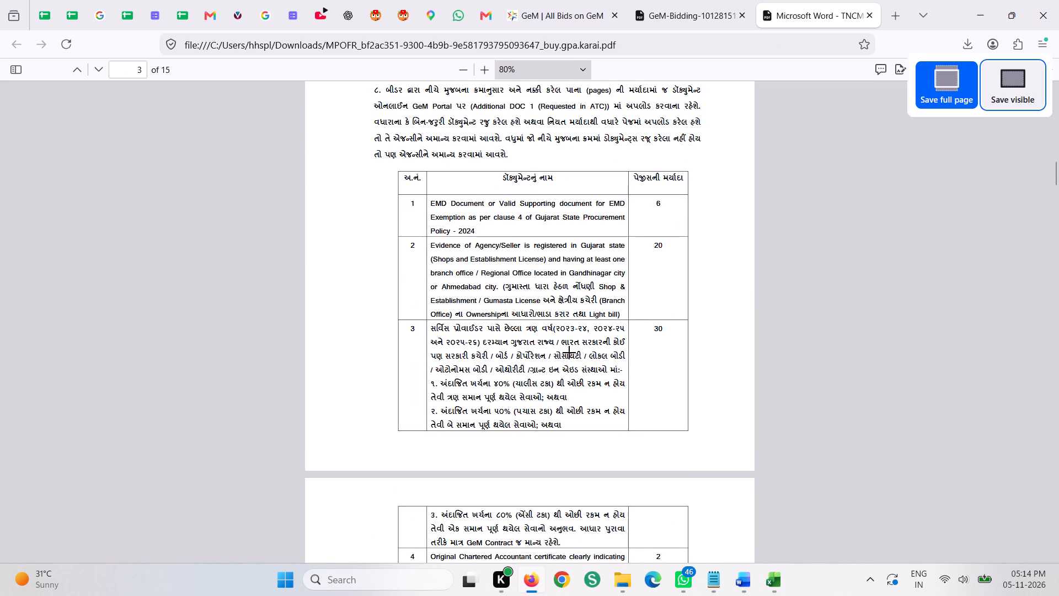
drag(334, 79, 752, 437)
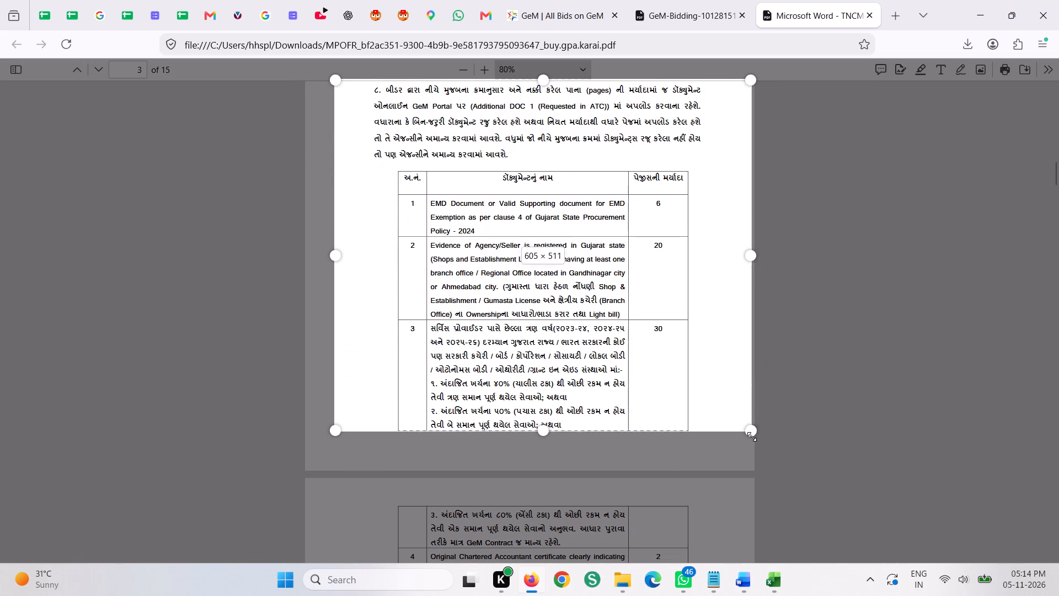
drag(752, 437, 752, 439)
click(630, 457)
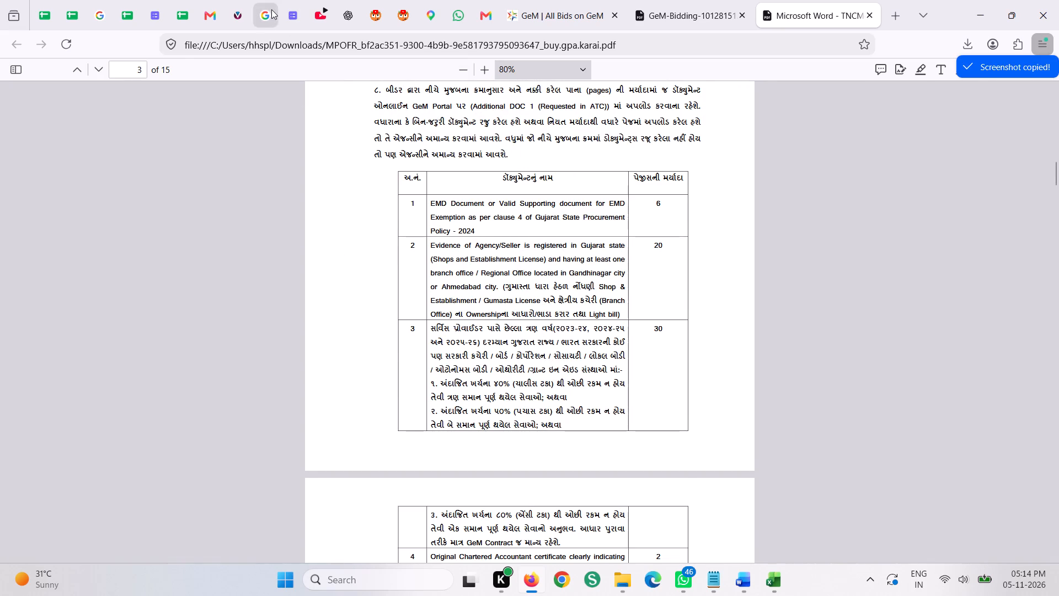
click(271, 9)
click(747, 82)
click(611, 302)
key(ctrl+v)
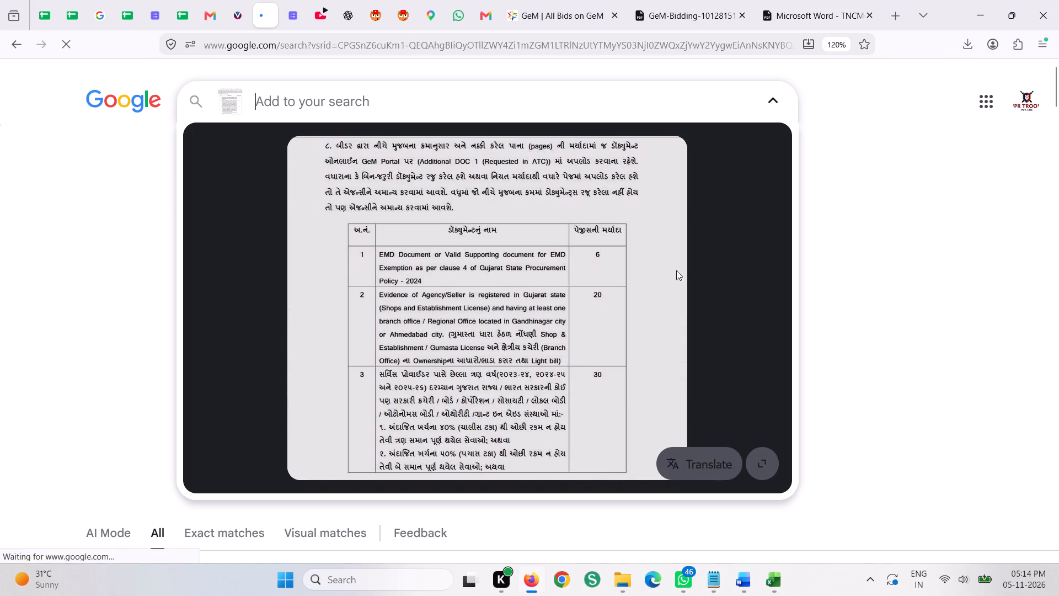
click(703, 460)
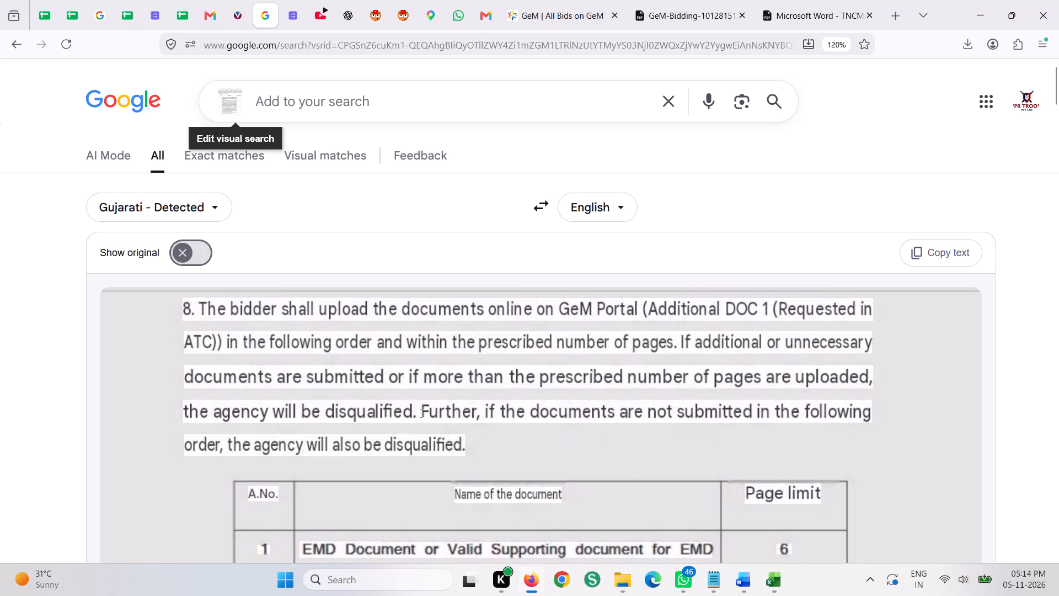
Append "(Rental Agreement and Light bill)" to the SHOPACT line in Word, copying the wording from row 2 of the translated document table.
scroll(585, 411, down, 1)
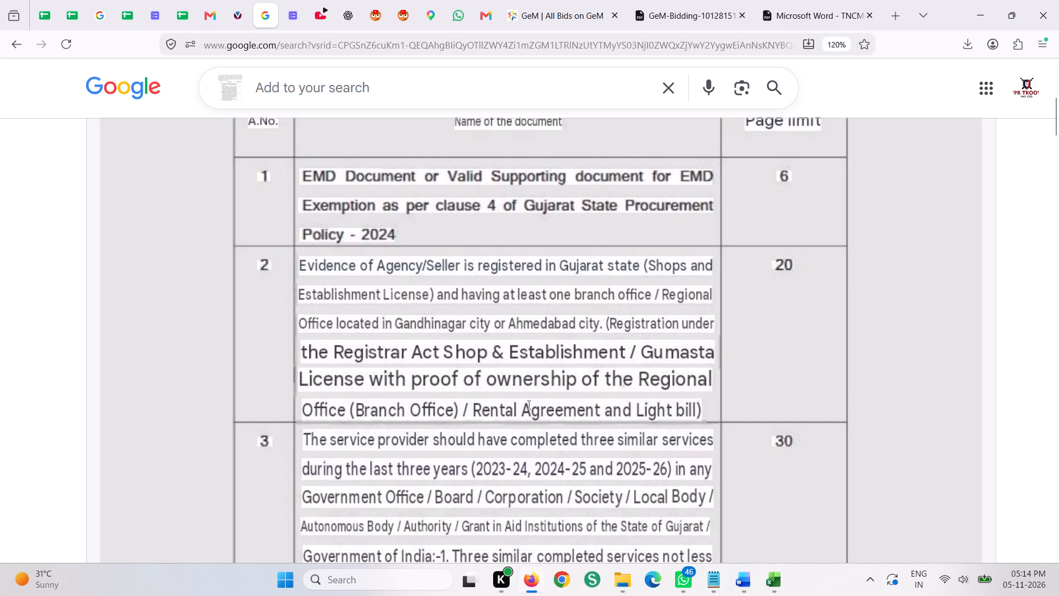
drag(477, 410, 682, 410)
click(511, 372)
key(alt+Tab)
click(687, 242)
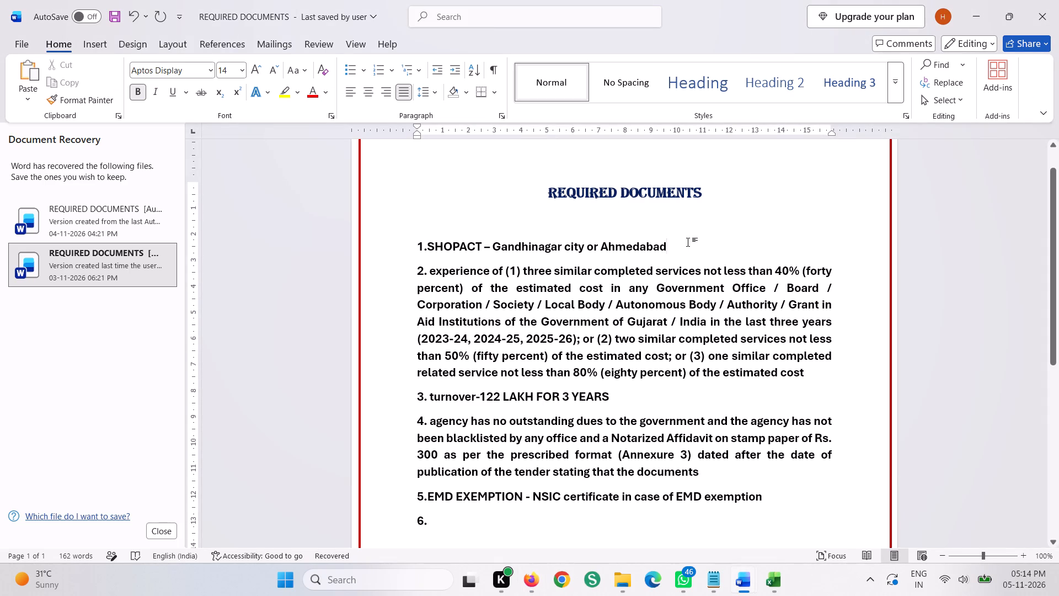
key(space)
key(shift+parenleft)
key(ctrl+shift+v)
key(shift+parenright)
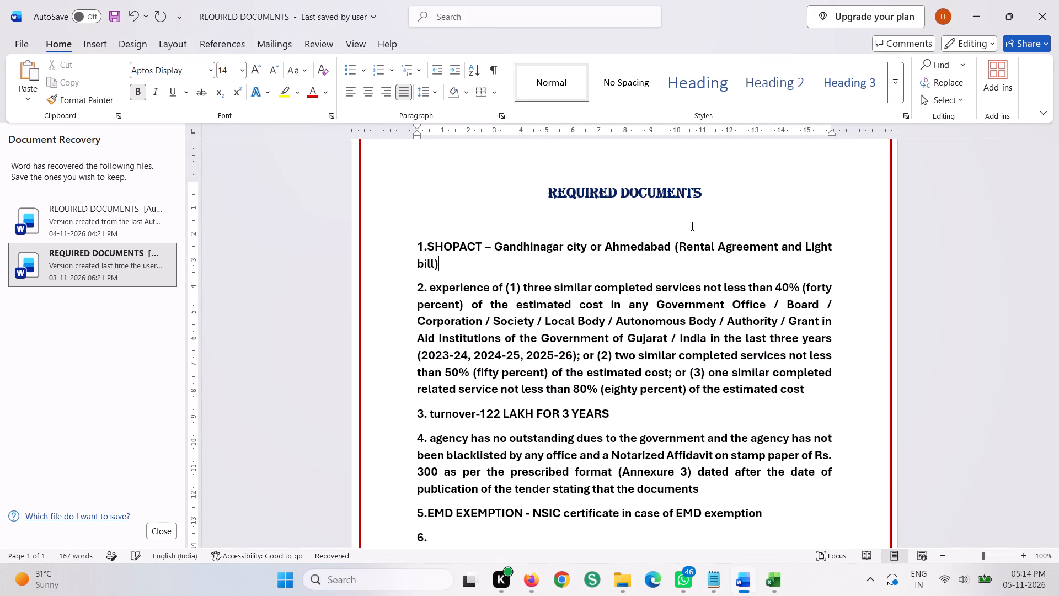
Capture the rest of the document table on page 4 of the ATC PDF, through row 17, and translate it with Google image search.
key(alt+Tab)
scroll(557, 387, down, 1)
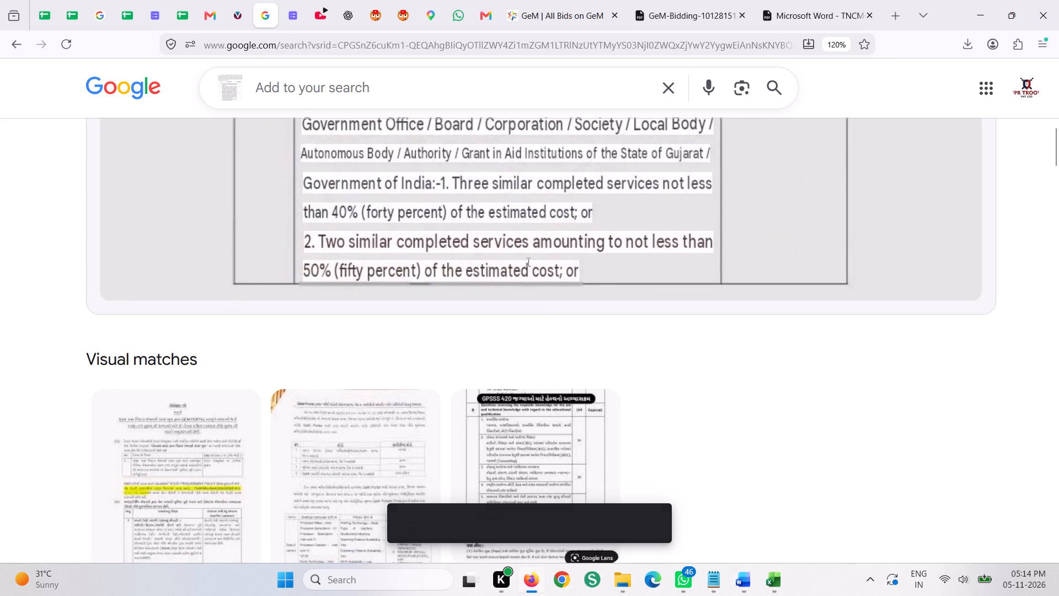
click(837, 0)
scroll(623, 316, down, 1)
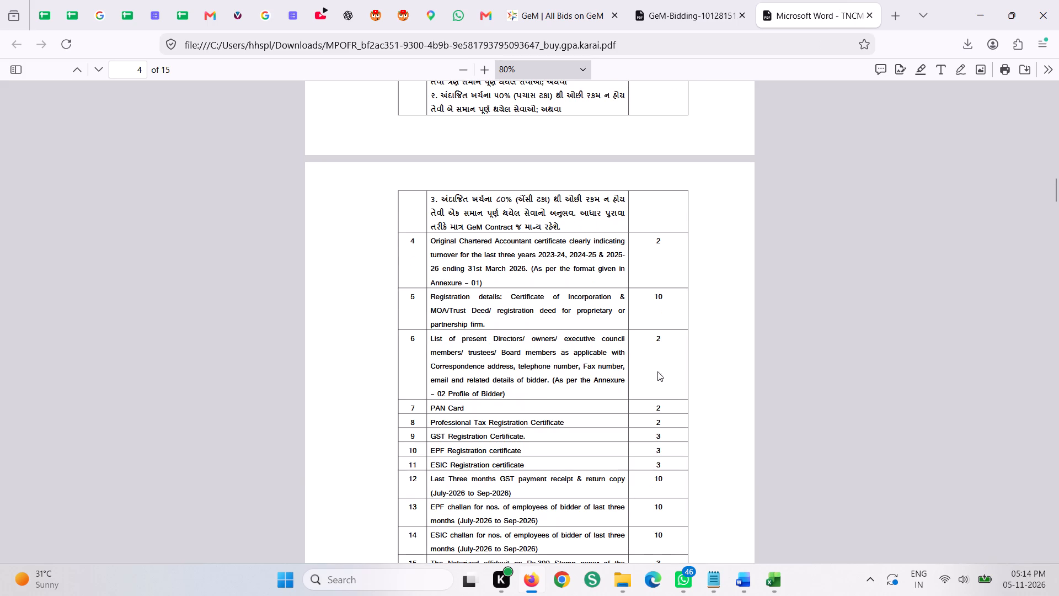
click(1054, 195)
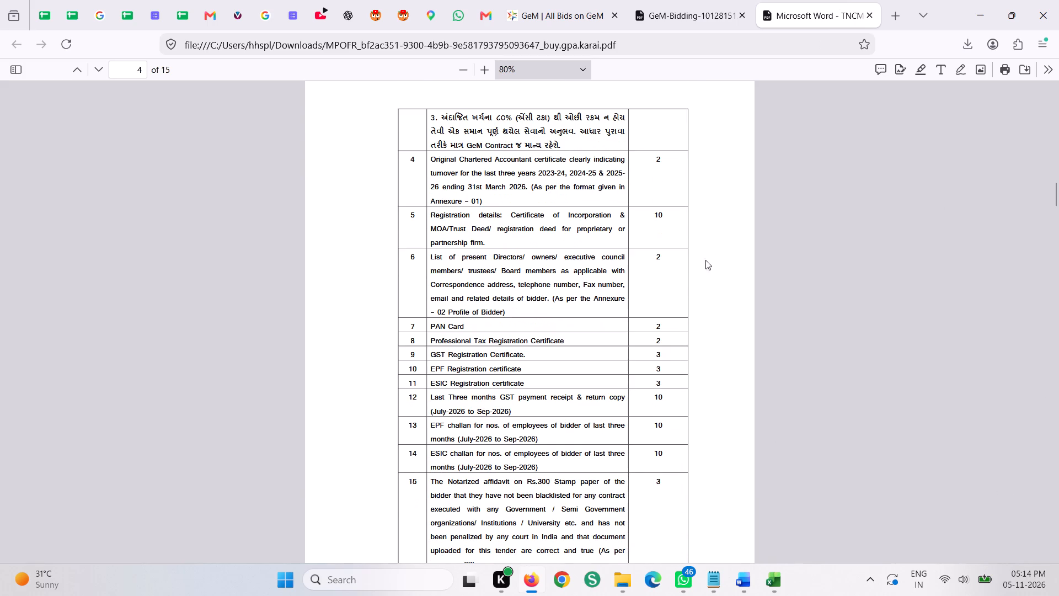
click(468, 72)
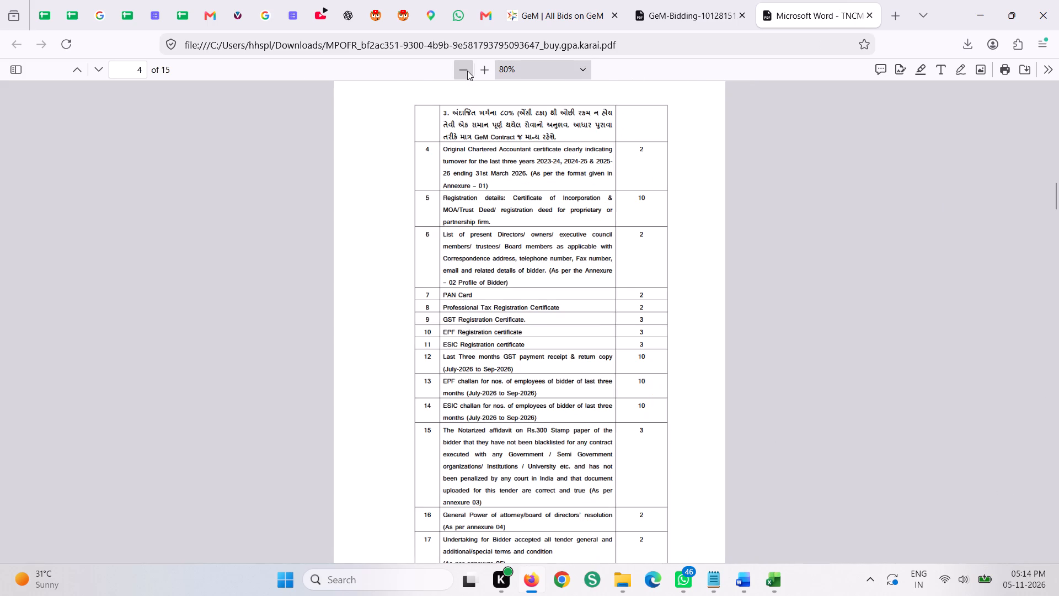
click(467, 71)
key(ctrl+shift+s)
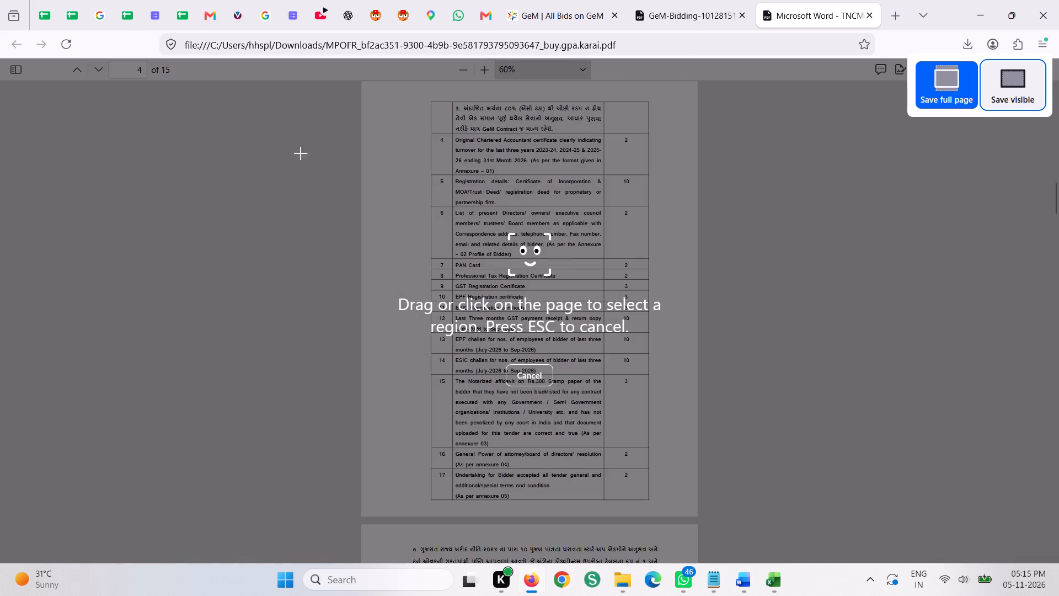
drag(407, 98, 641, 518)
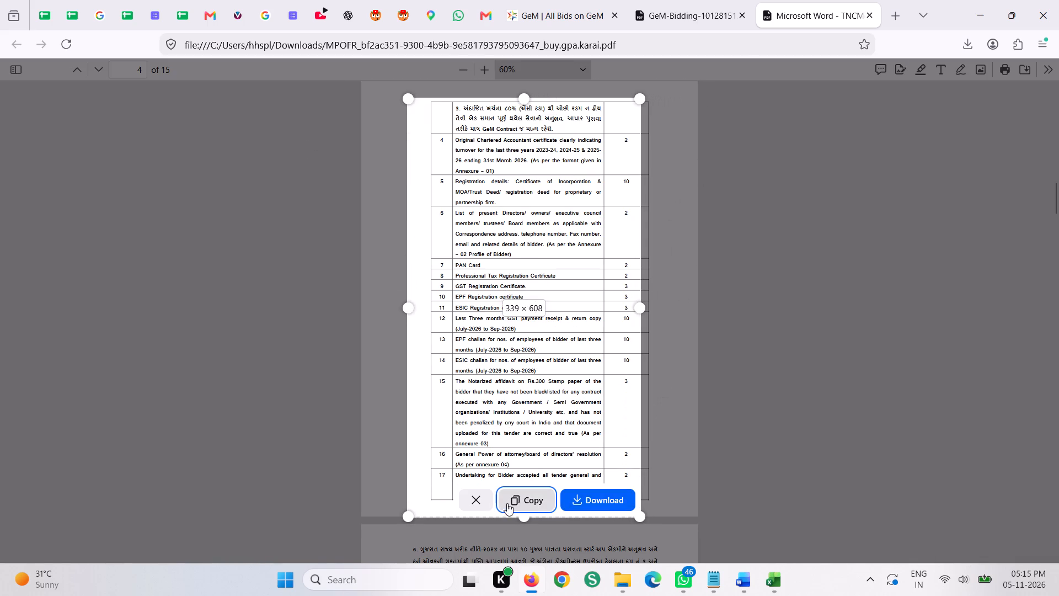
click(514, 502)
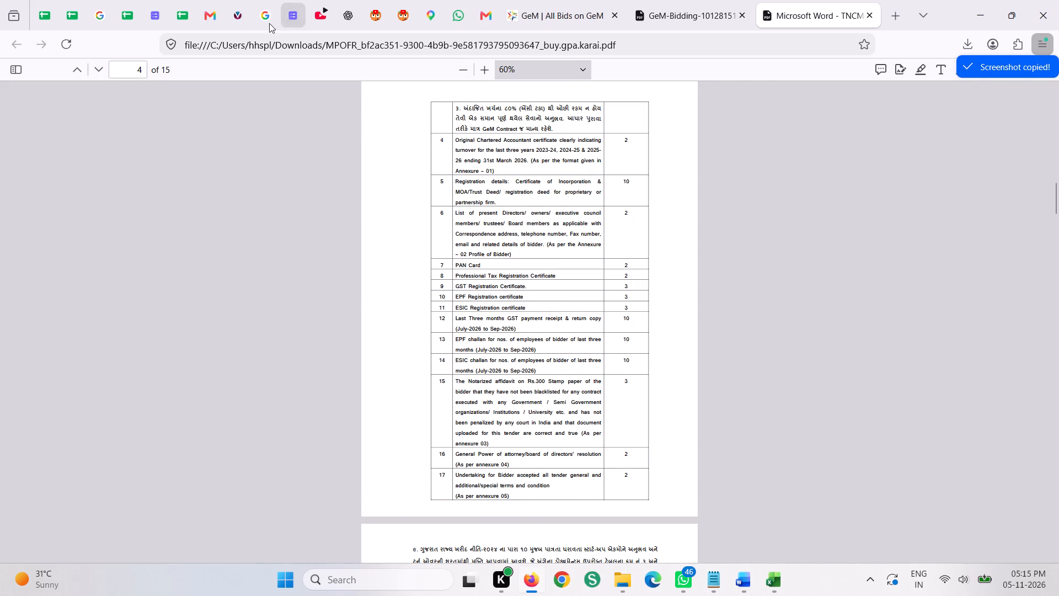
click(269, 23)
click(745, 80)
ctrl+click(583, 319)
key(ctrl+v)
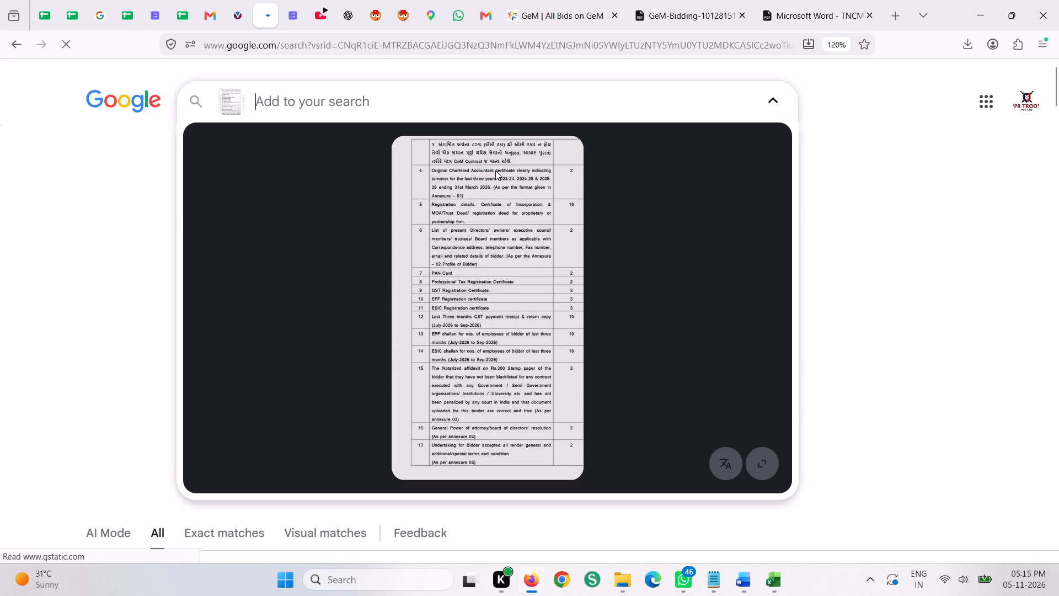
click(720, 465)
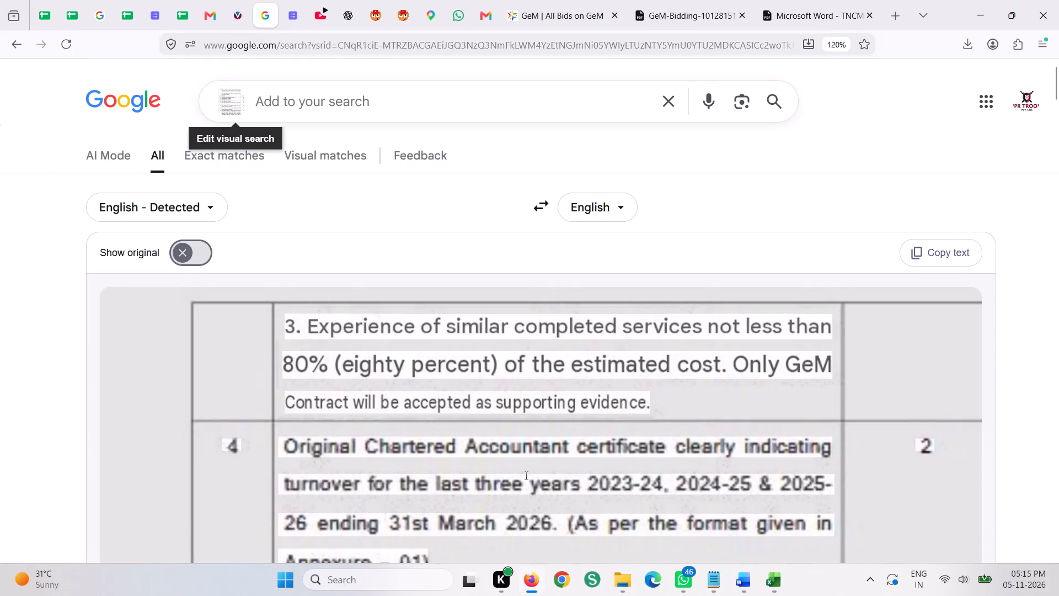
Complete line 6 in Word as "PAN Card,GST", copying "PAN Card" from row 7 of the translated document table.
scroll(533, 475, down, 1)
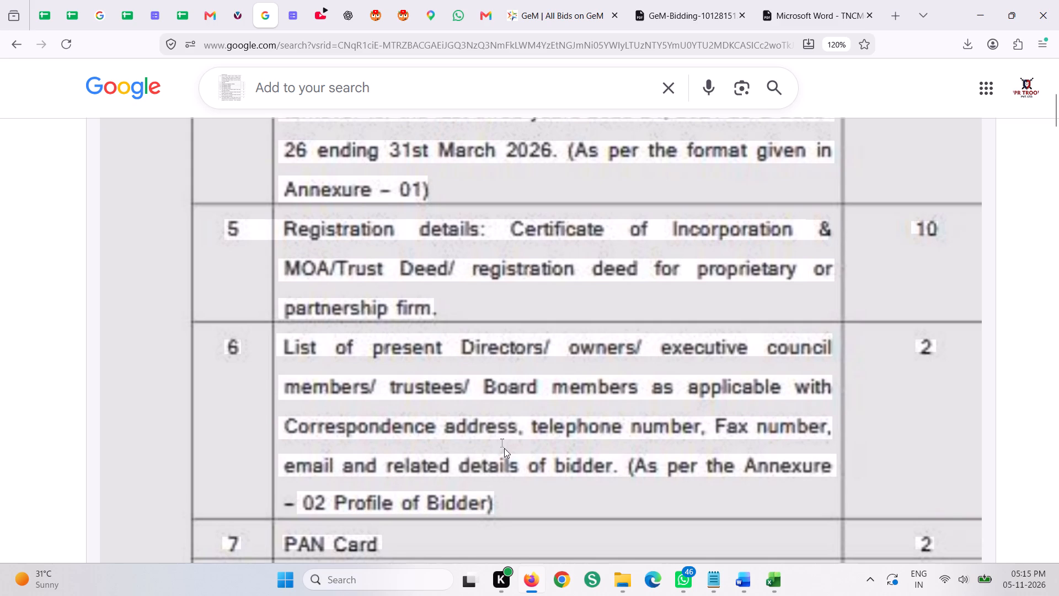
scroll(505, 451, down, 1)
drag(299, 173, 343, 173)
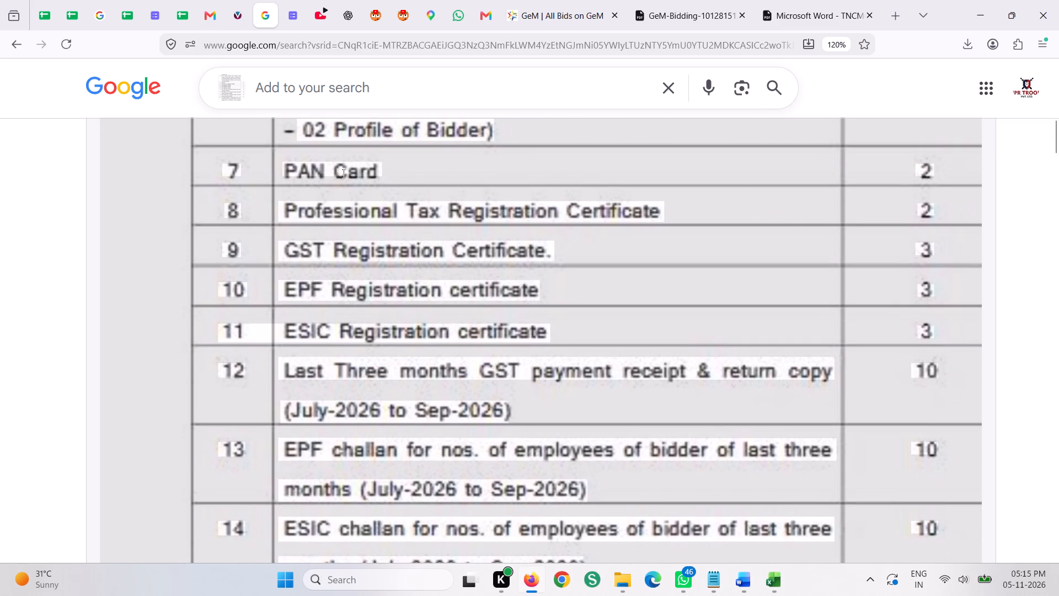
drag(343, 173, 397, 173)
click(265, 196)
key(Tab)
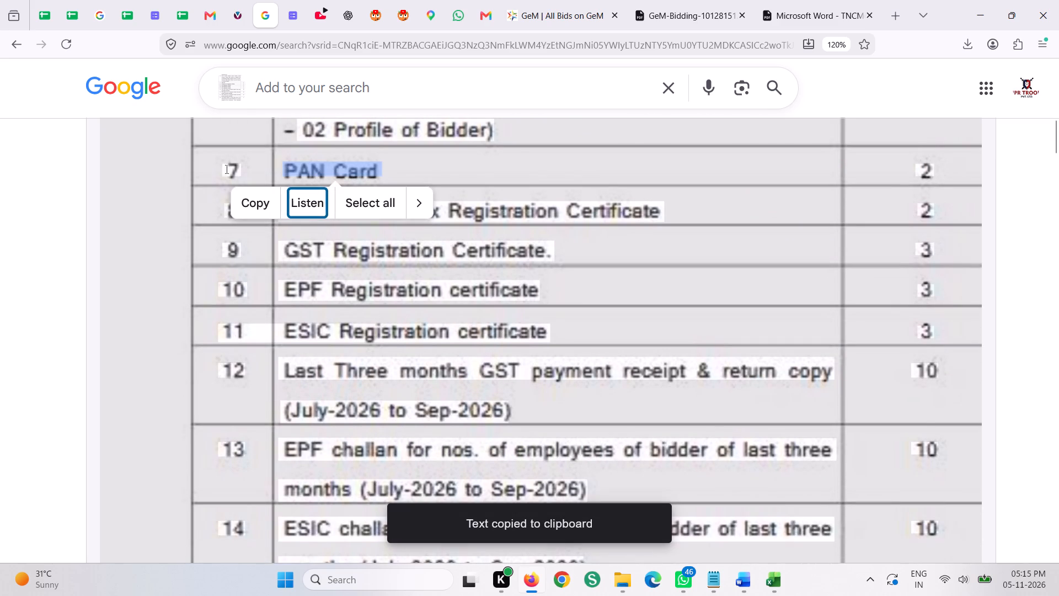
click(258, 209)
key(alt+Tab)
key(ctrl+v)
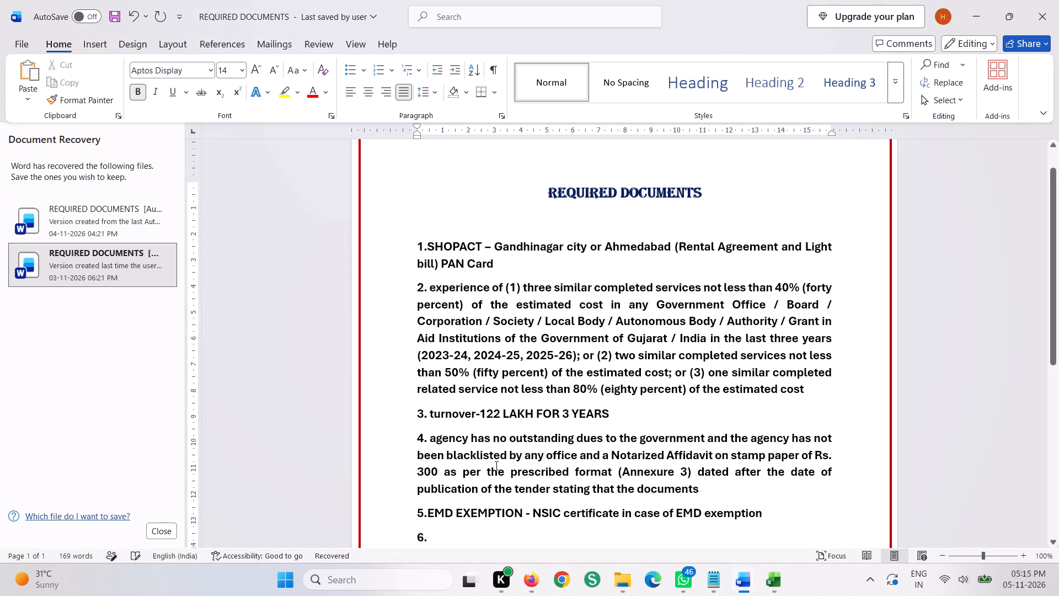
key(ctrl+z)
click(443, 534)
key(ctrl+v)
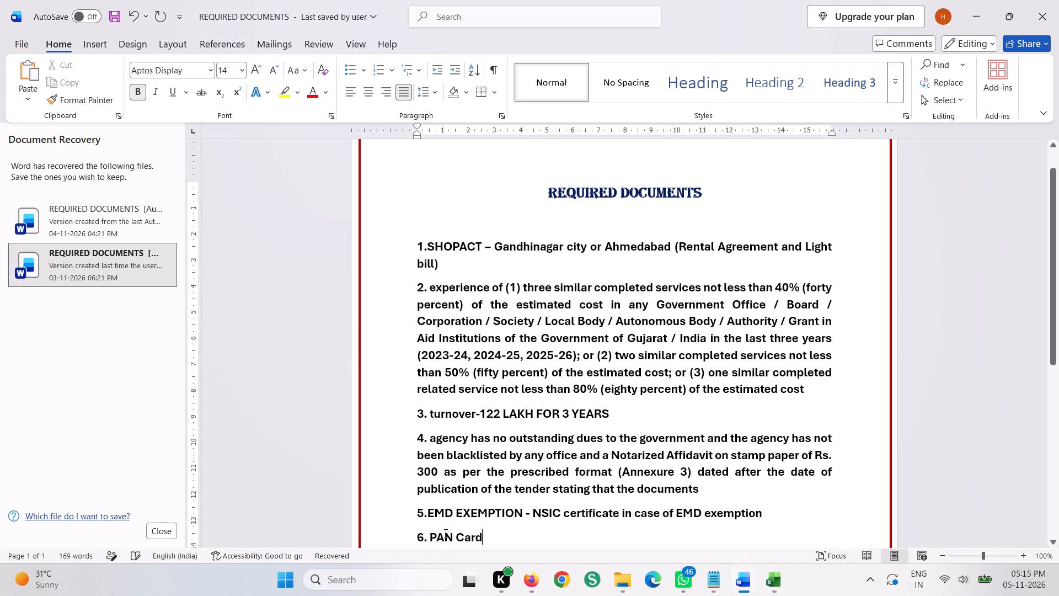
text(,GD)
key(BackSpace)
text(ST)
key(Return)
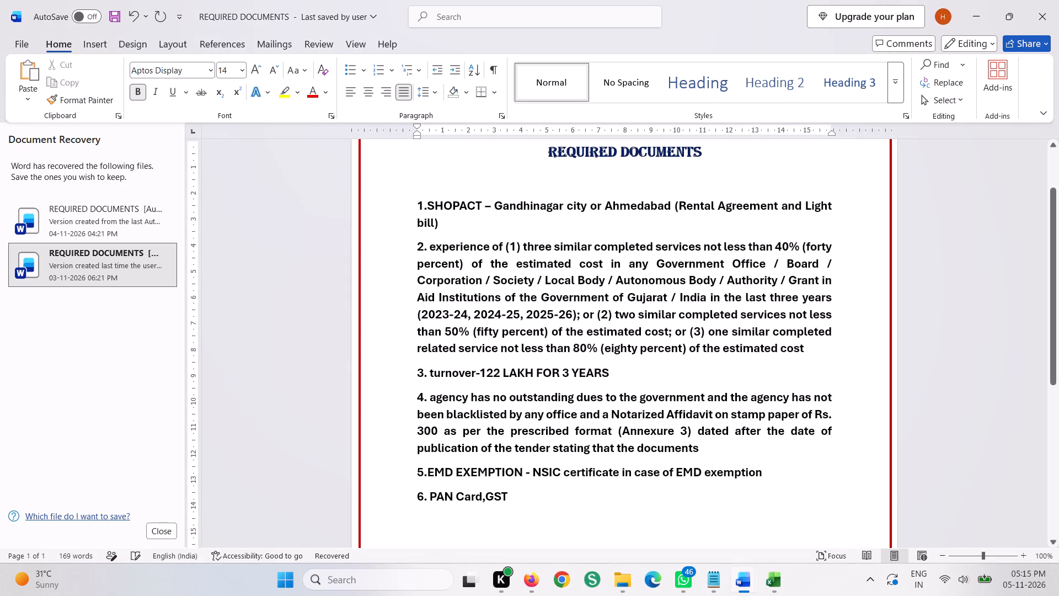
Add line 7 in Word as "EPF,ESIC Registration", copying "EPF Registration" from row 10 of the translated table and inserting ",ESIC".
text(7.)
key(alt+Tab)
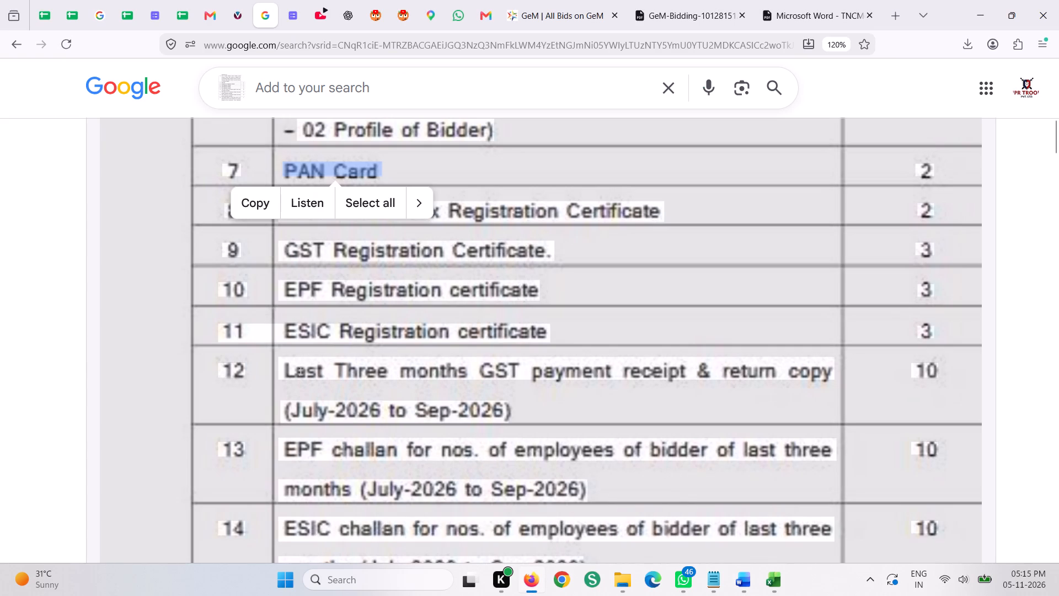
drag(292, 286, 359, 289)
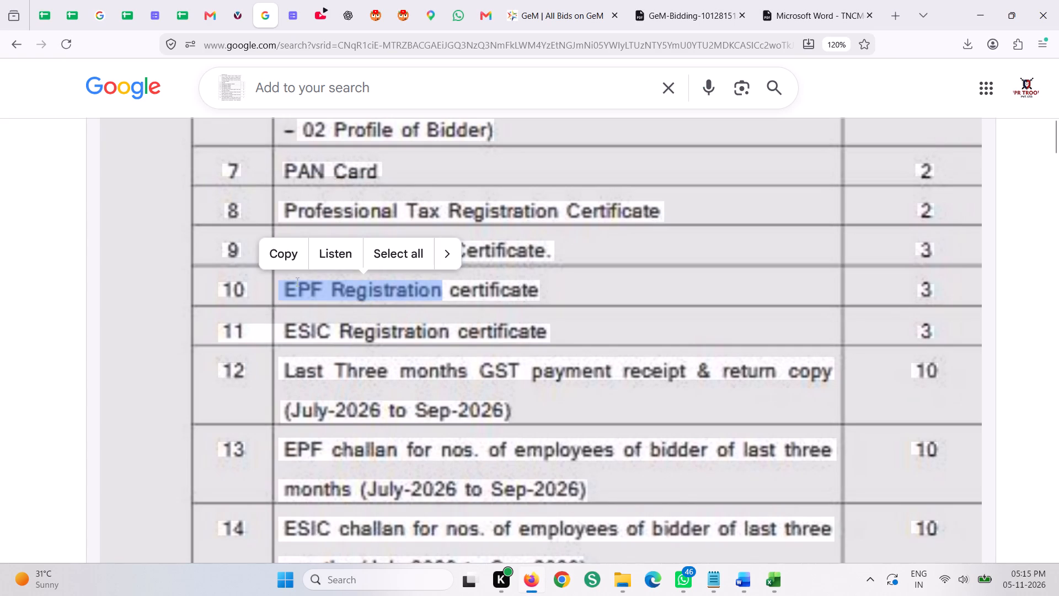
click(287, 249)
key(Tab)
key(alt+Tab)
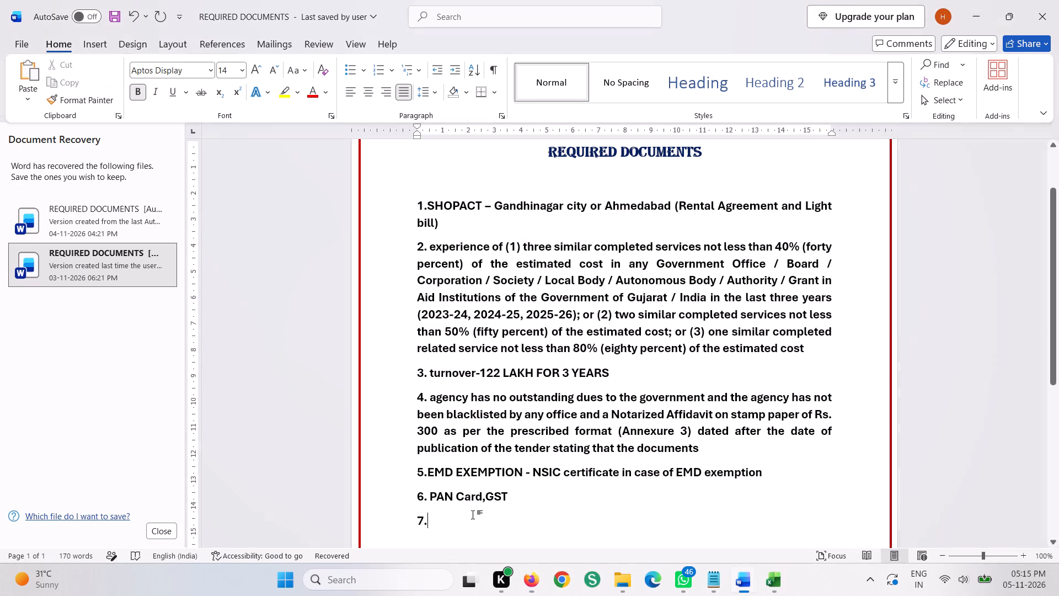
key(ctrl+v)
click(451, 519)
text(,ESIC)
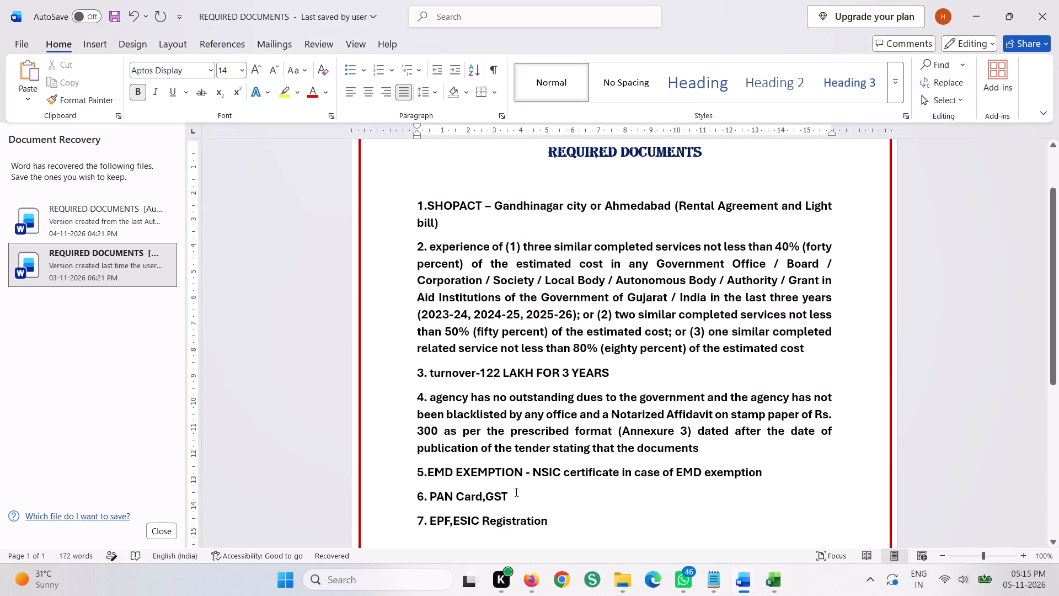
click(549, 523)
key(Return)
Add line 8 in Word with row 12's wording, "Last Three months GST payment receipt & return copy (July-2026 to Sep-2026)".
text(8.)
key(alt+Tab)
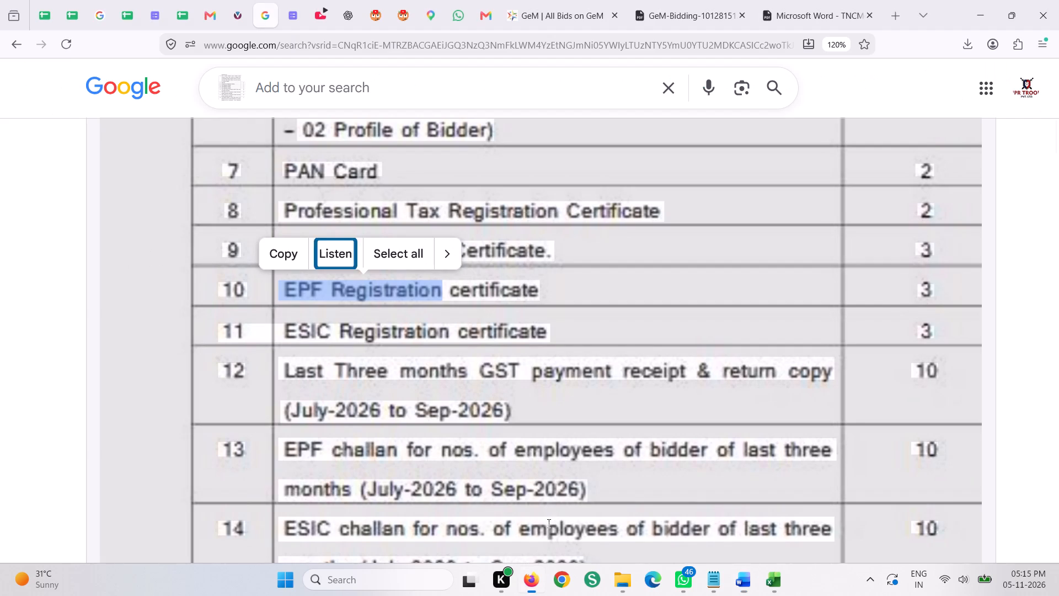
drag(299, 364, 539, 405)
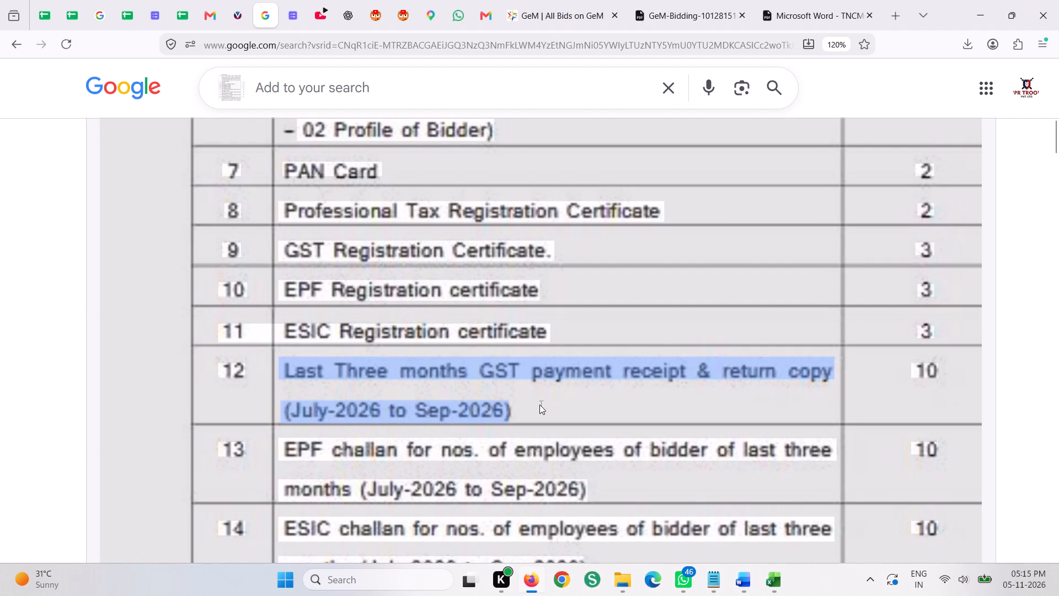
drag(539, 405, 540, 405)
click(476, 326)
key(alt+Tab)
key(ctrl+v)
key(Return)
Add line 9 in Word with row 13's wording, "EPF challan for nos. of employees of bidder of last three months (July-2026 to Sep-2026)".
text(9.)
key(alt+Tab)
drag(288, 449, 590, 496)
click(479, 411)
key(alt+Tab)
key(ctrl+v)
key(Return)
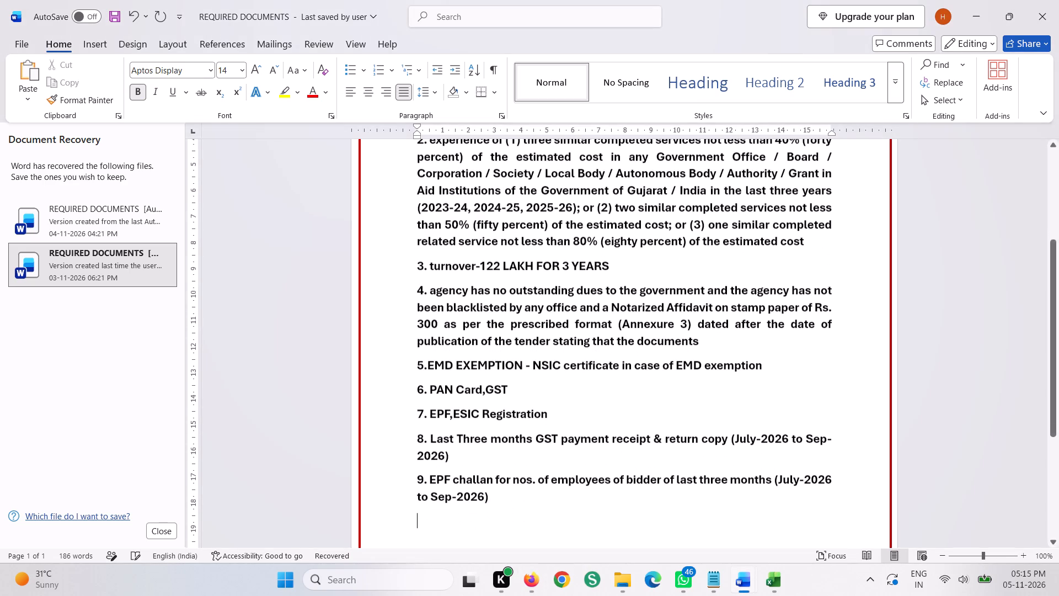
Start line 10 in Word and insert ", ESIC" after "EPF" in line 9, copying "ESIC" from row 14 of the translated table.
text(10.)
key(alt+Tab)
scroll(475, 410, down, 1)
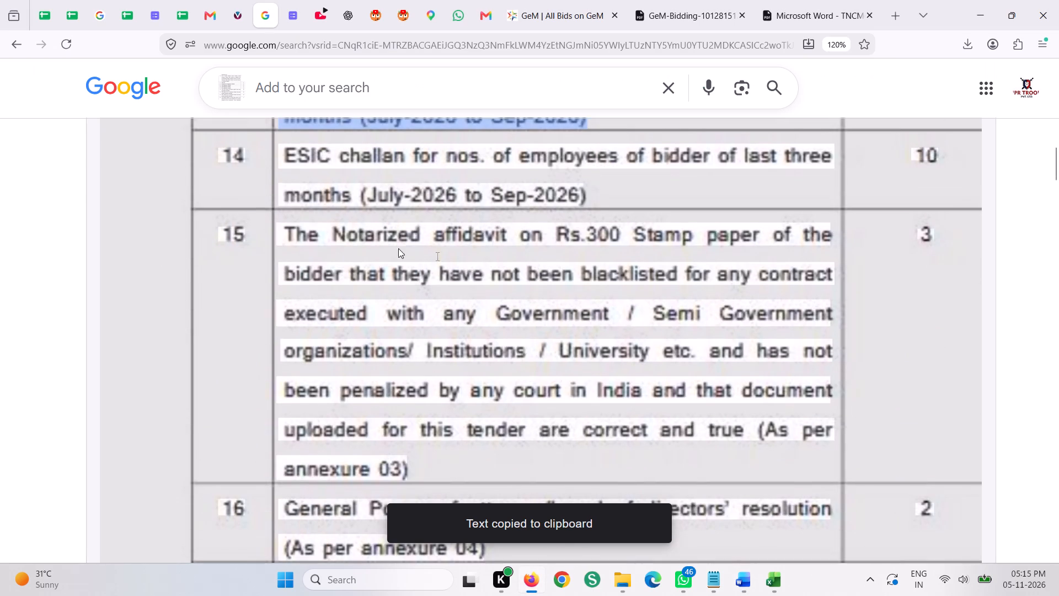
drag(282, 158, 304, 155)
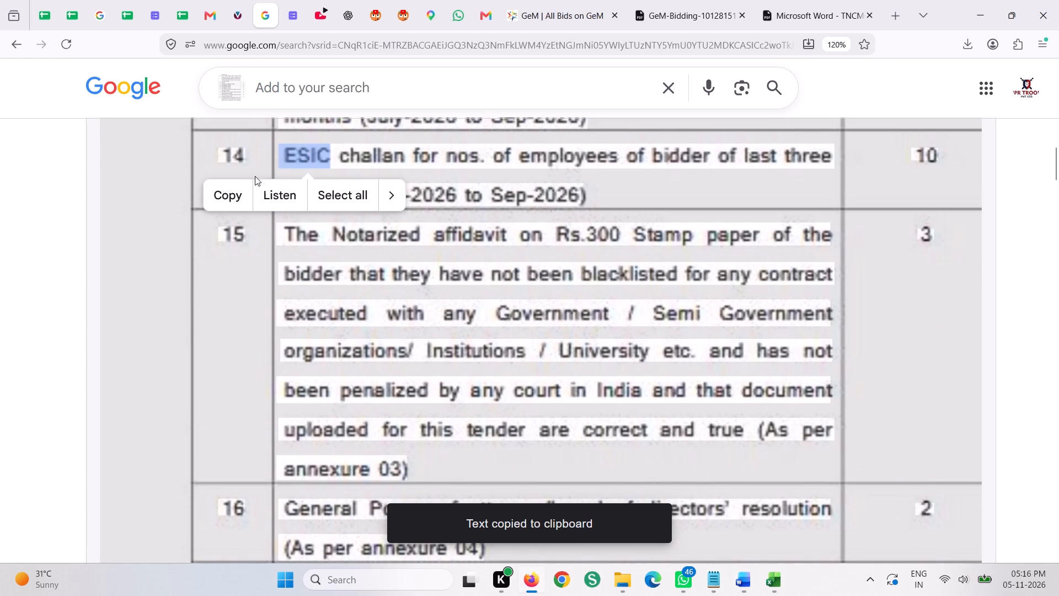
click(234, 190)
key(alt+Tab)
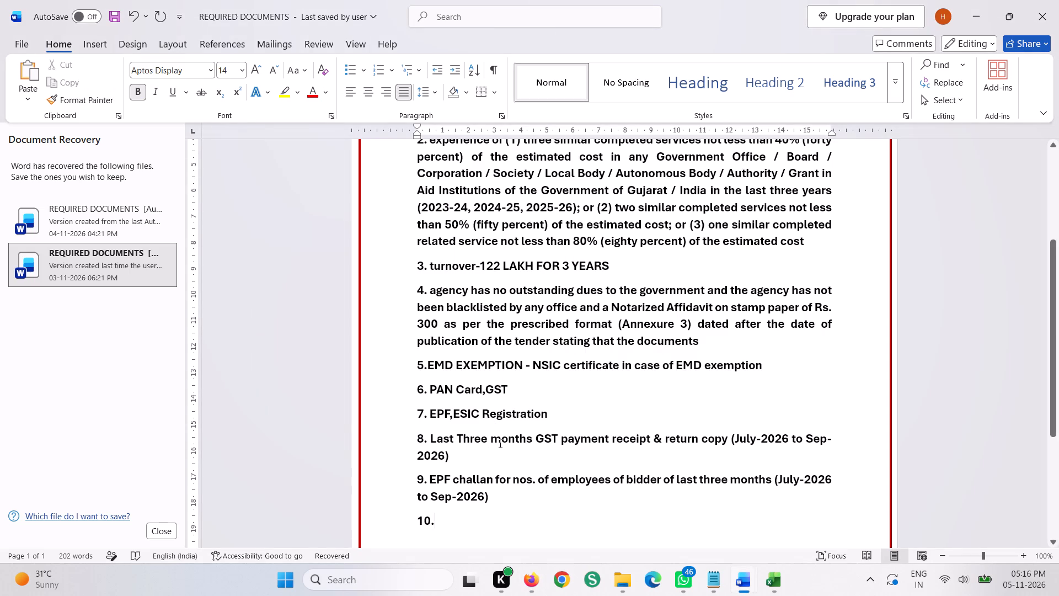
click(451, 479)
key(comma)
key(ctrl+v)
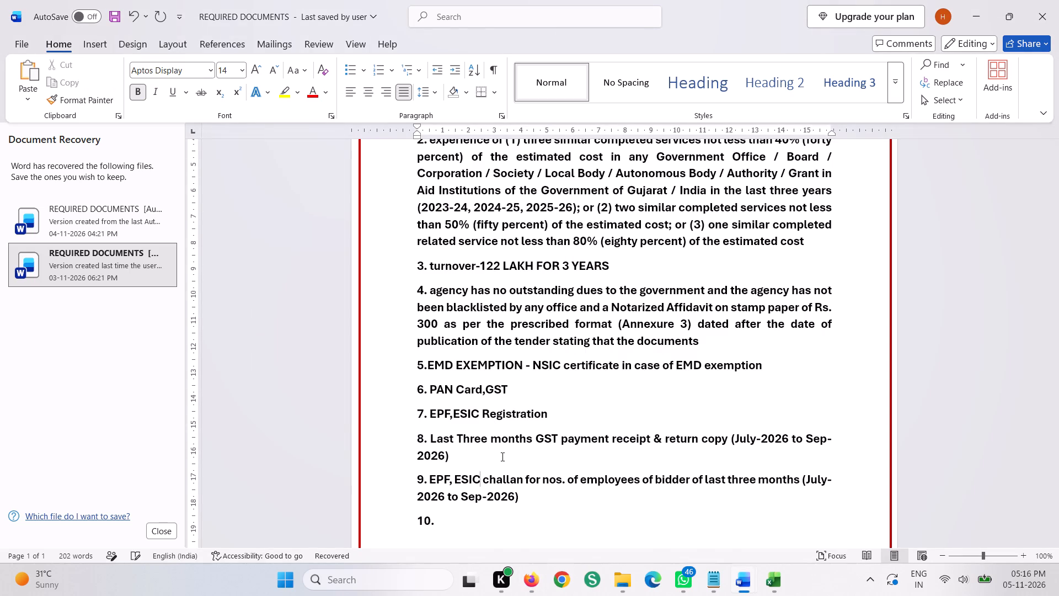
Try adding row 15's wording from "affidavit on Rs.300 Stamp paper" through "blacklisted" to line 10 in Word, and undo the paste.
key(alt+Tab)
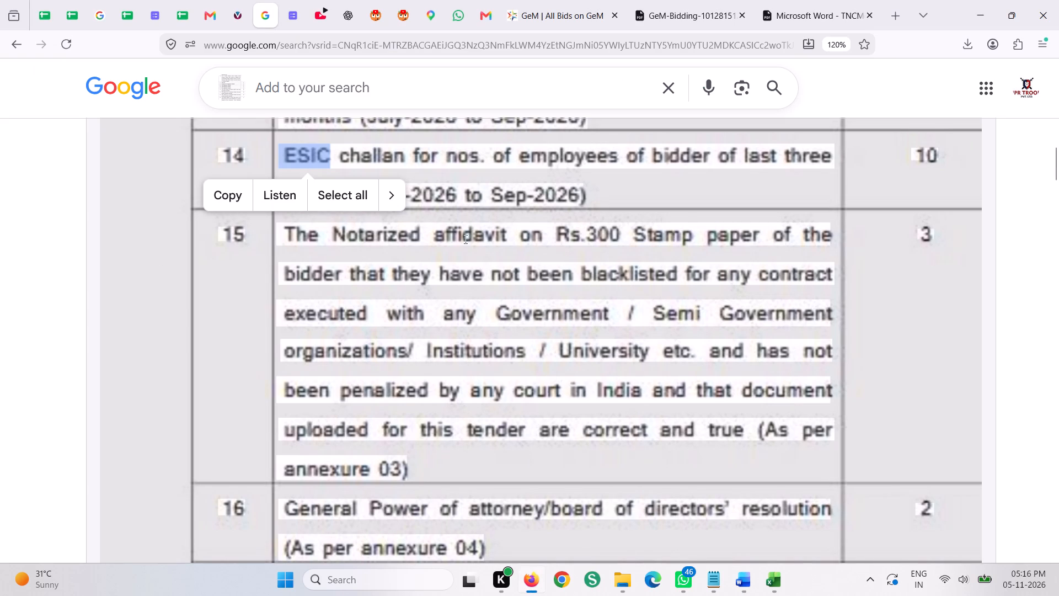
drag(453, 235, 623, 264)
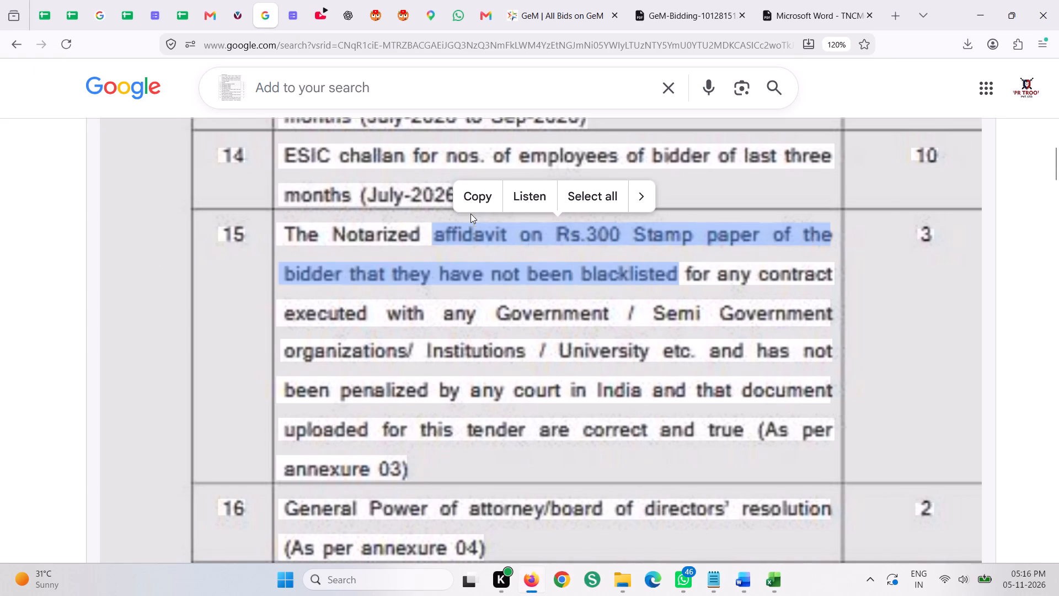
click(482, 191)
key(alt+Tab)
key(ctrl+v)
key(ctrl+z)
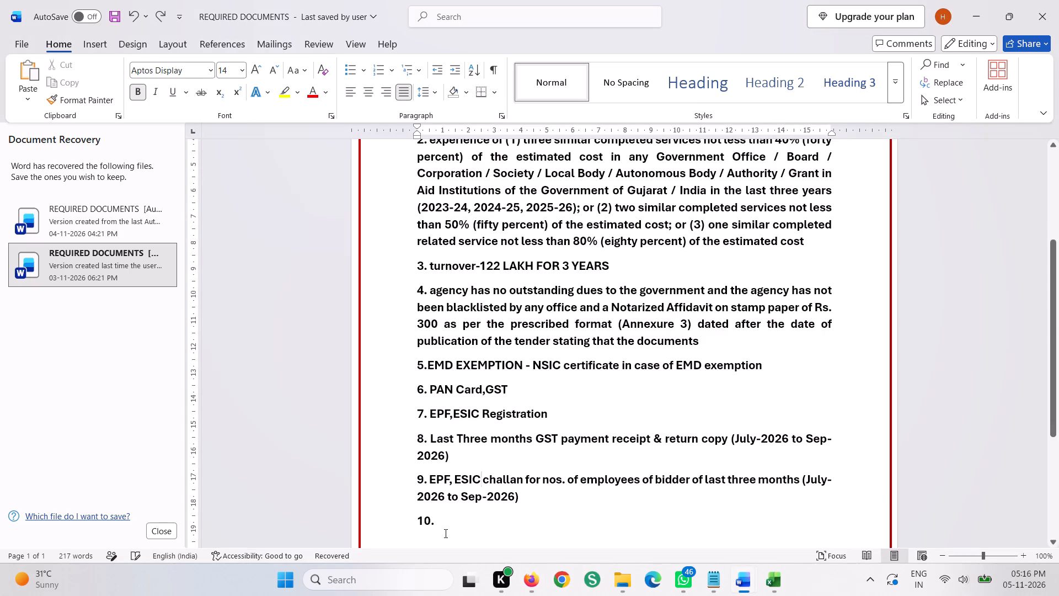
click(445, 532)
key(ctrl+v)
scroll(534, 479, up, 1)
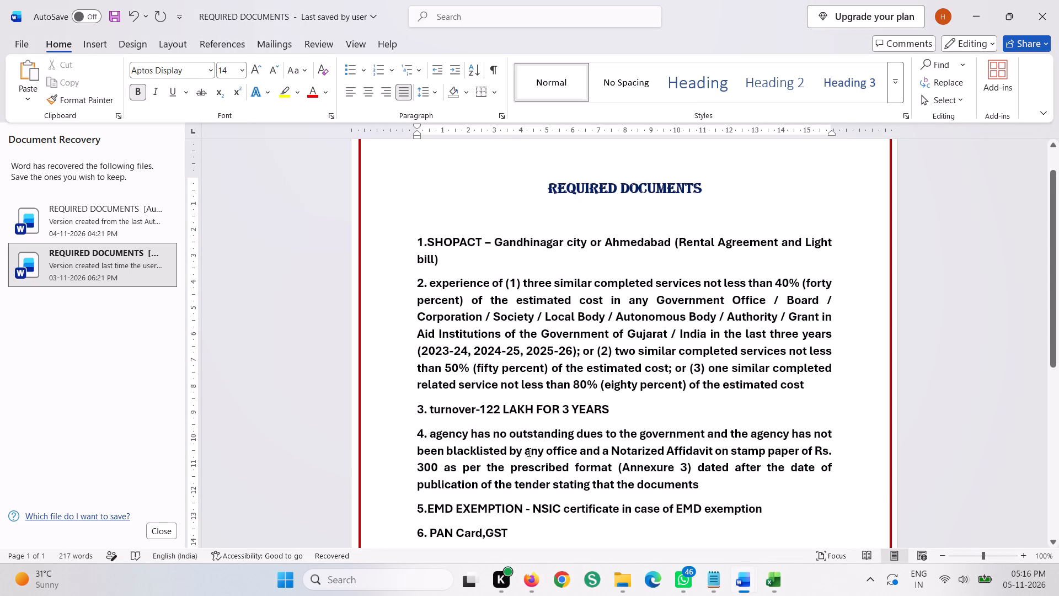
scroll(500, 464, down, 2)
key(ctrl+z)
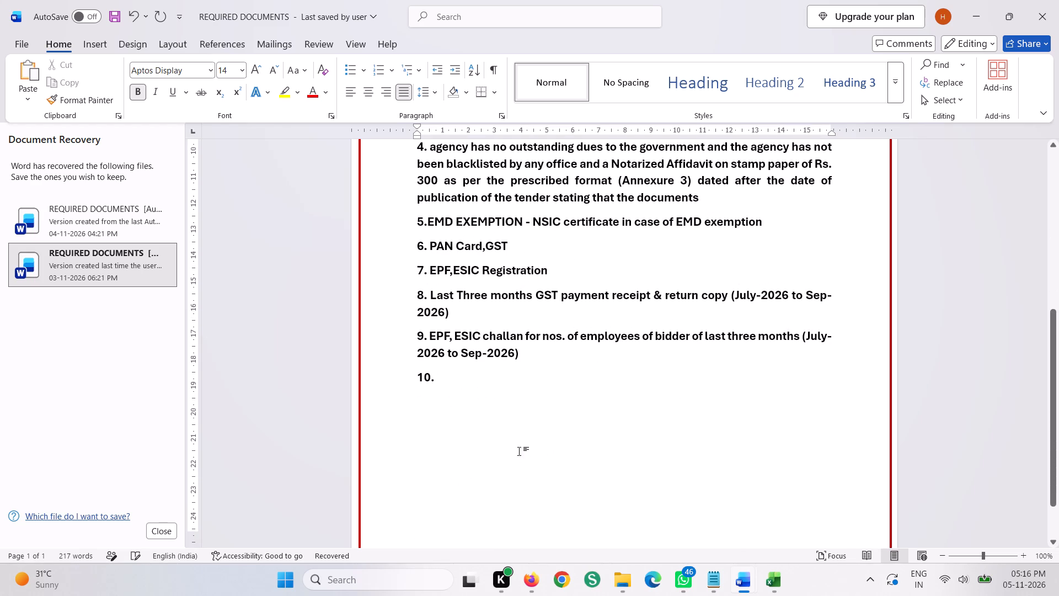
Complete line 10 in Word as "Power of attorney", copying the wording from row 16 of the translated table.
key(alt+Tab)
scroll(484, 455, down, 1)
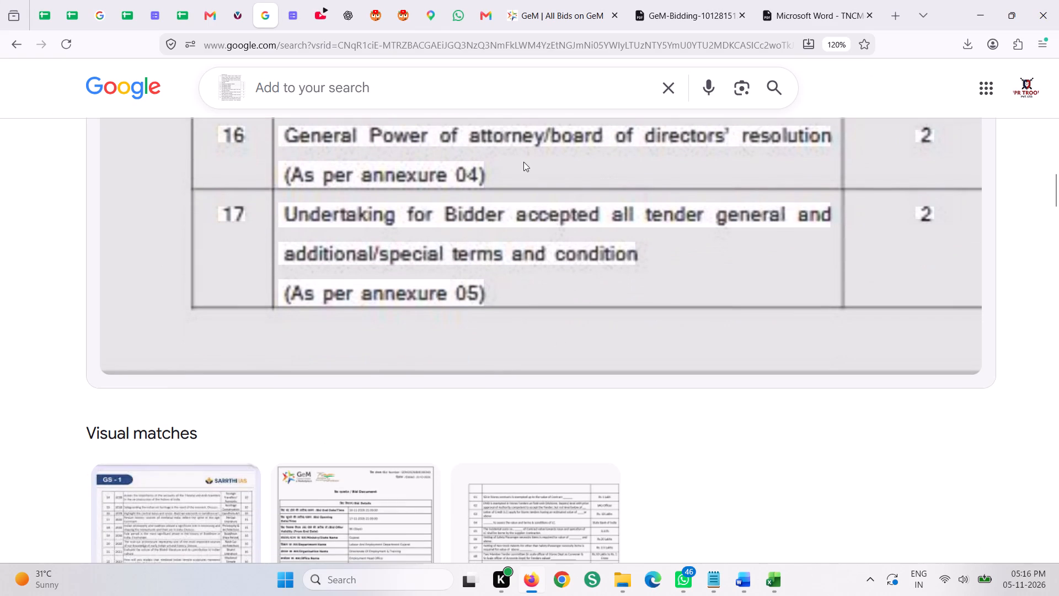
drag(379, 131, 490, 140)
click(367, 171)
key(alt+Tab)
key(ctrl+v)
key(Return)
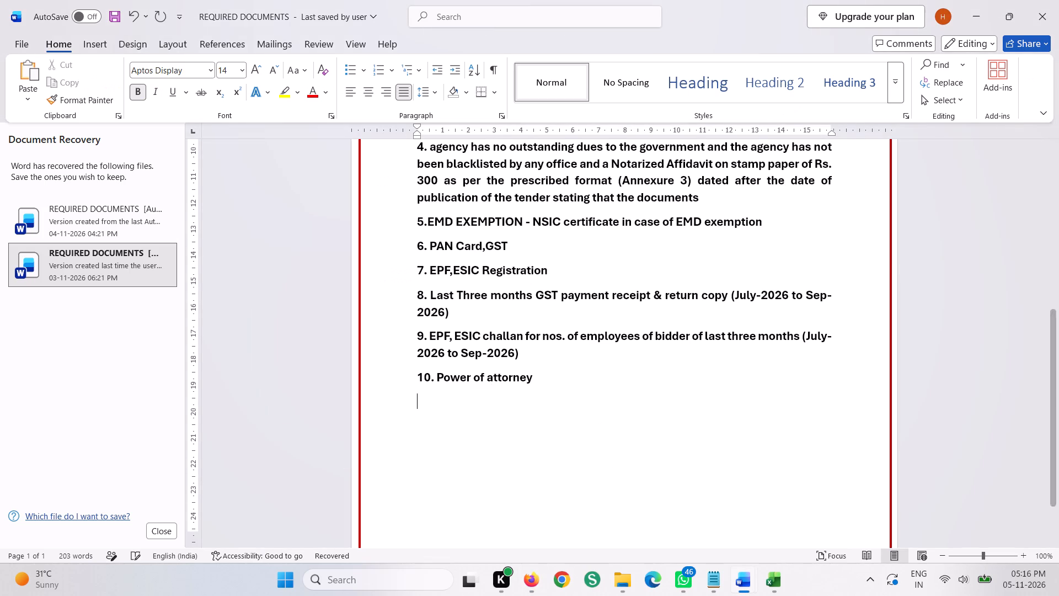
Add line 11 in Word as "Undertaking ALL T&C", copying "Undertaking" from row 17 of the translated table.
text(11.)
key(alt+Tab)
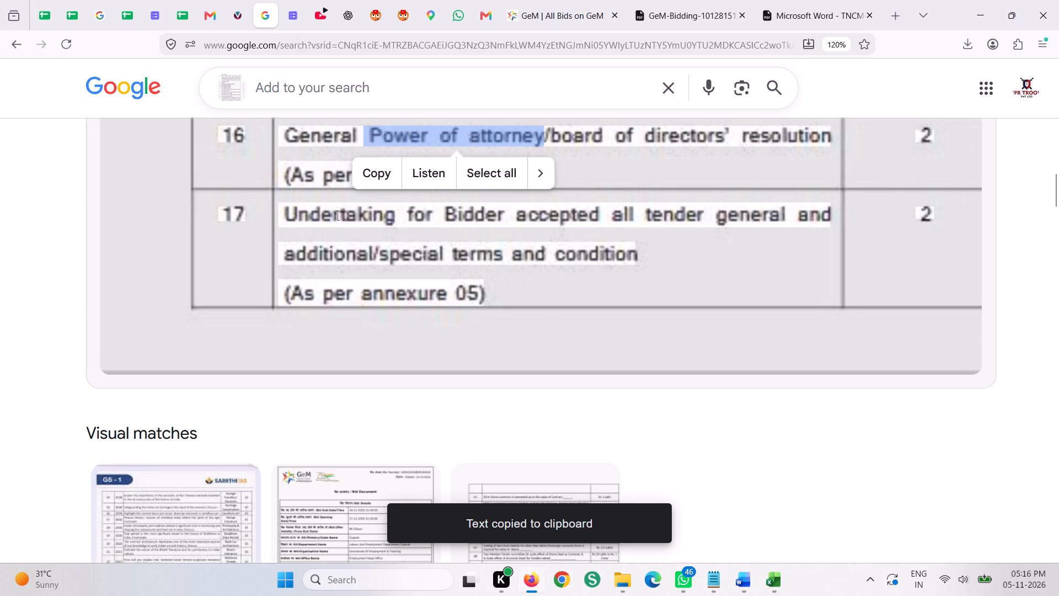
drag(293, 214, 675, 211)
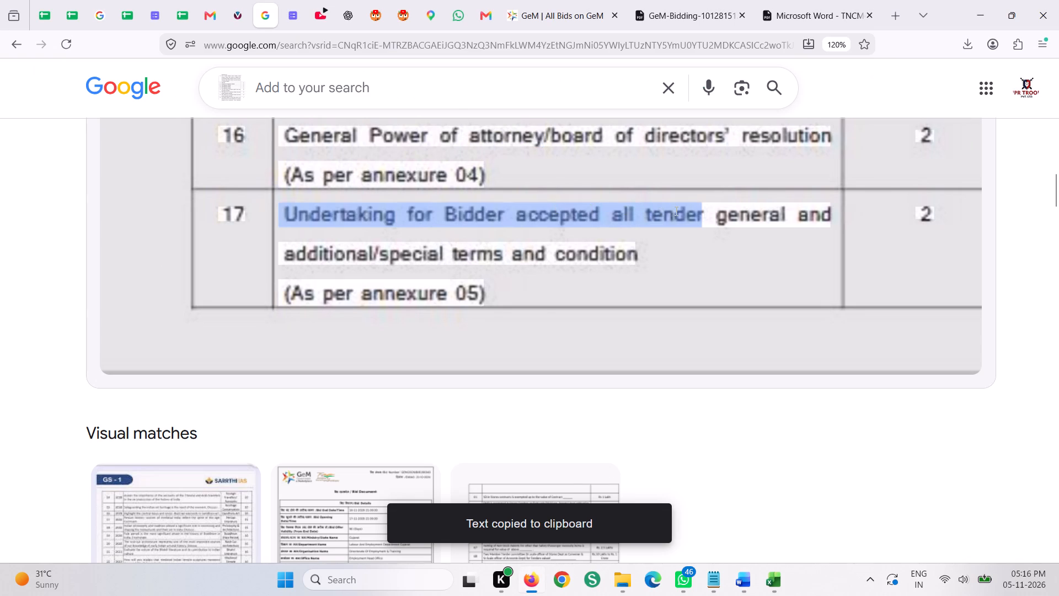
drag(675, 211, 697, 214)
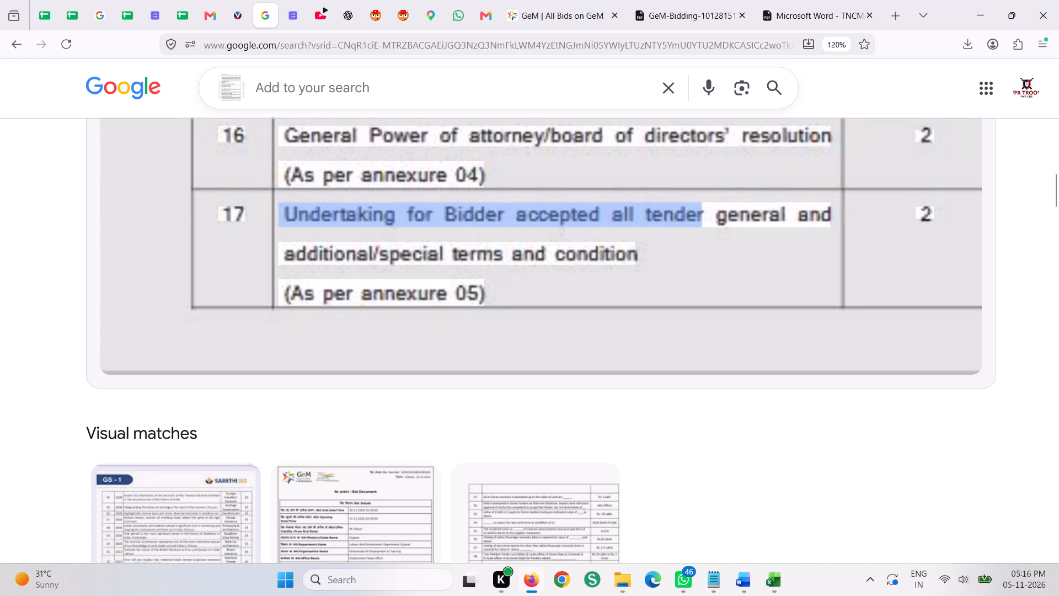
drag(697, 214, 702, 214)
key(alt+Tab)
key(alt+Tab)
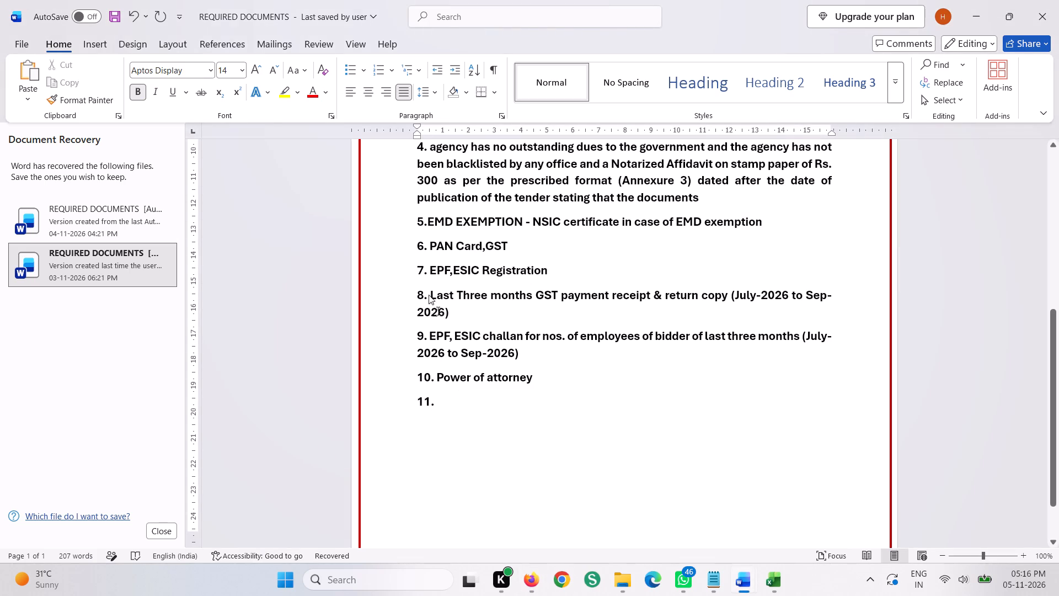
click(371, 209)
key(ctrl+c)
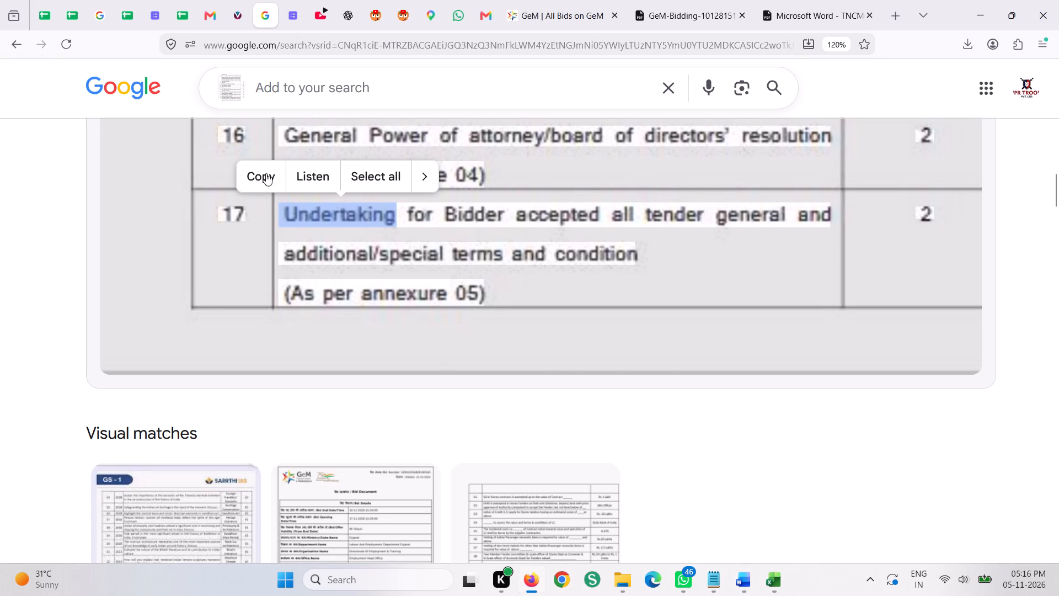
click(266, 173)
key(alt+Tab)
key(ctrl+v)
key(space)
text(ALL T&C)
key(space)
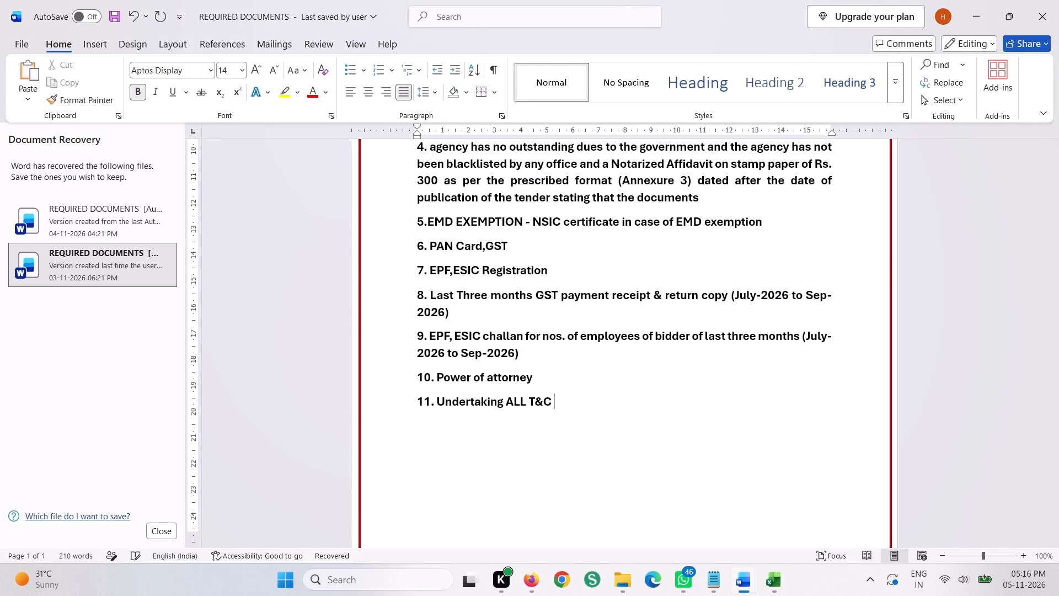
Append "(As per annexure 05)" from row 17 of the translated table to line 11 in Word, and start line 12.
key(alt+Tab)
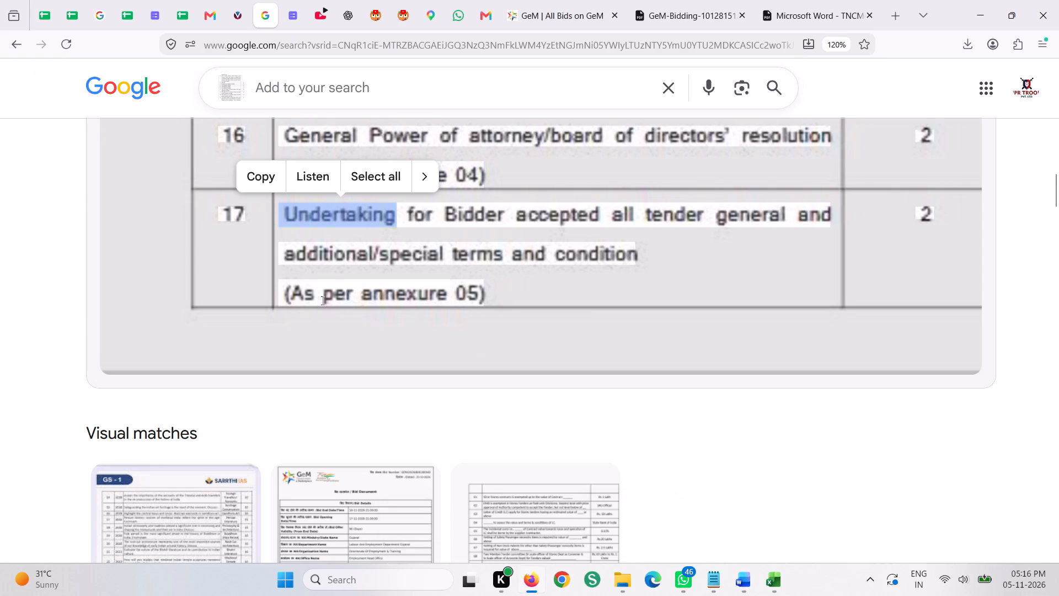
drag(299, 294, 493, 286)
click(315, 249)
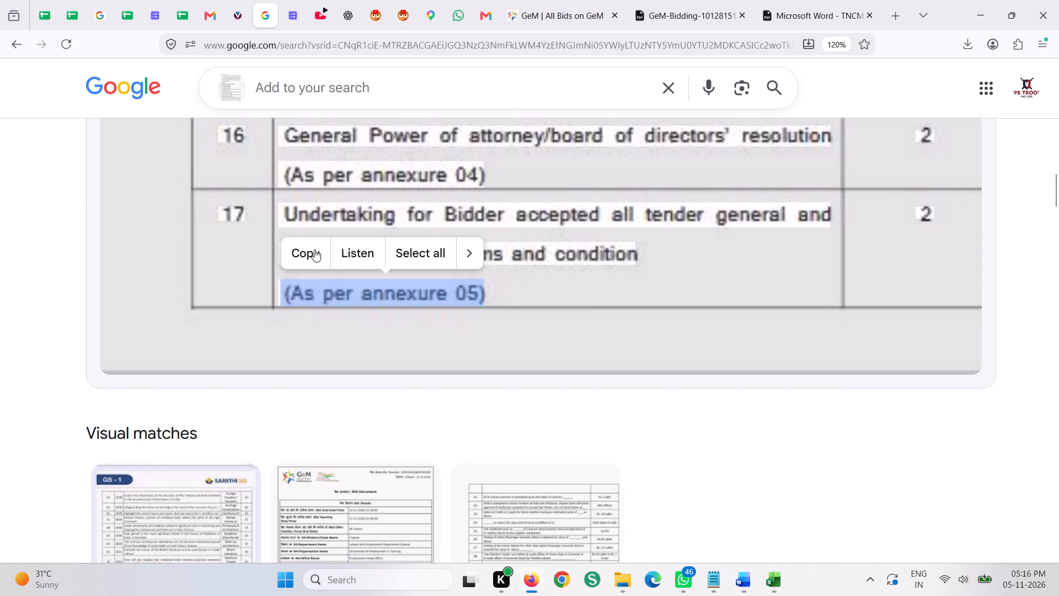
key(alt+Tab)
key(space)
key(BackSpace)
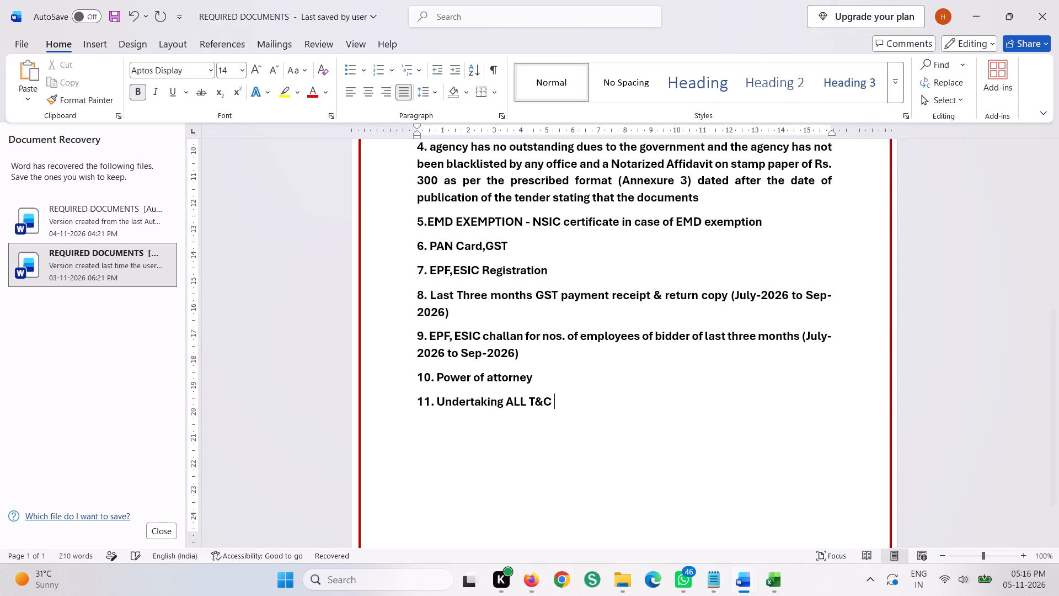
key(ctrl+v)
key(Return)
key(1)
key(2)
key(period)
Examine the ATC PDF in Firefox from the clauses after the document table through the special conditions to the Chartered Accountant certificate format.
key(alt+Tab)
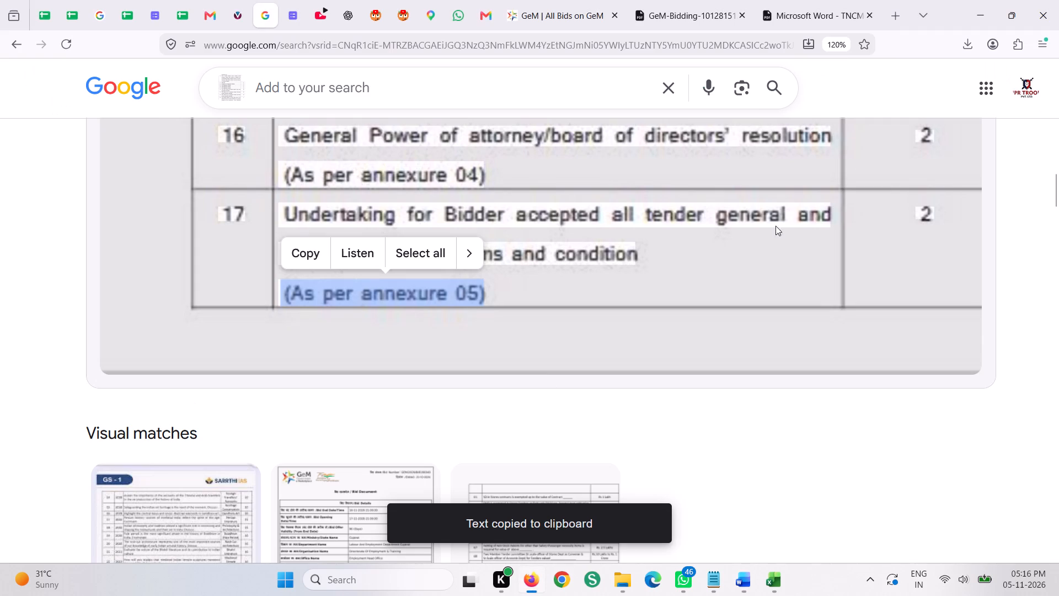
click(778, 0)
scroll(592, 239, down, 2)
scroll(591, 235, up, 1)
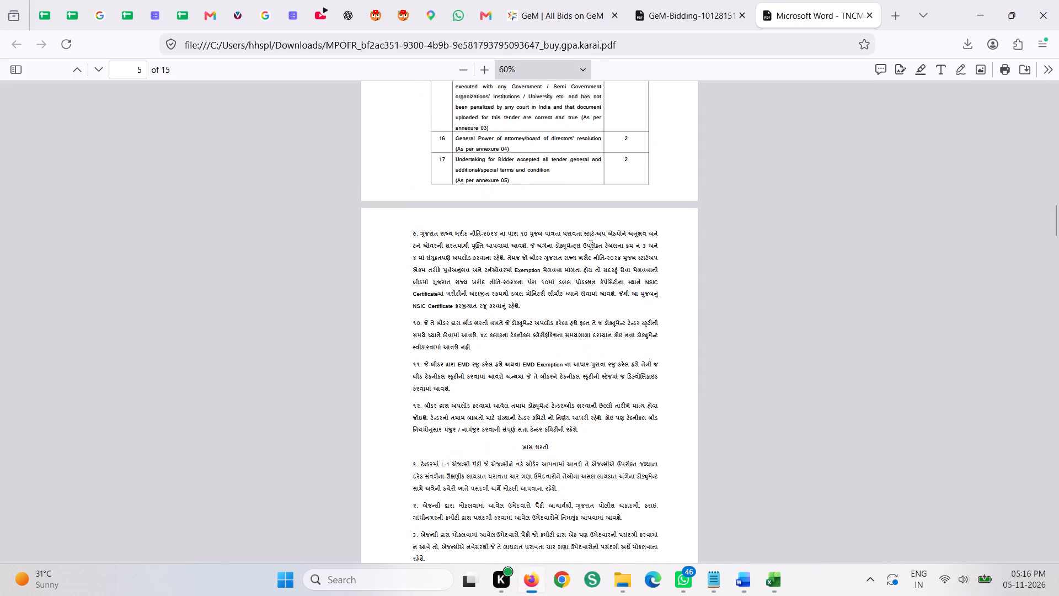
ctrl+scroll(590, 246, up, 2)
ctrl+scroll(624, 317, up, 1)
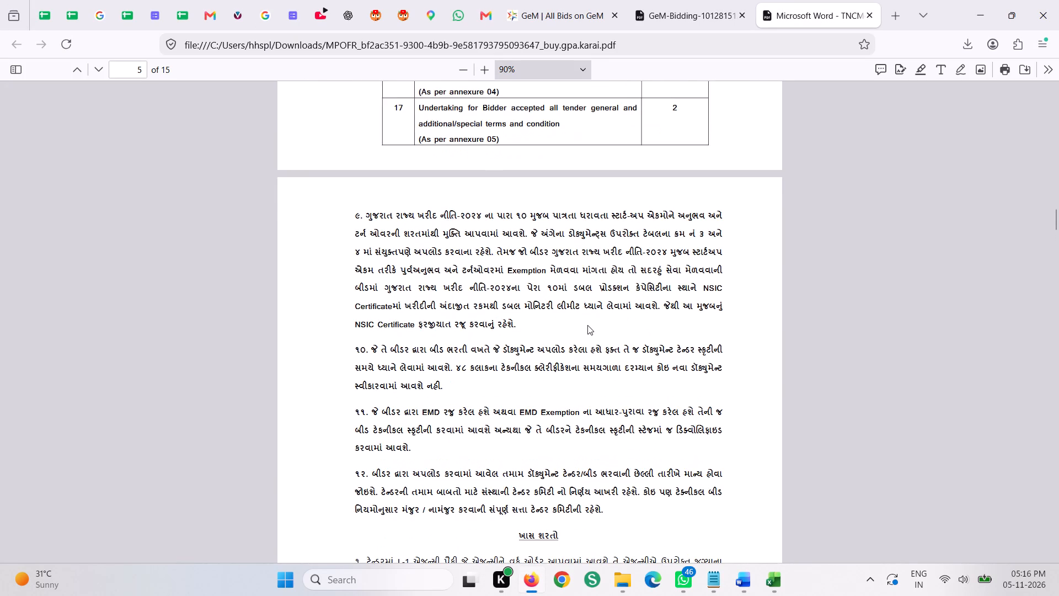
scroll(587, 325, down, 1)
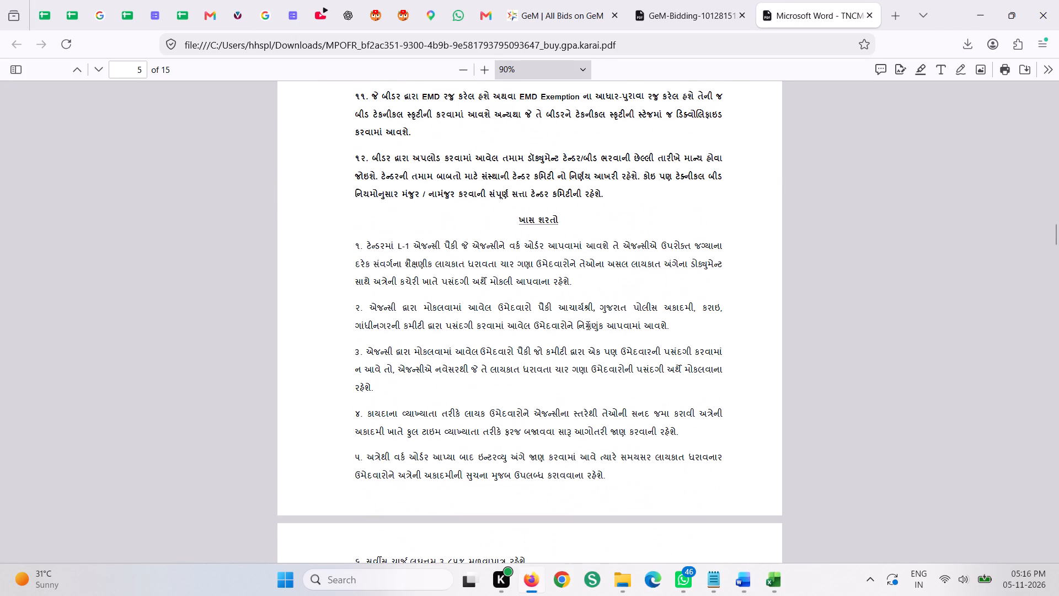
scroll(587, 325, down, 4)
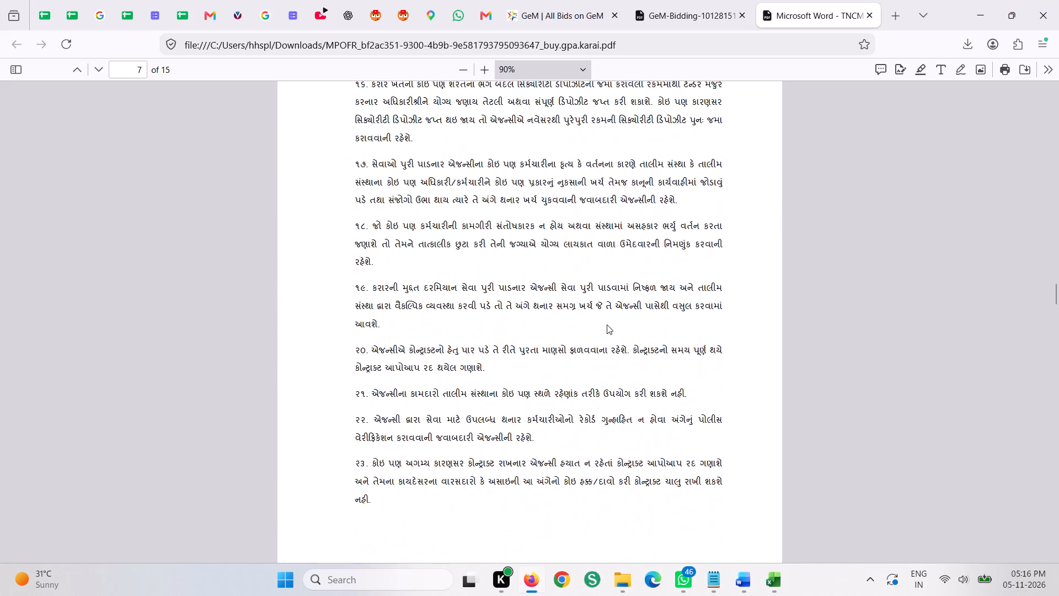
scroll(595, 329, down, 2)
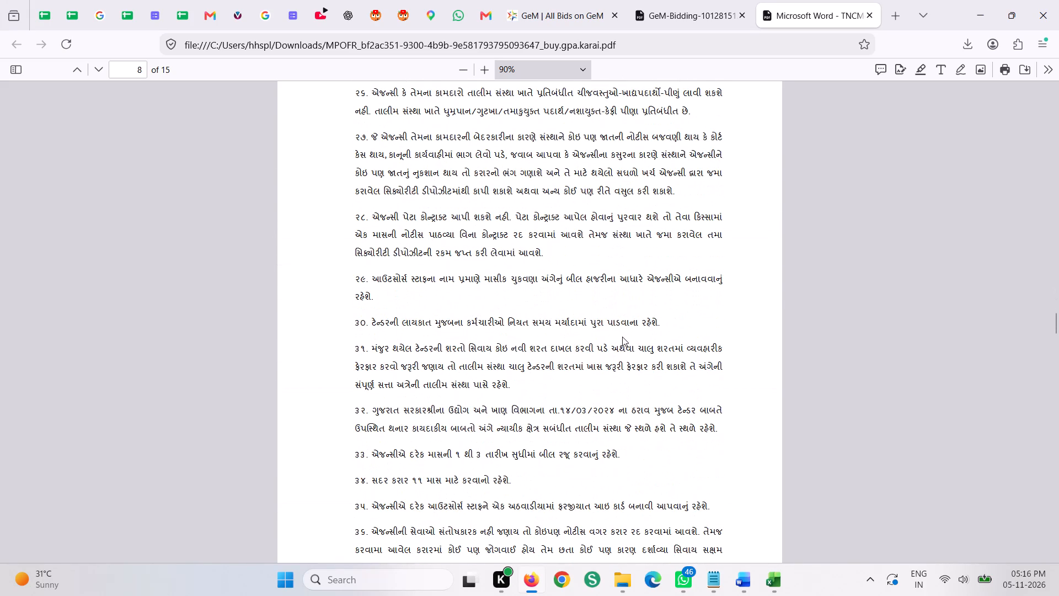
scroll(622, 338, down, 5)
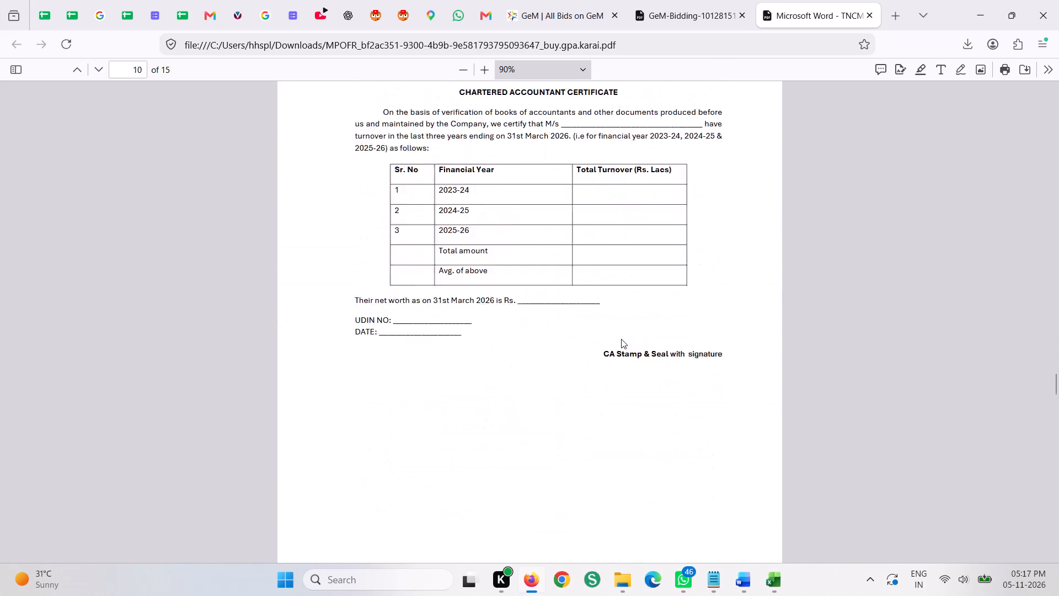
scroll(621, 339, up, 2)
scroll(621, 339, down, 1)
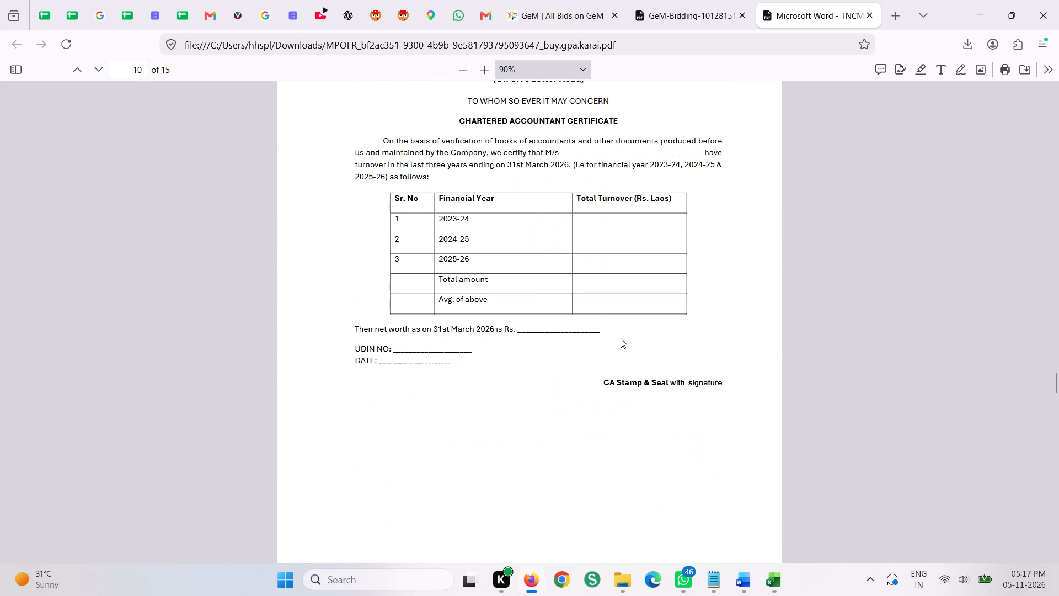
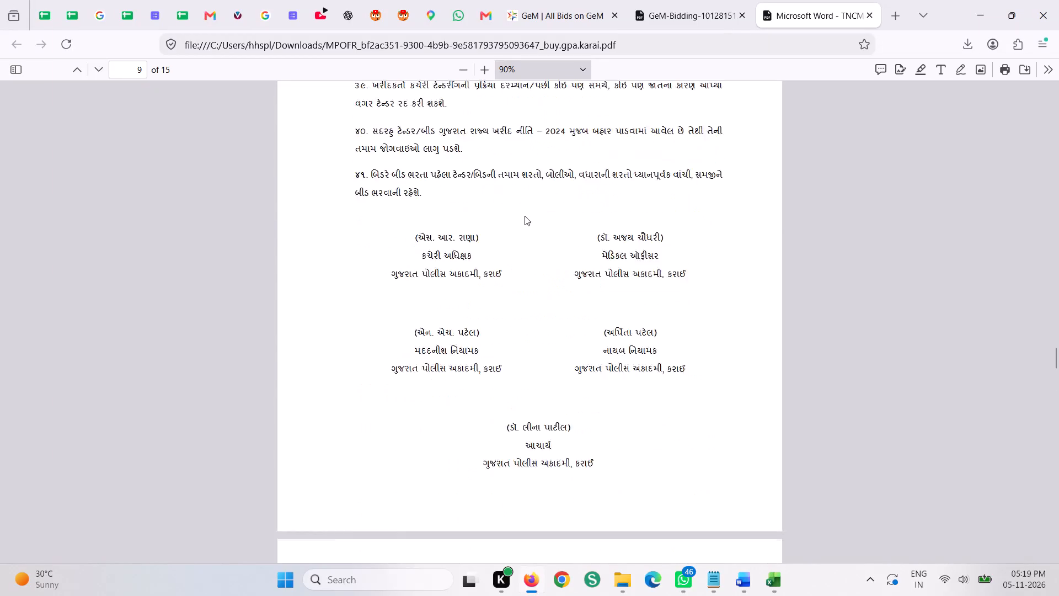
Copy the heading "ANNEXURE – 1" above the CA certificate format on page 10 of the ATC PDF in Firefox.
scroll(528, 222, up, 1)
scroll(537, 238, down, 3)
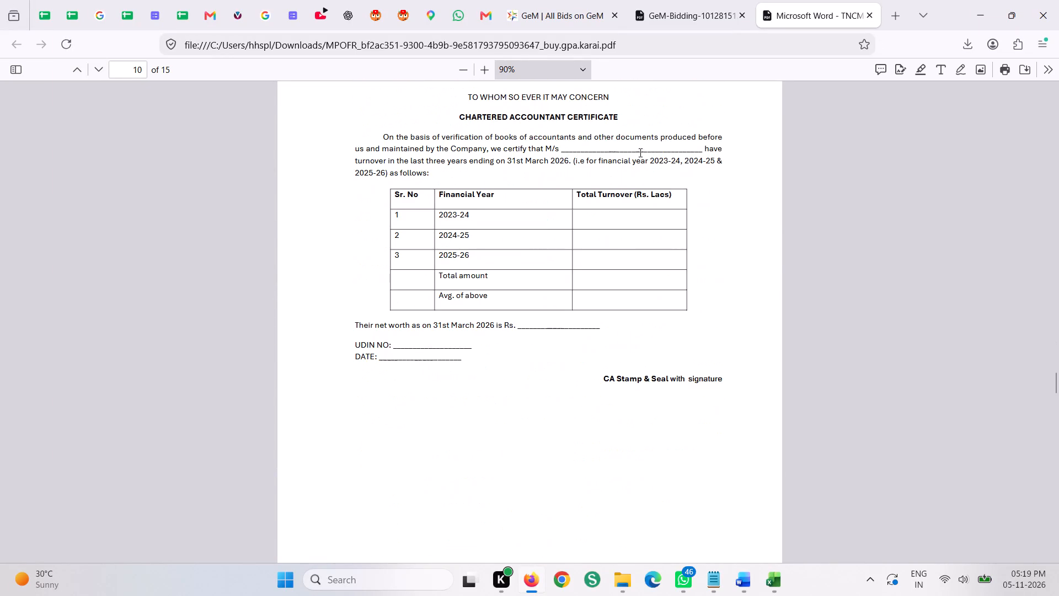
scroll(639, 152, up, 2)
scroll(656, 209, down, 1)
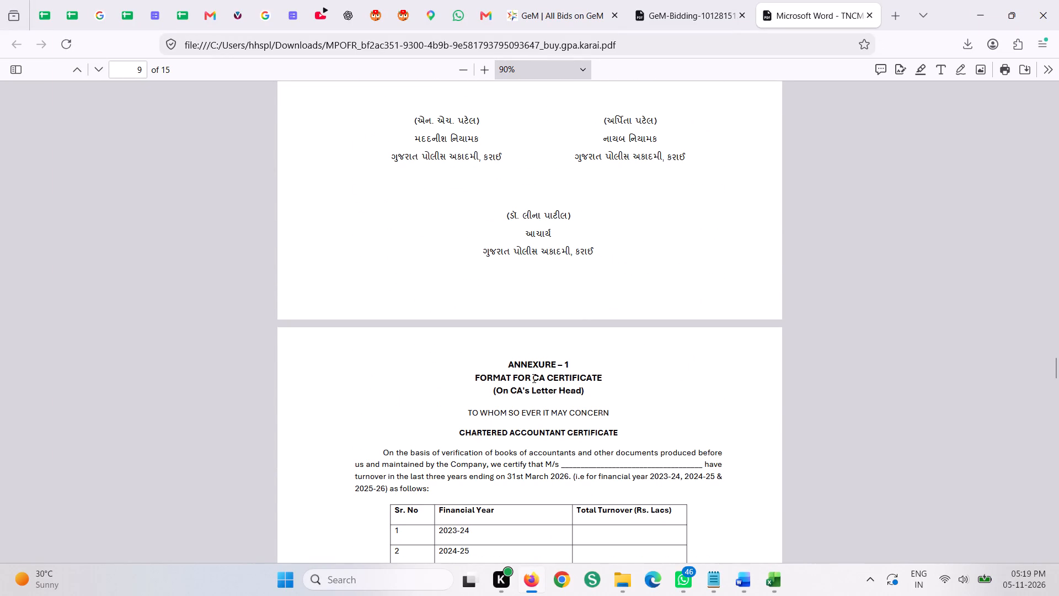
click(516, 361)
drag(516, 361, 577, 366)
key(ctrl+c)
key(ctrl+c)
key(ctrl+c)
key(ctrl+c)
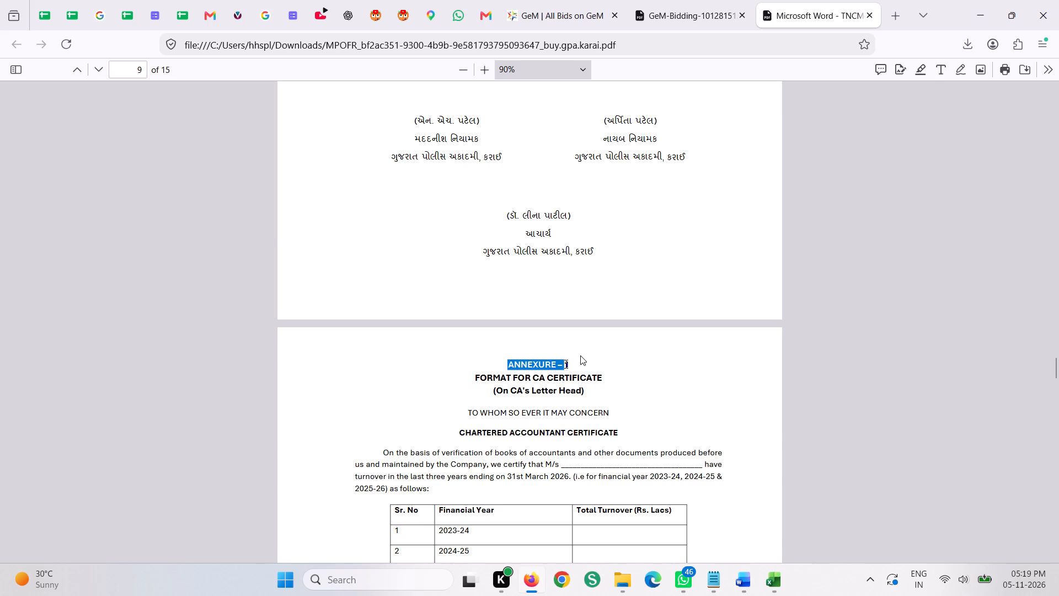
Check the bid document's buyer ATC file and scope of work file against the PDF that holds the Annexure 1 format.
click(705, 0)
scroll(622, 269, up, 2)
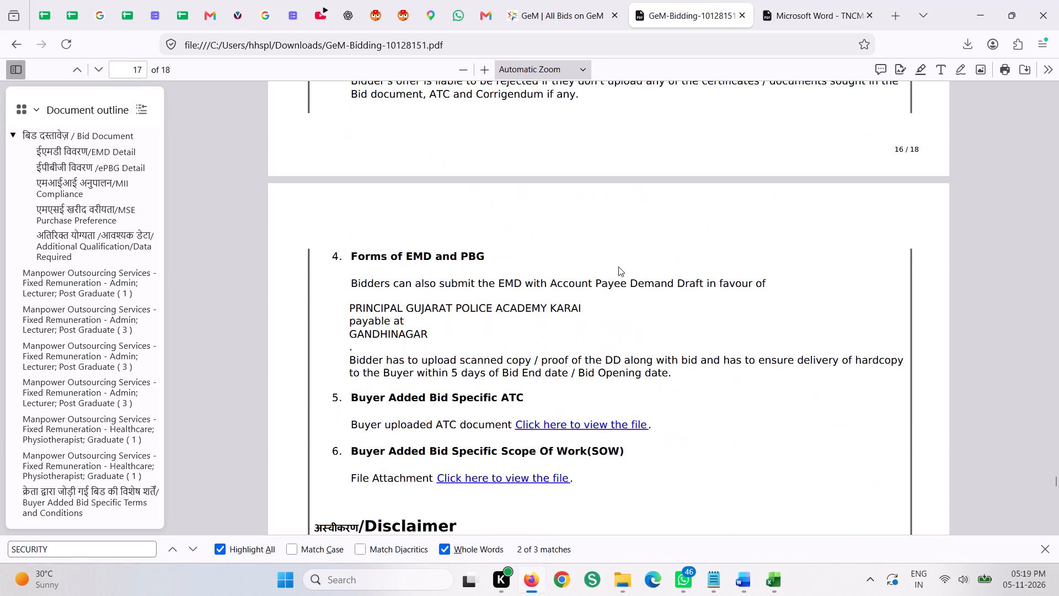
click(531, 428)
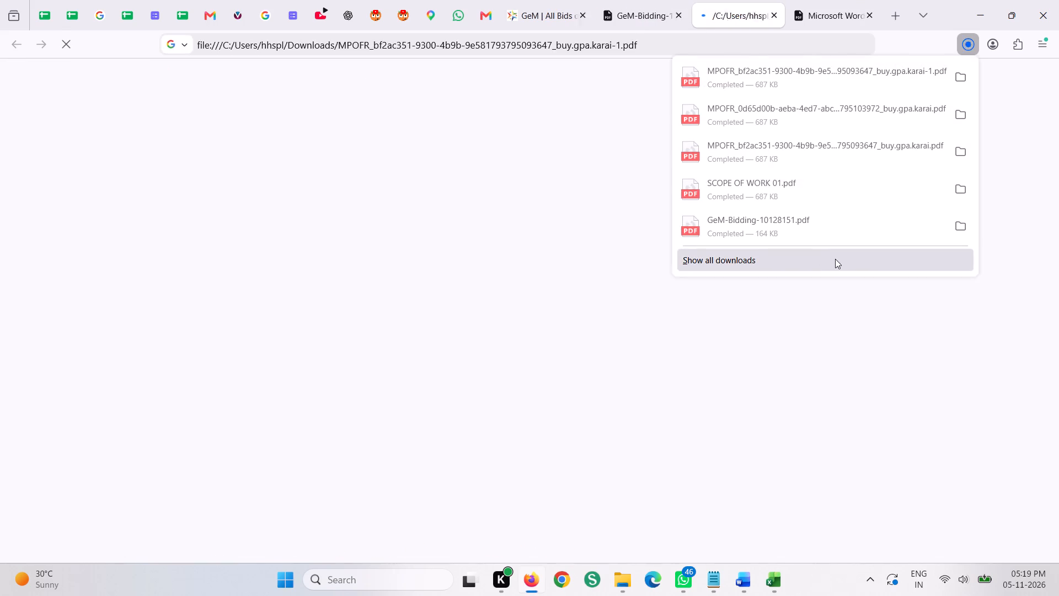
click(490, 255)
scroll(738, 222, up, 3)
click(772, 0)
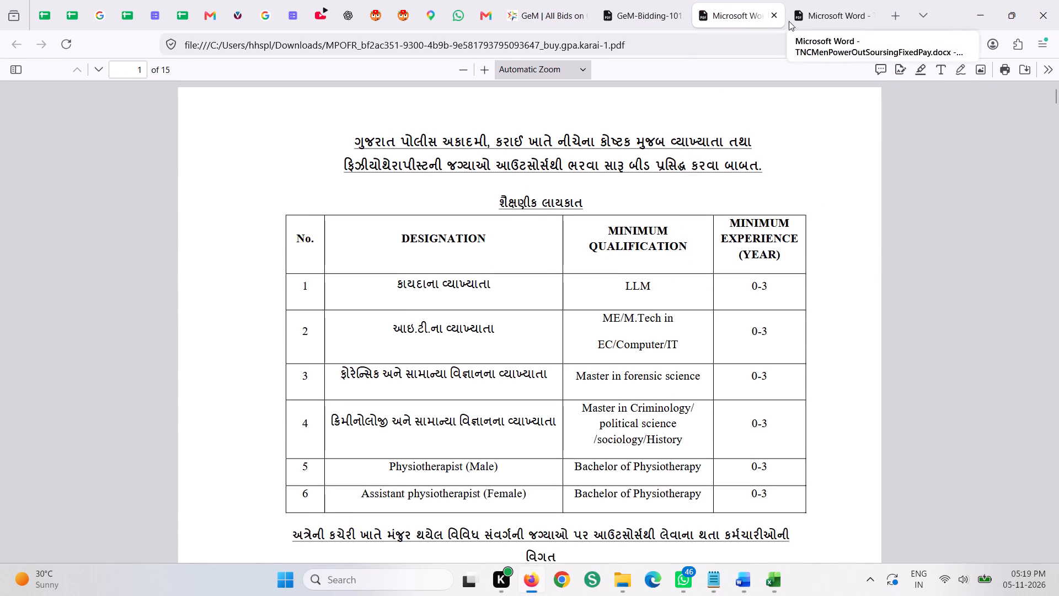
click(784, 18)
click(779, 15)
scroll(676, 242, up, 14)
scroll(580, 270, up, 20)
scroll(580, 270, up, 14)
scroll(544, 287, down, 5)
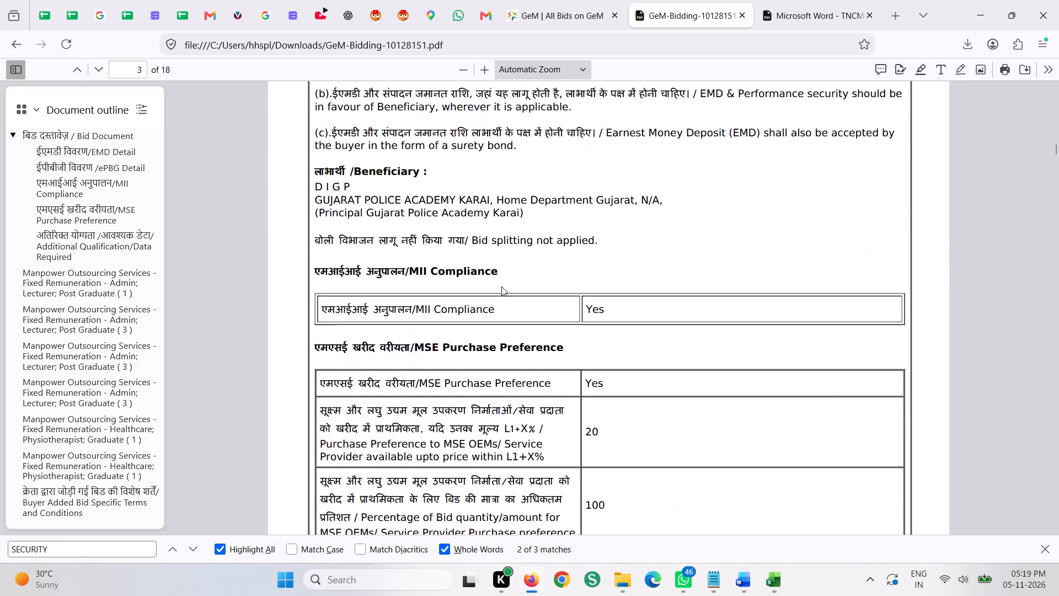
scroll(501, 286, down, 6)
scroll(539, 257, up, 1)
click(537, 208)
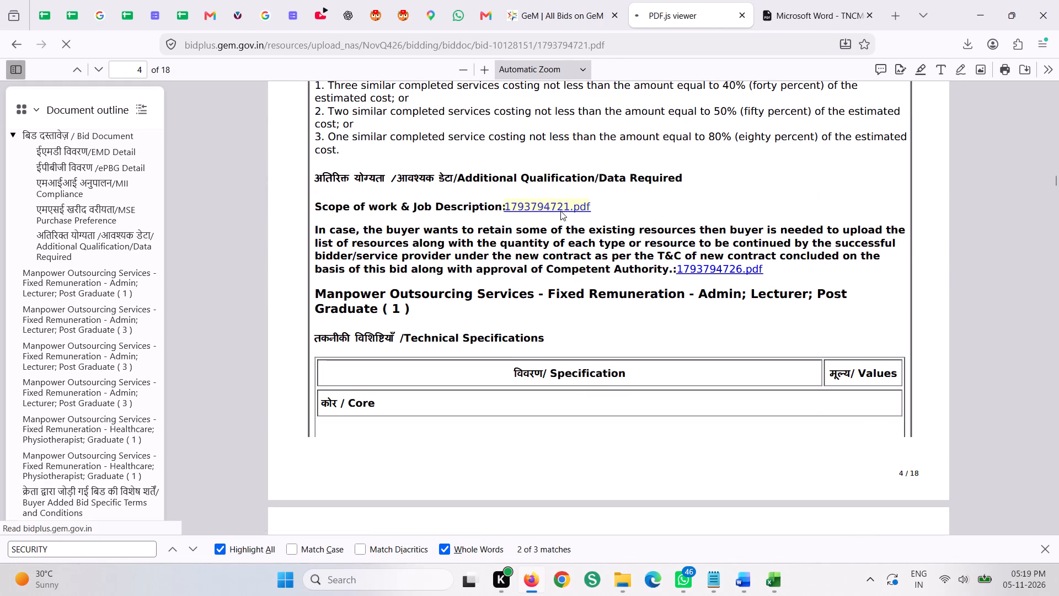
scroll(562, 273, up, 14)
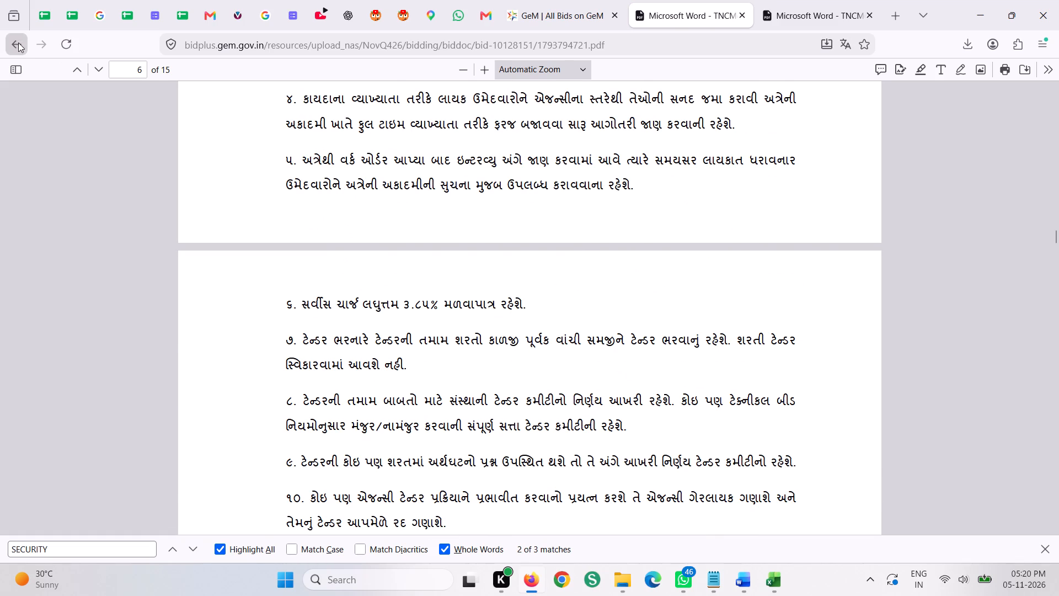
click(18, 42)
click(836, 0)
scroll(644, 222, down, 1)
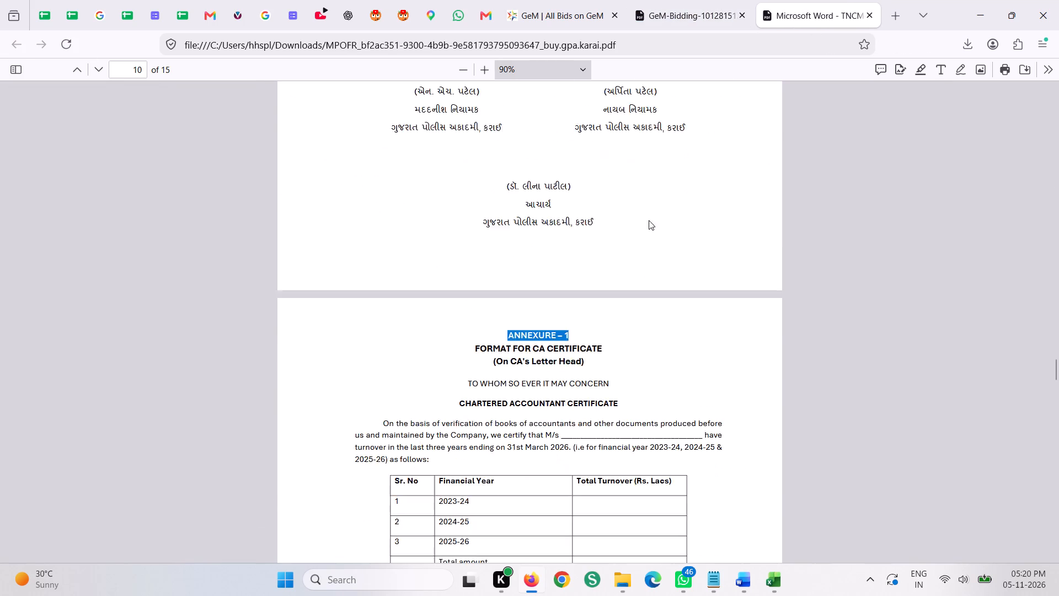
scroll(622, 225, up, 1)
scroll(622, 225, down, 1)
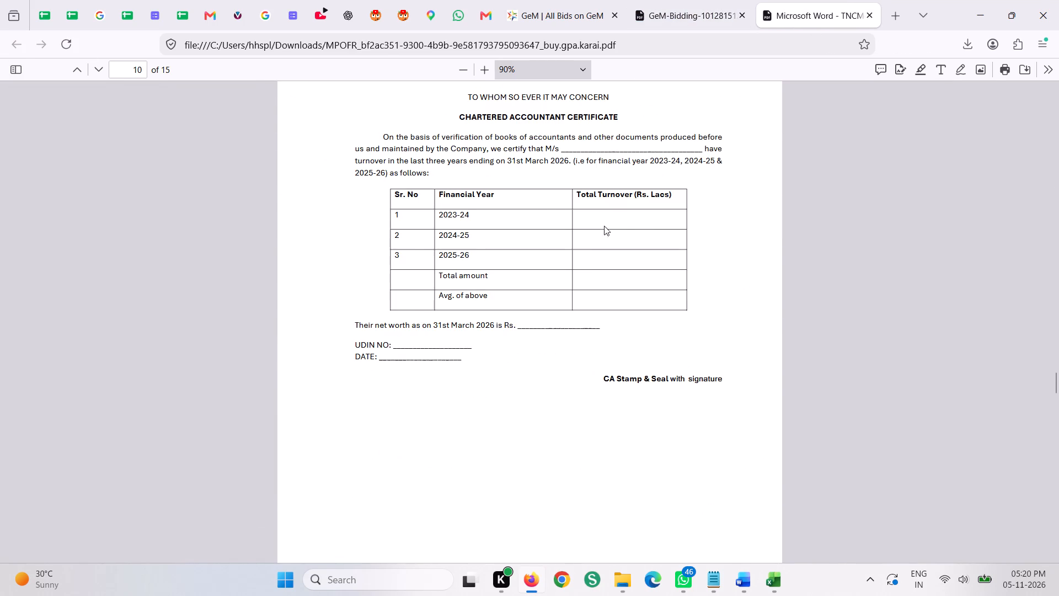
Complete line 12 in Word as "SCOPE OF WORK-PG.NO-10 (ANNEXURE – 1) FILL", using the copied annexure heading.
key(alt+Tab)
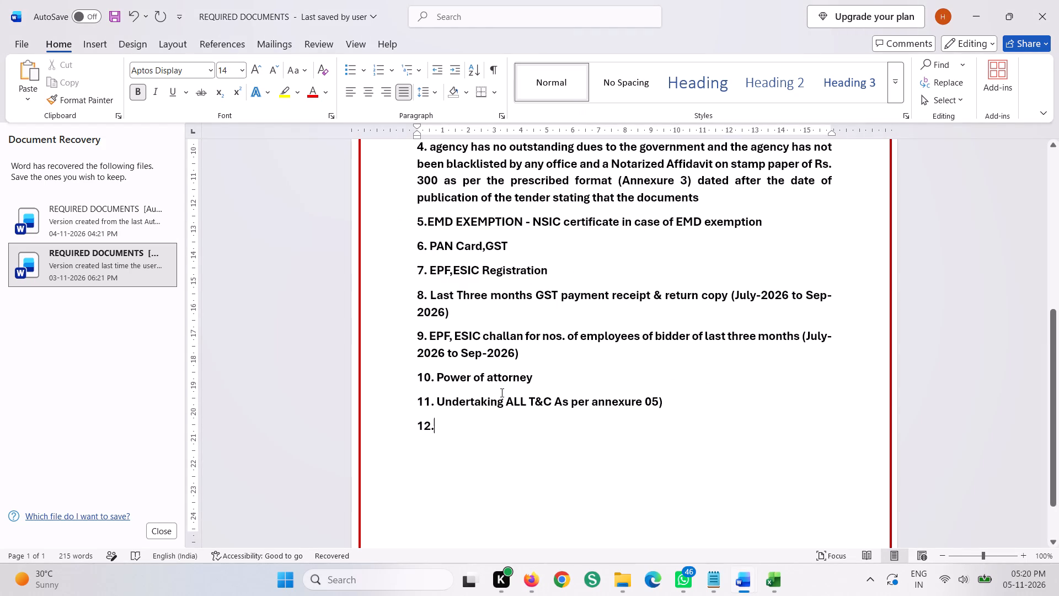
text(SCOPE)
key(space)
text(OF WORK-PG.NO-10)
key(space)
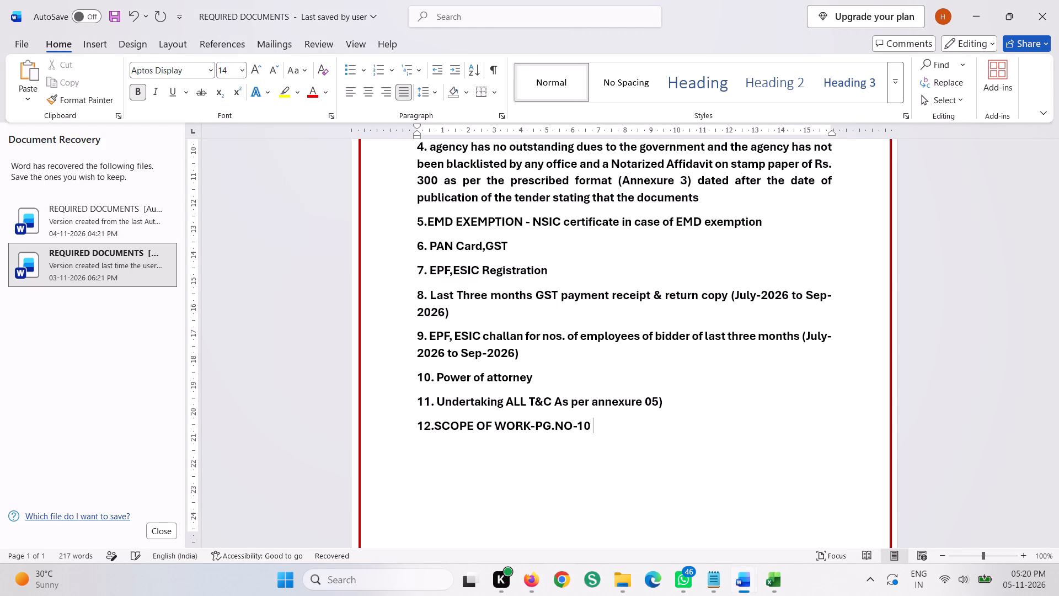
key(shift+parenleft)
key(ctrl+v)
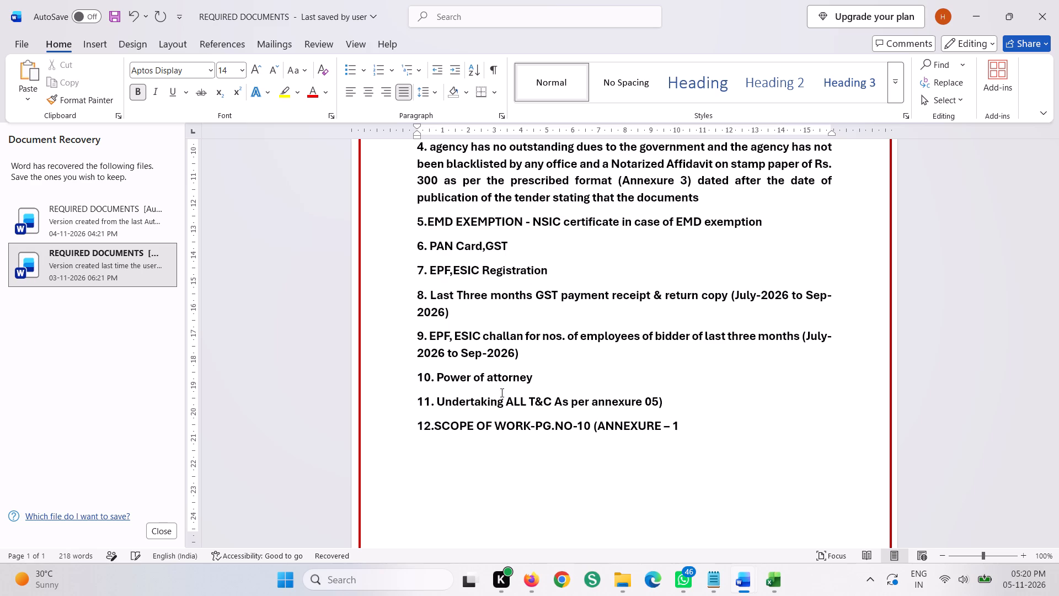
text() FILL)
Review the Annexure 2 bidder profile in Firefox and extend line 12 in Word to pages "10,11" and annexures "1,2".
key(alt+Tab)
scroll(549, 308, down, 2)
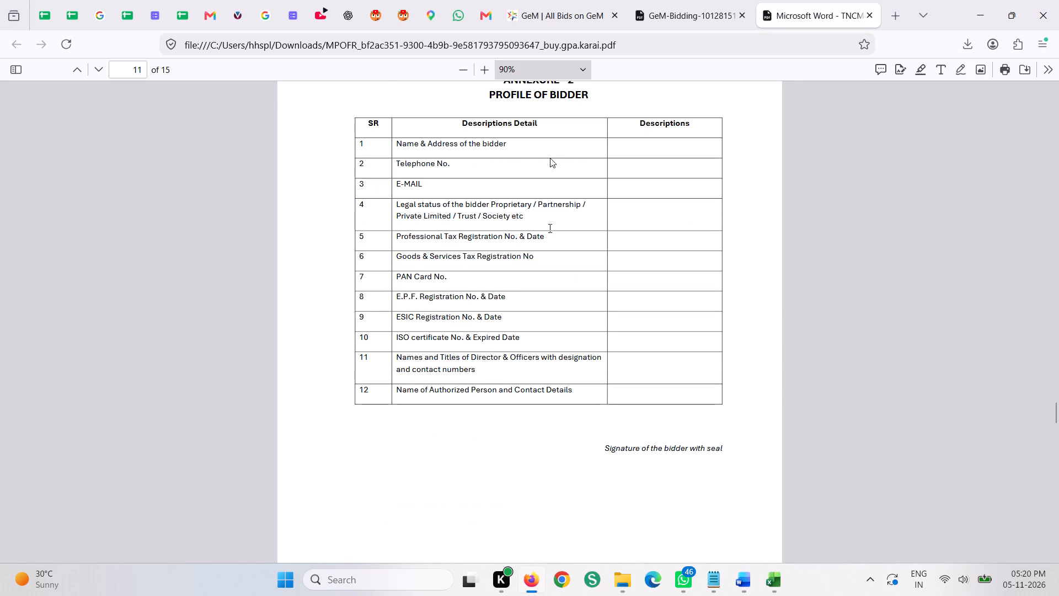
scroll(547, 159, up, 1)
triple_click(521, 407)
key(ctrl+c)
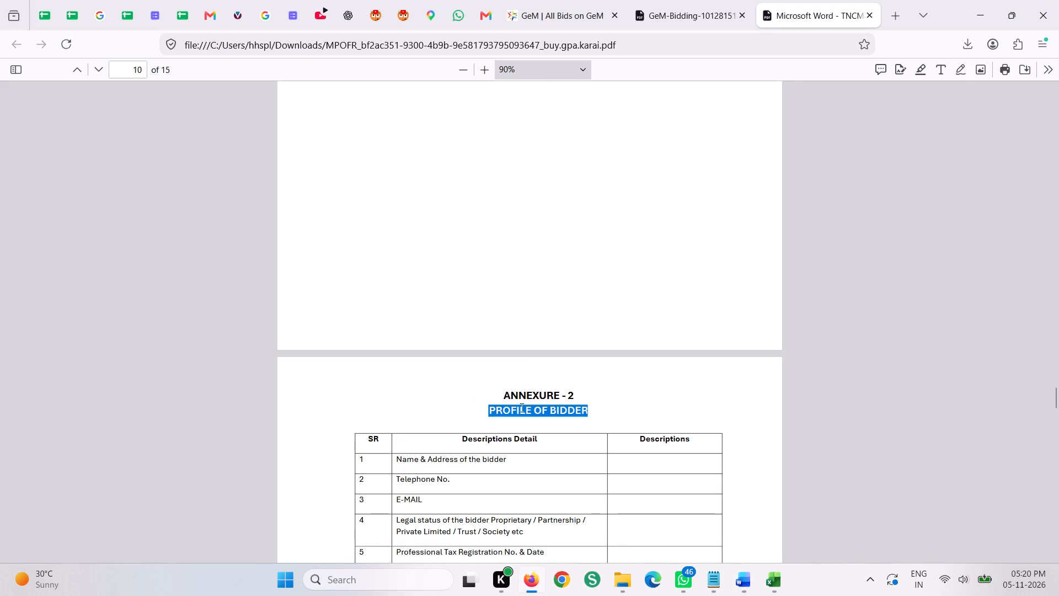
key(ctrl+c)
key(ctrl+c)
click(571, 392)
scroll(553, 398, down, 1)
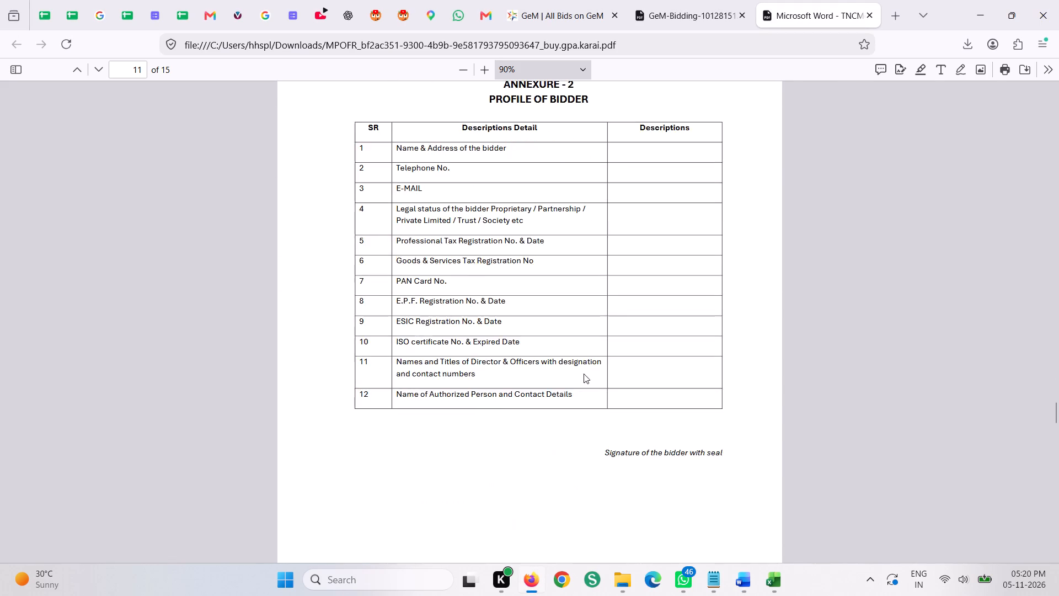
key(alt+Tab)
click(678, 427)
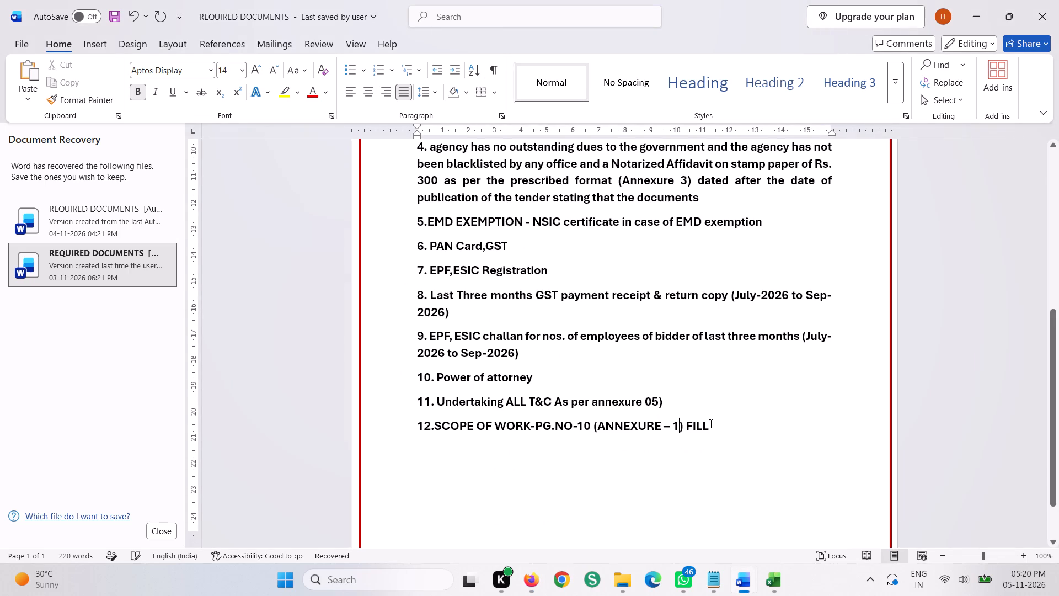
text(,2)
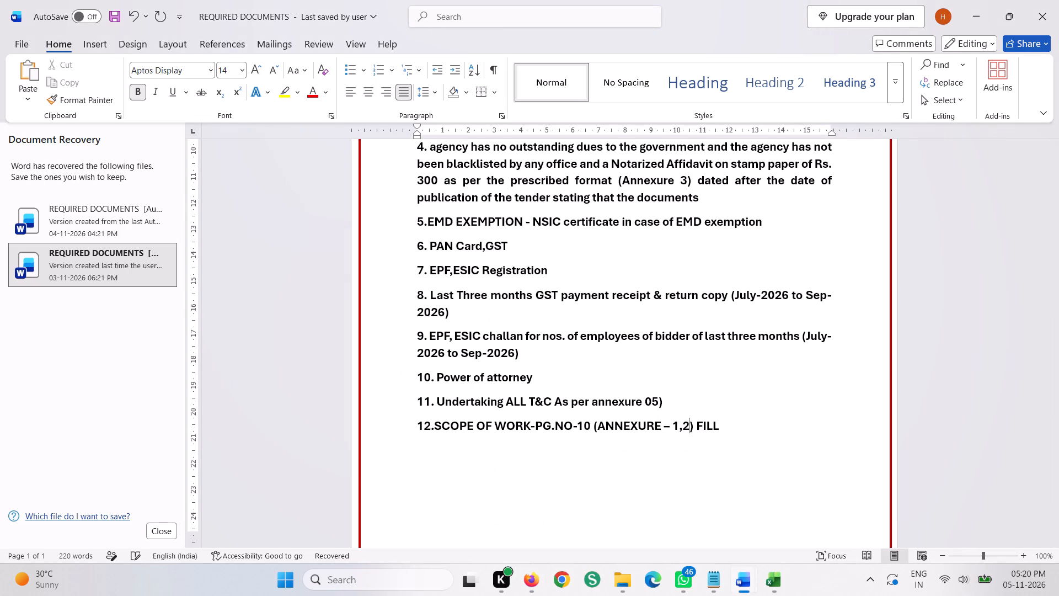
click(591, 424)
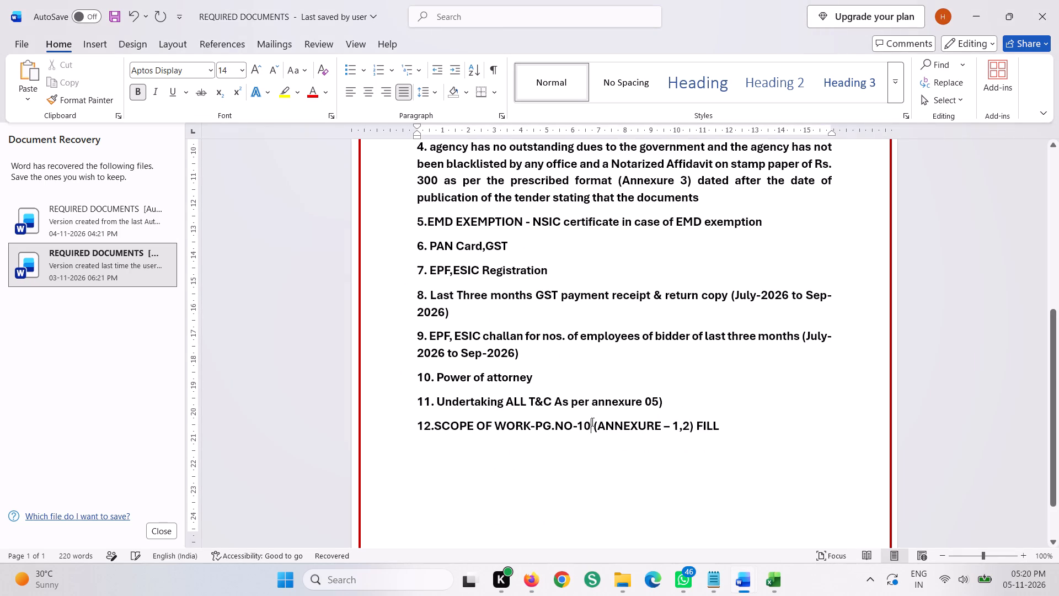
text(,11)
Add line 13 in Word as "ISO certificate", copying the wording from row 10 of the Annexure 2 bidder profile.
key(alt+Tab)
scroll(565, 363, down, 1)
scroll(536, 361, up, 1)
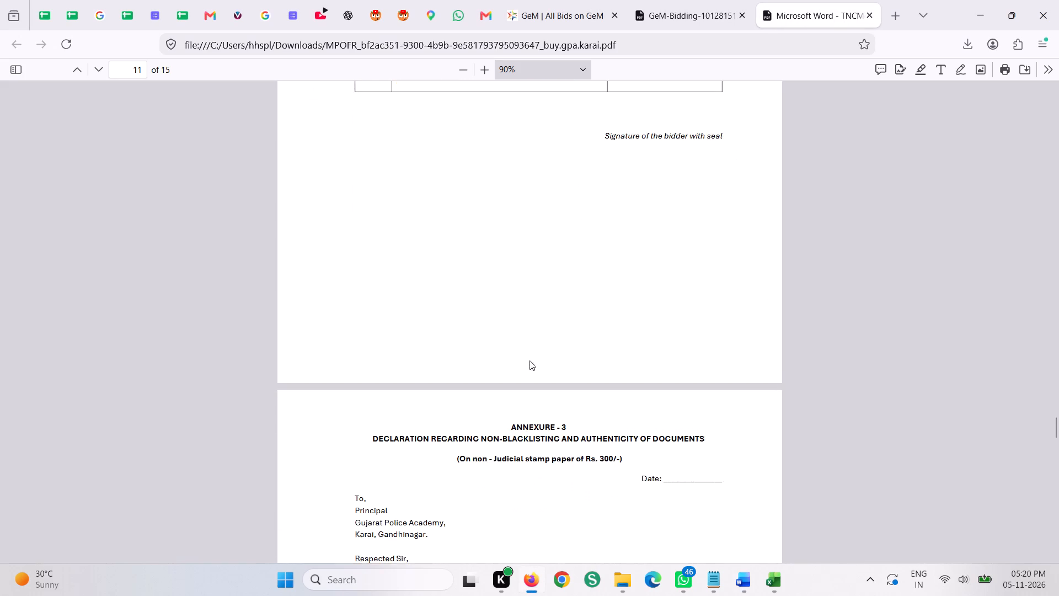
ctrl+scroll(504, 361, up, 2)
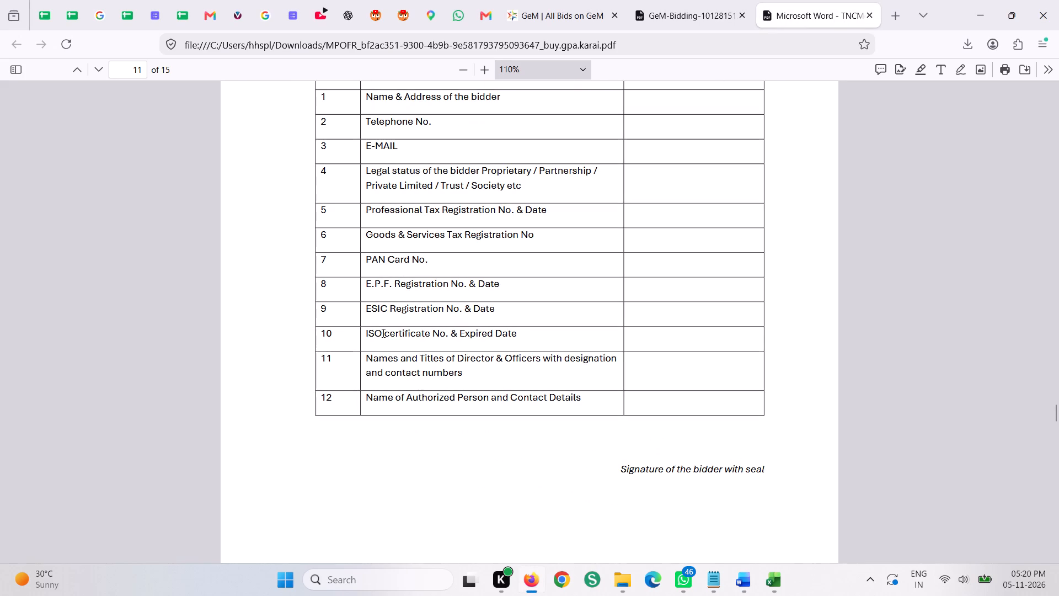
click(371, 329)
drag(371, 329, 431, 331)
key(ctrl+c)
key(ctrl+c)
key(alt+Tab)
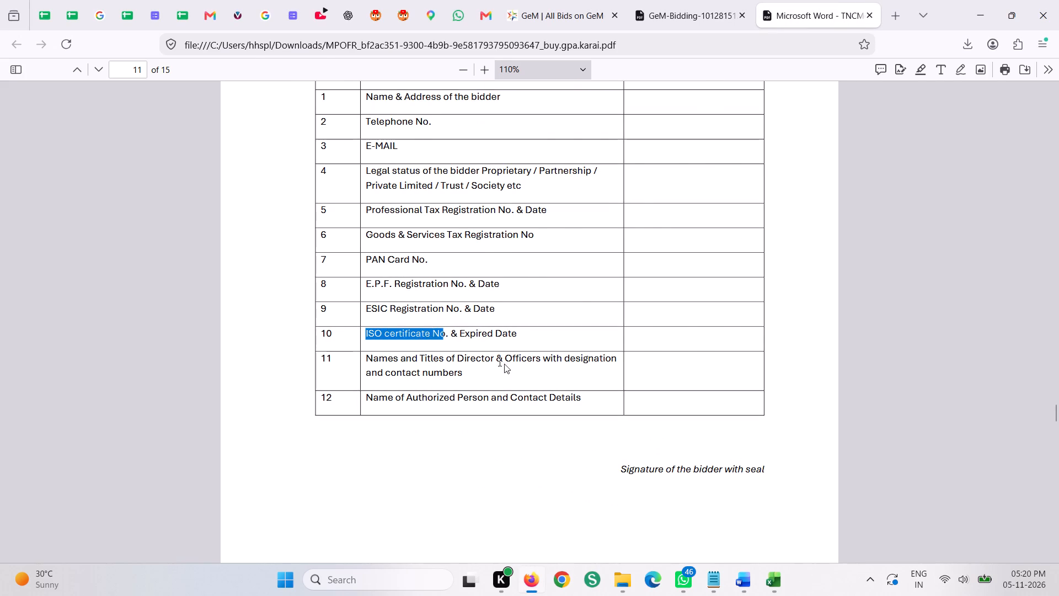
click(768, 423)
key(3)
key(Return)
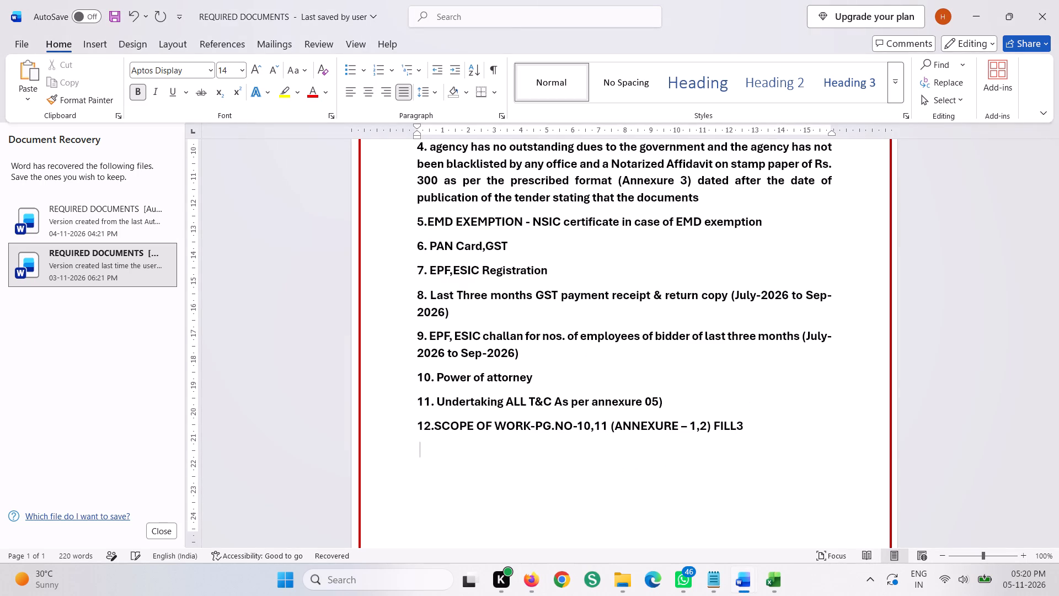
text(13)
key(BackSpace)
key(BackSpace)
key(BackSpace)
key(BackSpace)
key(Return)
text(13.)
key(ctrl+v)
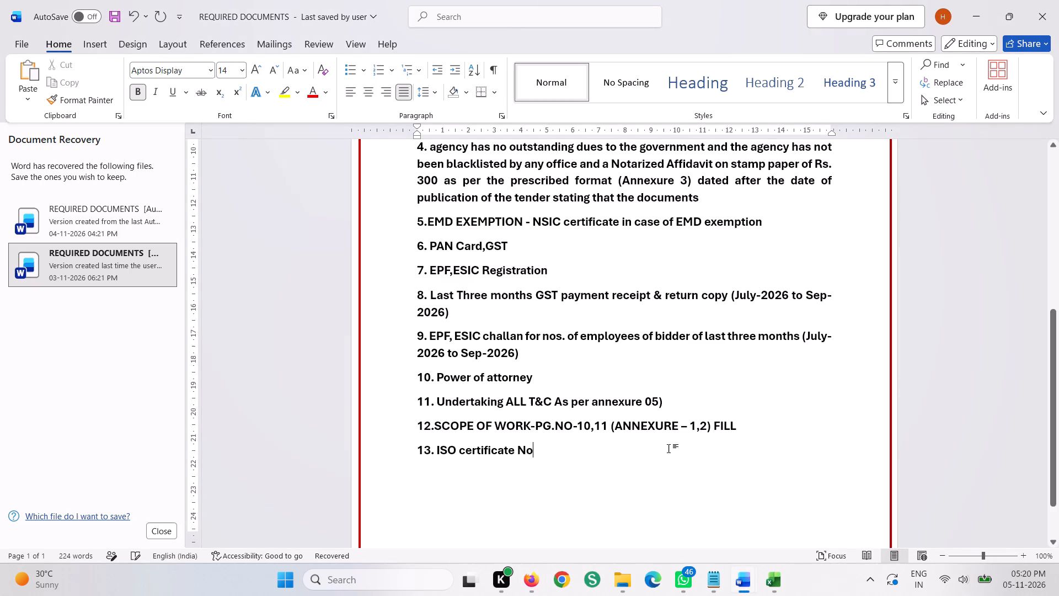
key(BackSpace)
key(BackSpace)
key(BackSpace)
Highlight line 5's text "EMD EXEMPTION - NSIC certificate in case of EMD exemption" in yellow.
drag(434, 220, 772, 219)
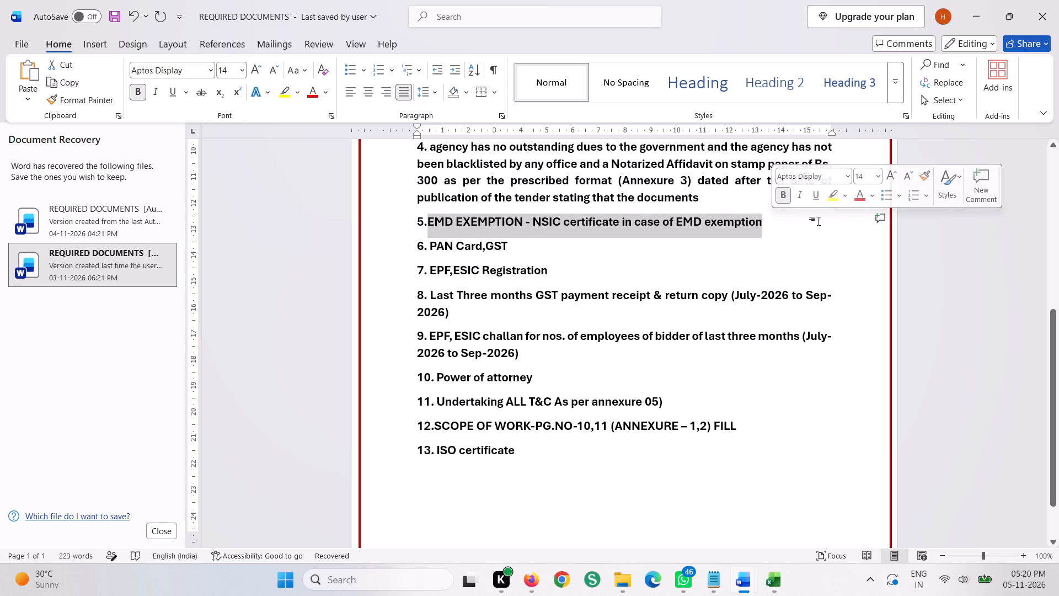
click(839, 198)
click(658, 355)
Start line 14 below the ISO certificate line.
scroll(573, 391, down, 1)
click(537, 401)
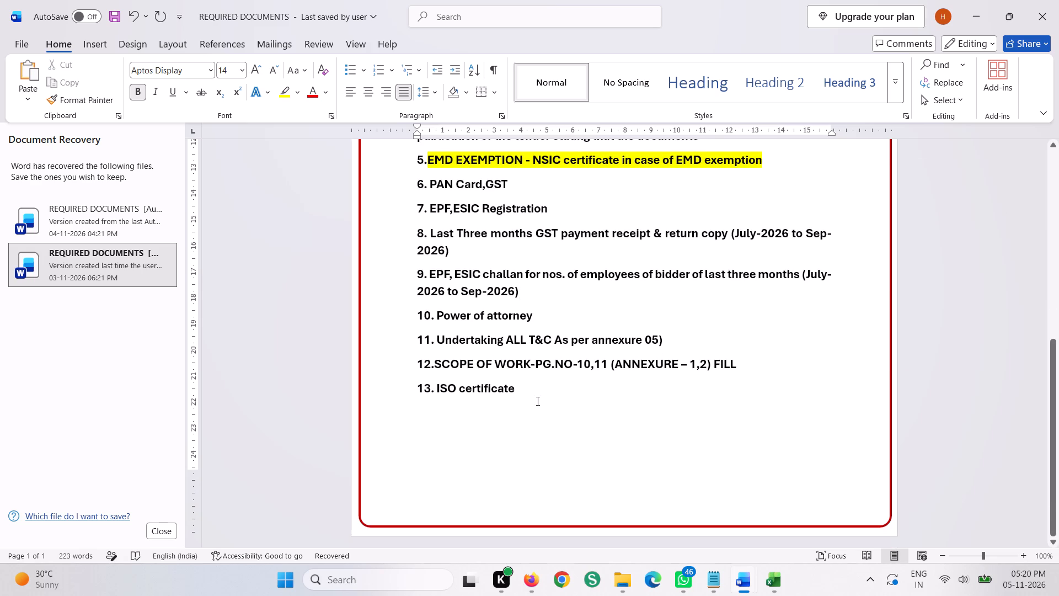
key(Return)
text(14.)
Examine the annexures in the Firefox PDF from Annexure 3 through the final undertaking and its signatory details.
key(alt+Tab)
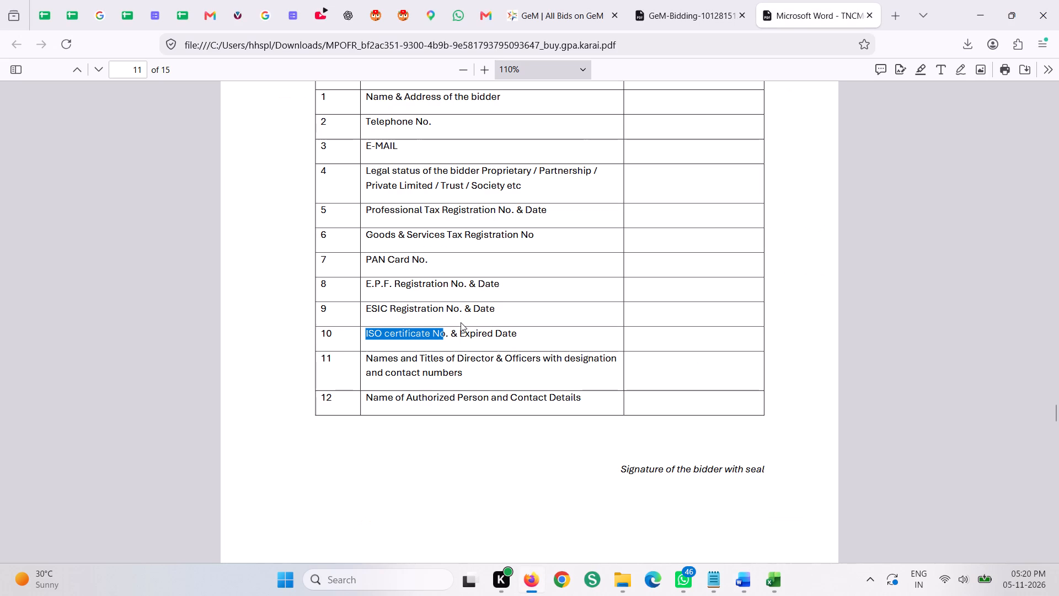
scroll(477, 367, down, 1)
scroll(576, 376, down, 1)
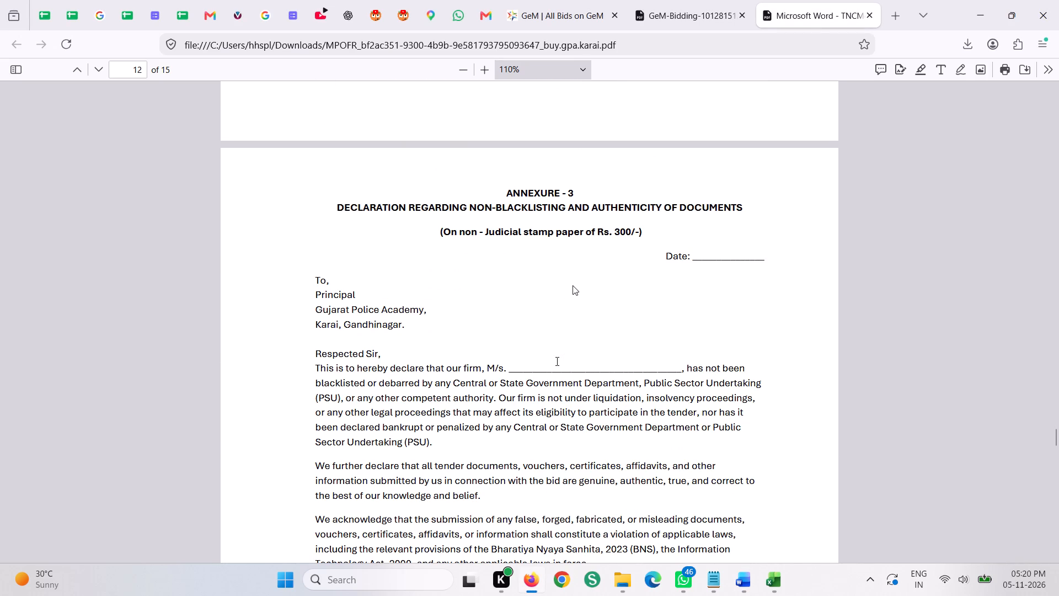
scroll(573, 293, down, 1)
scroll(571, 293, up, 1)
scroll(574, 297, down, 3)
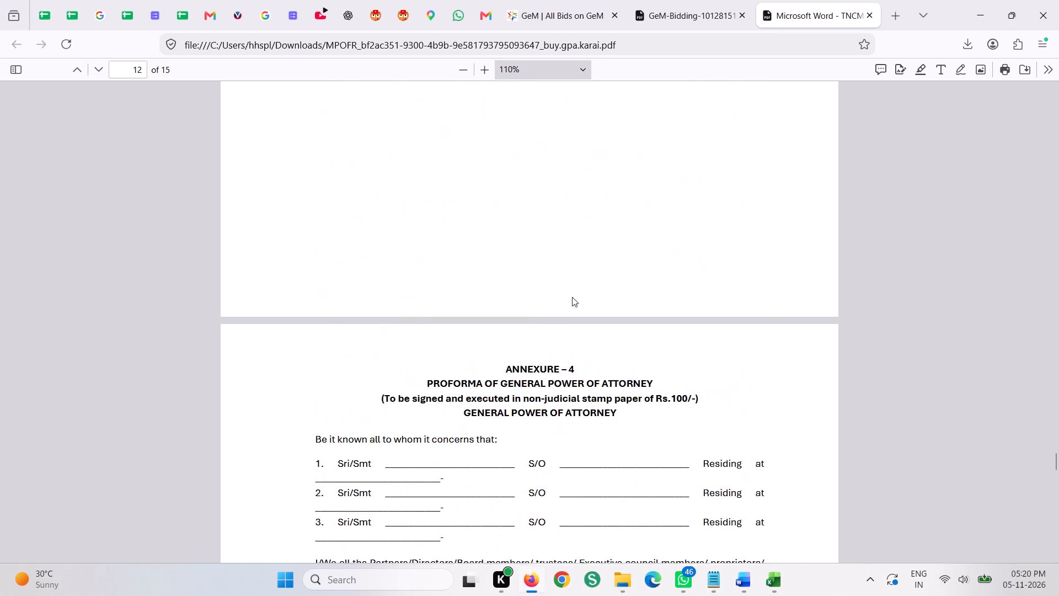
scroll(573, 303, up, 1)
scroll(579, 317, down, 6)
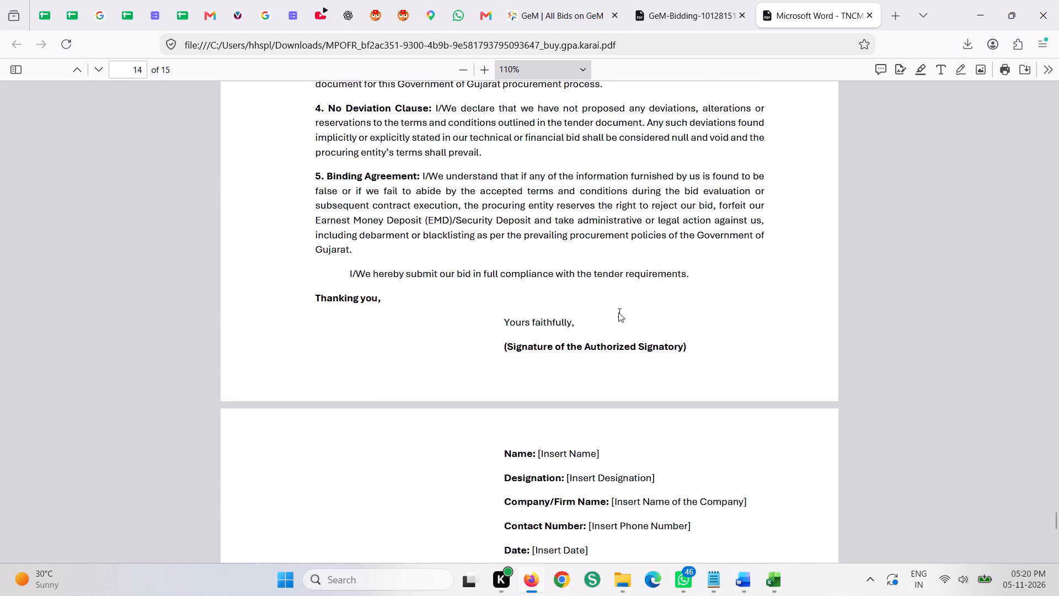
scroll(618, 312, down, 6)
scroll(607, 322, up, 2)
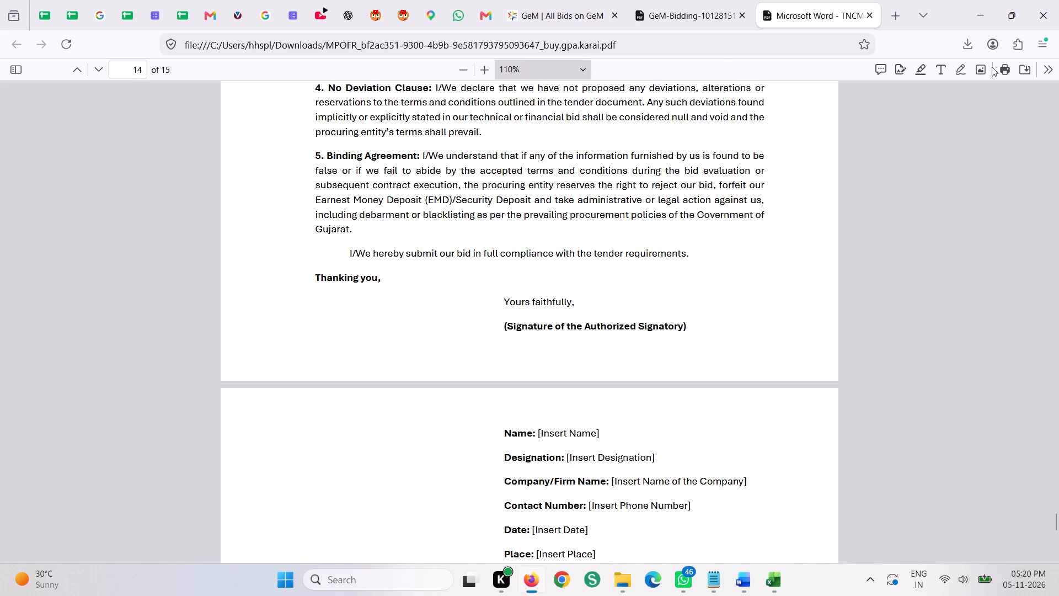
Save pages 12-15 of the buyer's terms PDF as a separate PDF named 15-155 in Downloads.
click(997, 67)
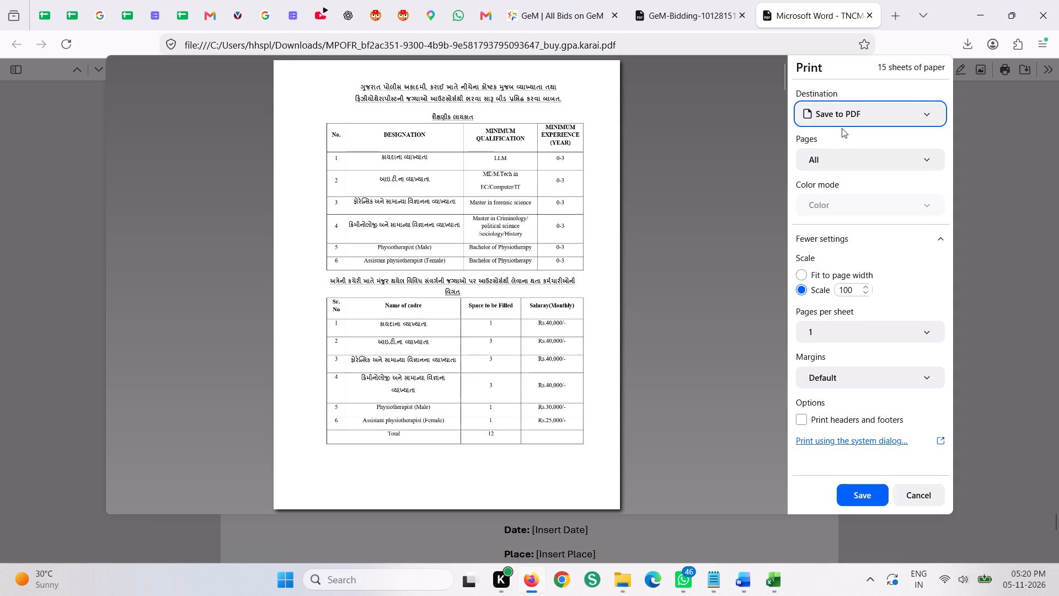
click(825, 152)
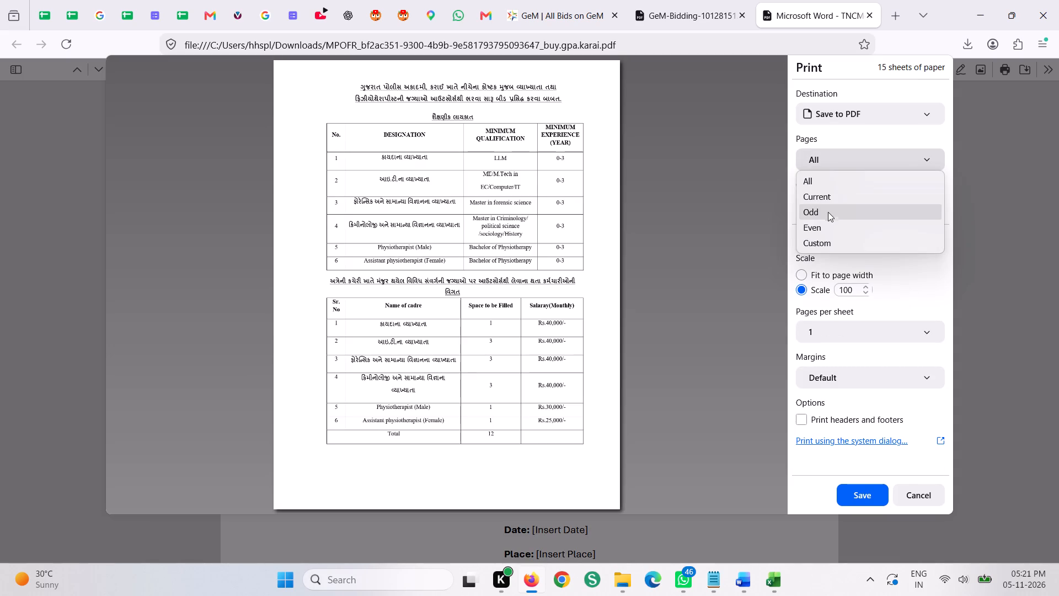
click(821, 241)
text(12-)
text(15)
key(Return)
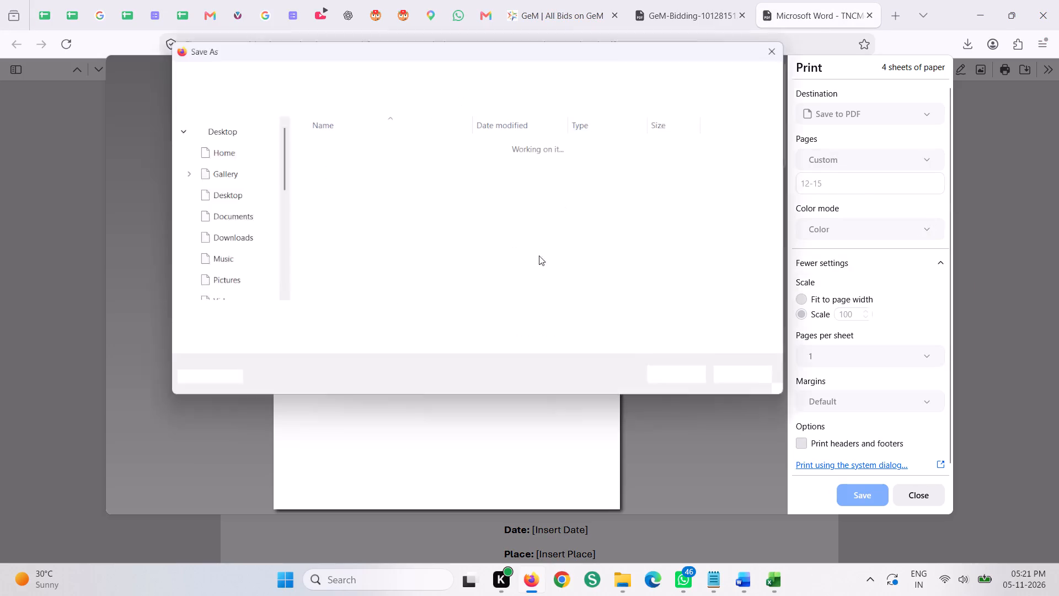
scroll(202, 209, up, 15)
click(226, 167)
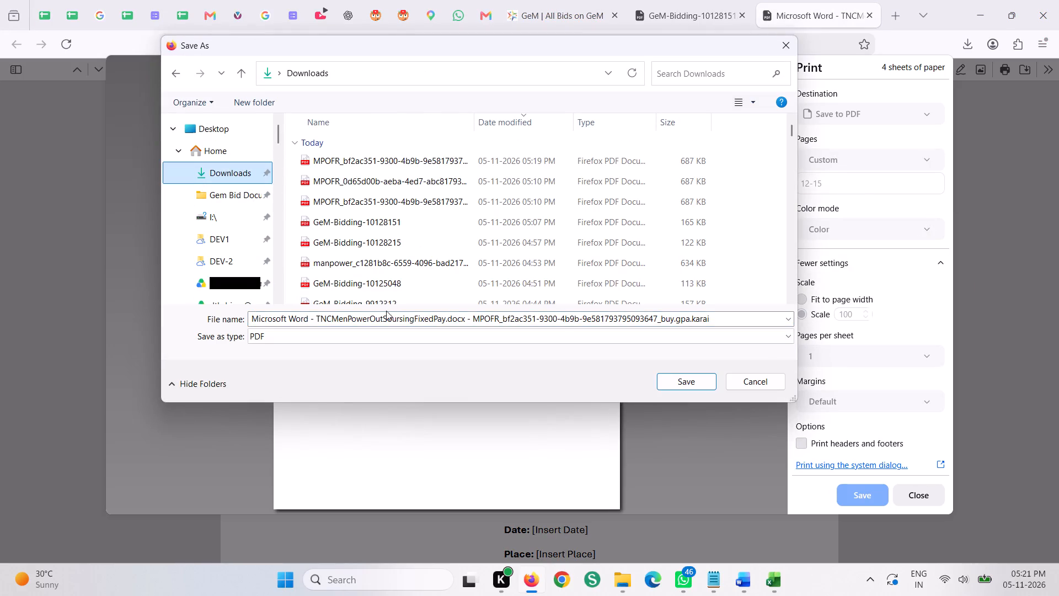
click(386, 311)
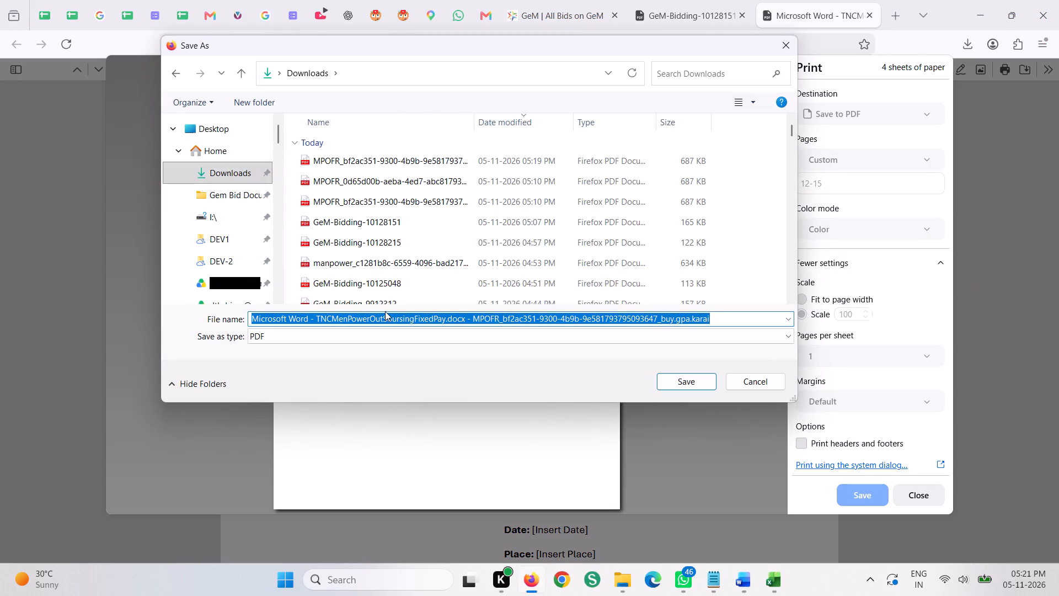
text(15-155)
key(Return)
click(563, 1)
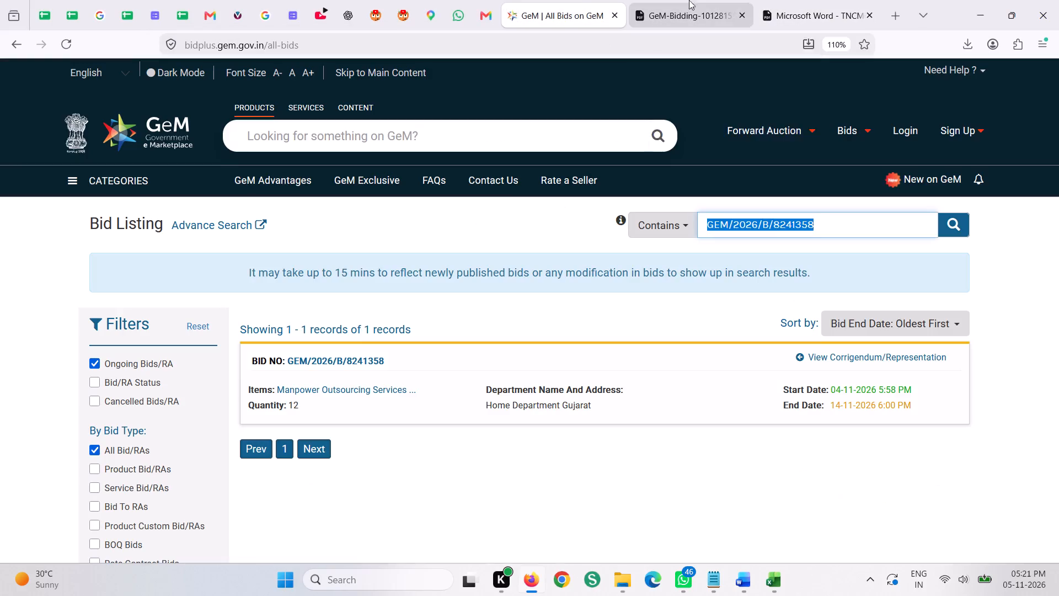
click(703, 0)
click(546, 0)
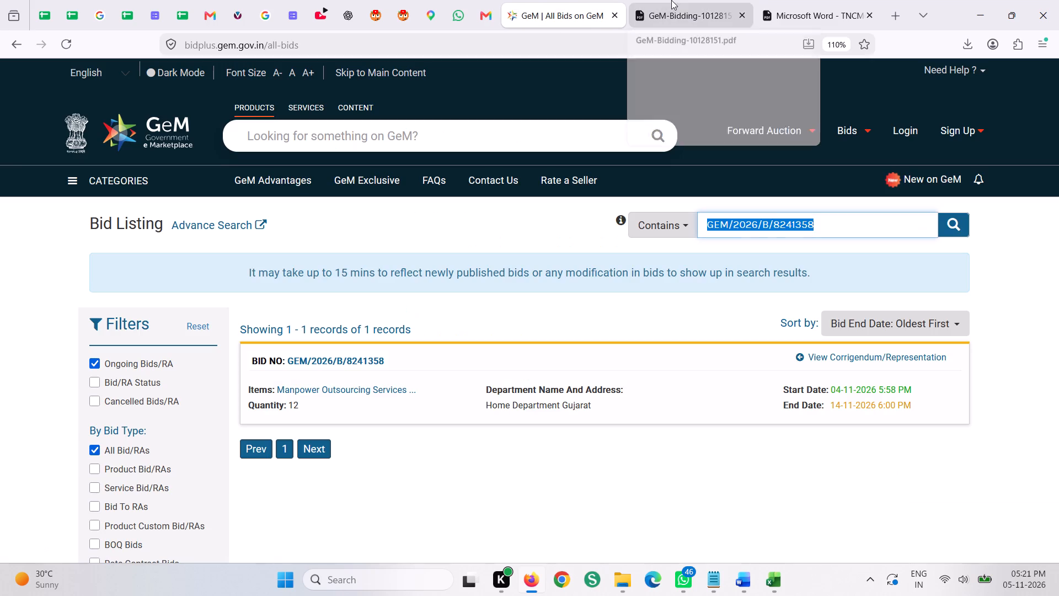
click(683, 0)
Switch to Word and open the 15-155 PDF from Downloads, accepting its conversion into an editable document.
click(742, 578)
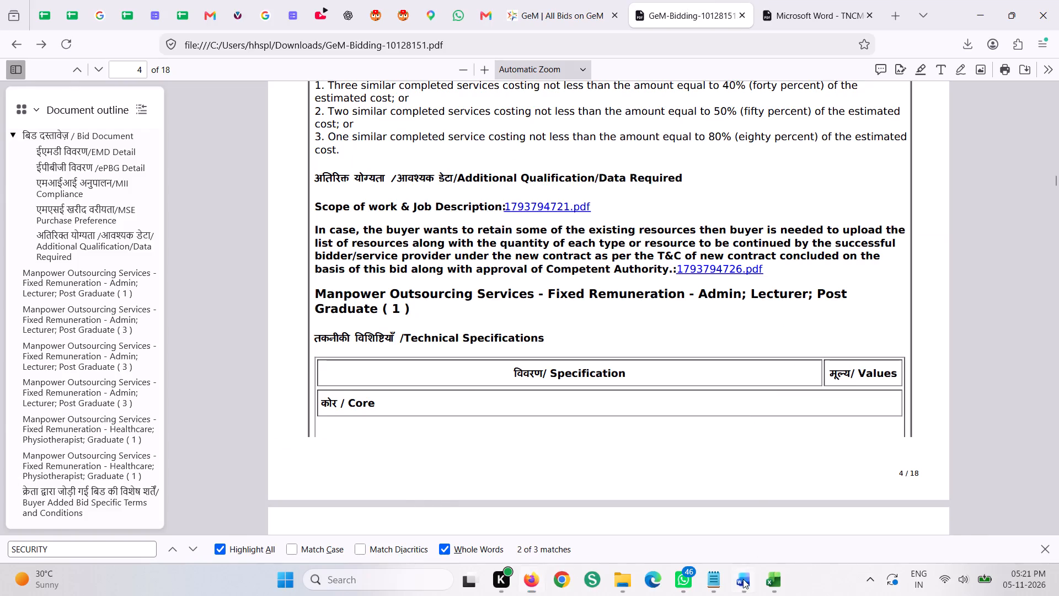
click(997, 511)
scroll(468, 334, up, 7)
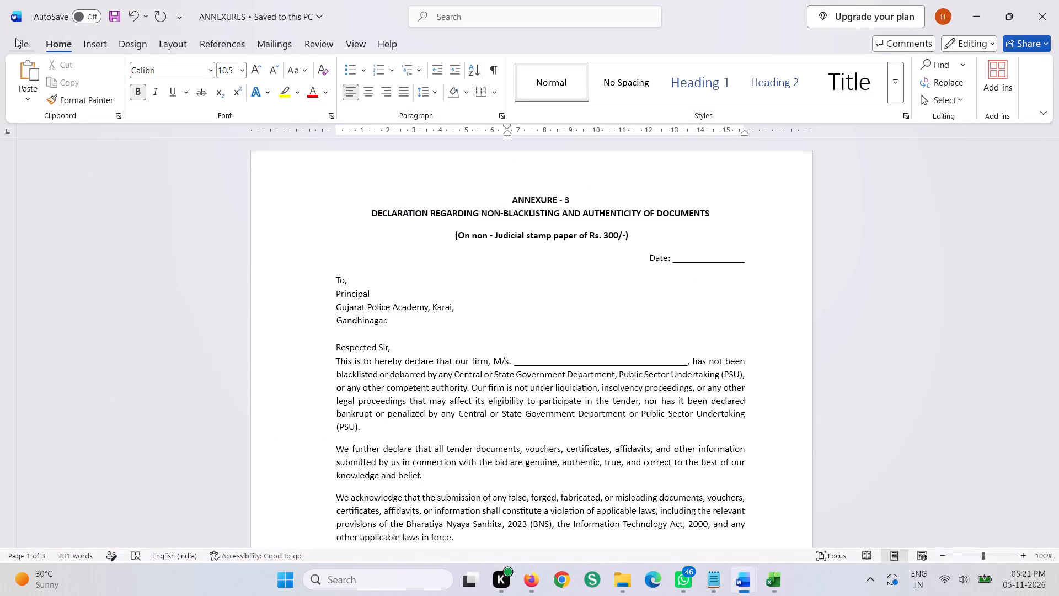
click(15, 38)
click(54, 141)
click(149, 317)
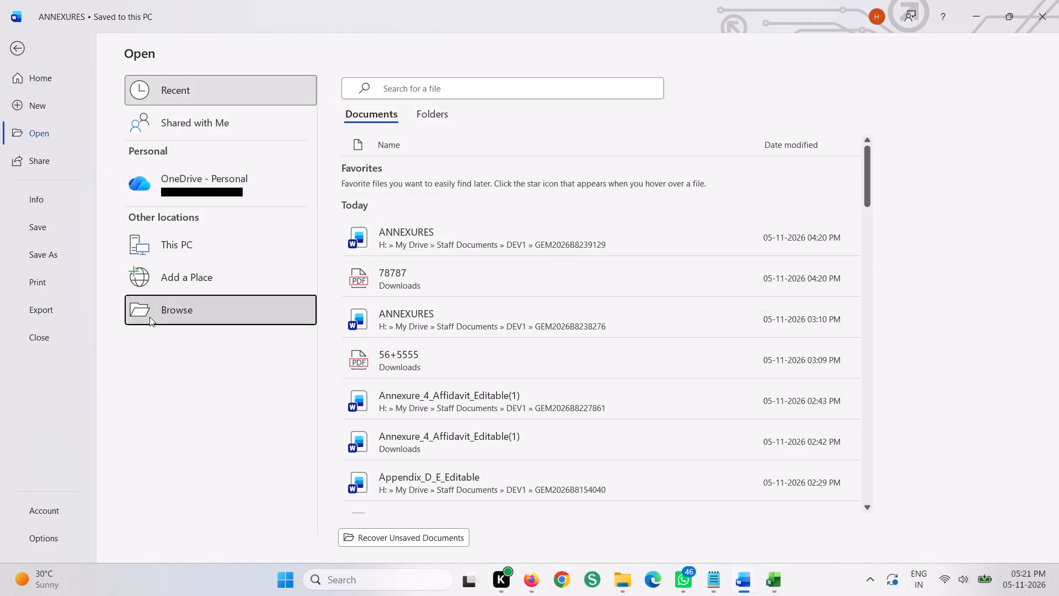
scroll(103, 249, up, 16)
click(71, 134)
scroll(179, 143, up, 13)
double_click(177, 132)
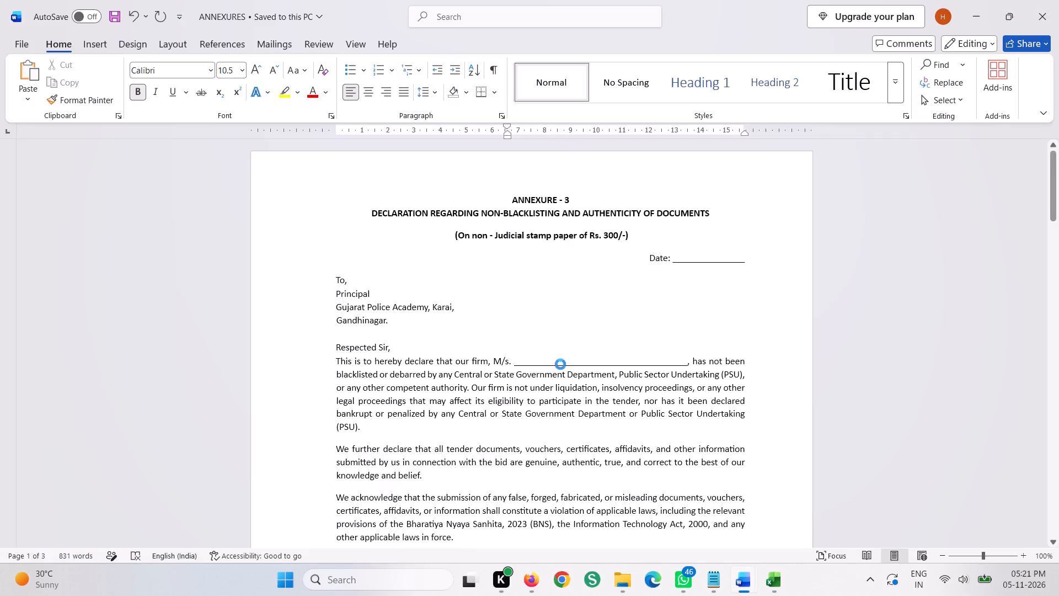
click(553, 348)
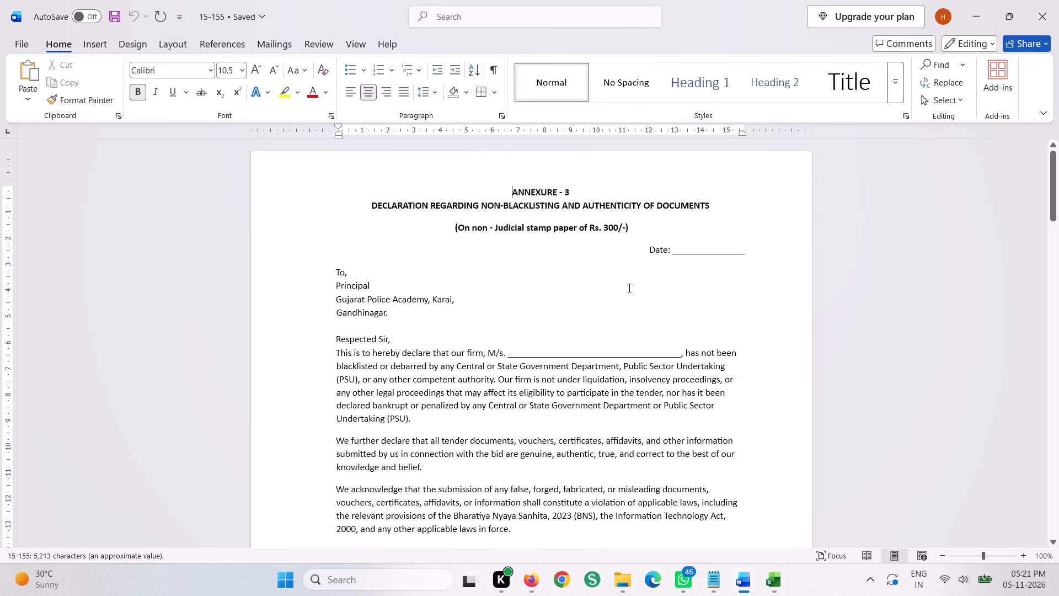
Insert blank lines above the "ANNEXURE – 4" heading so the power of attorney proforma starts on a new page.
click(525, 275)
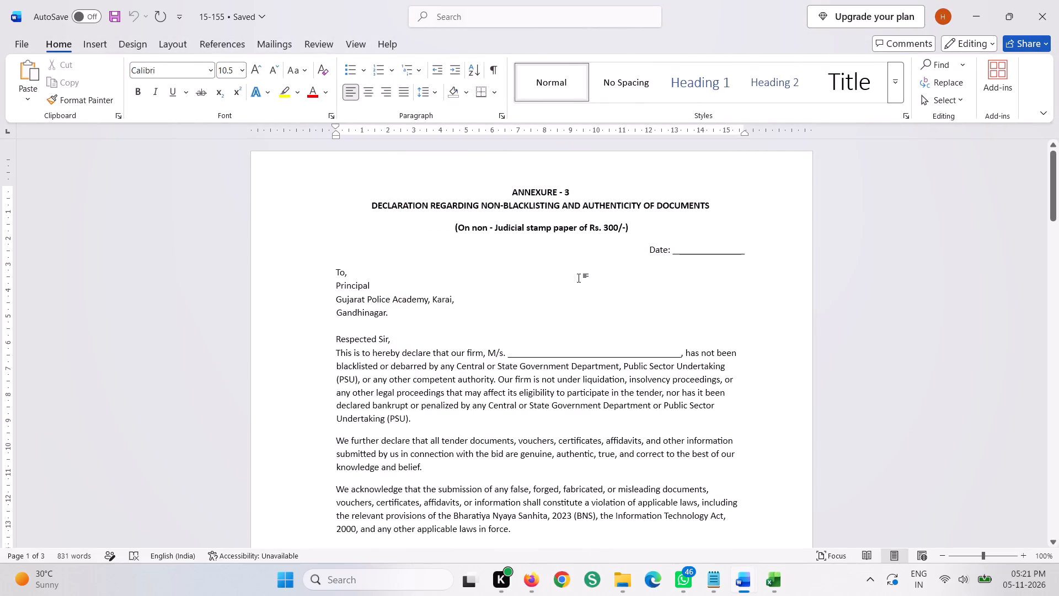
scroll(585, 267, down, 4)
scroll(585, 274, up, 1)
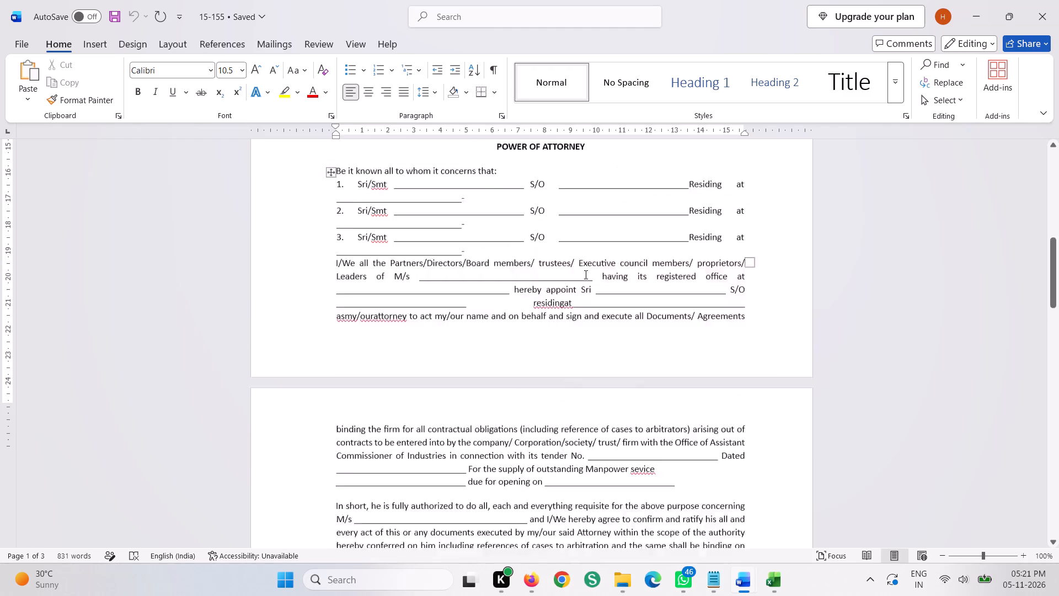
scroll(585, 274, up, 1)
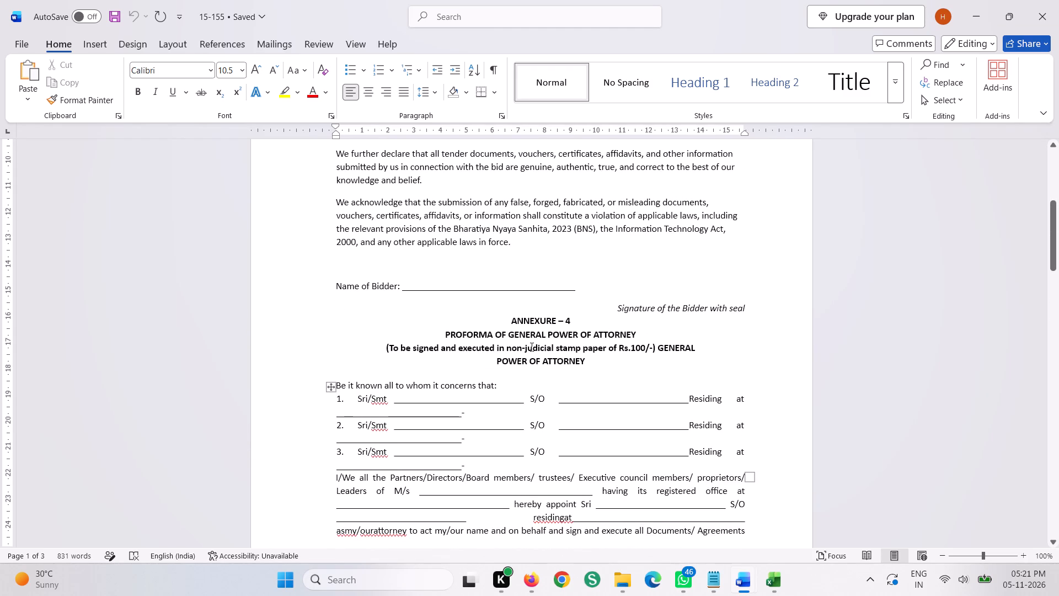
click(508, 321)
key(Return)
key(Return)
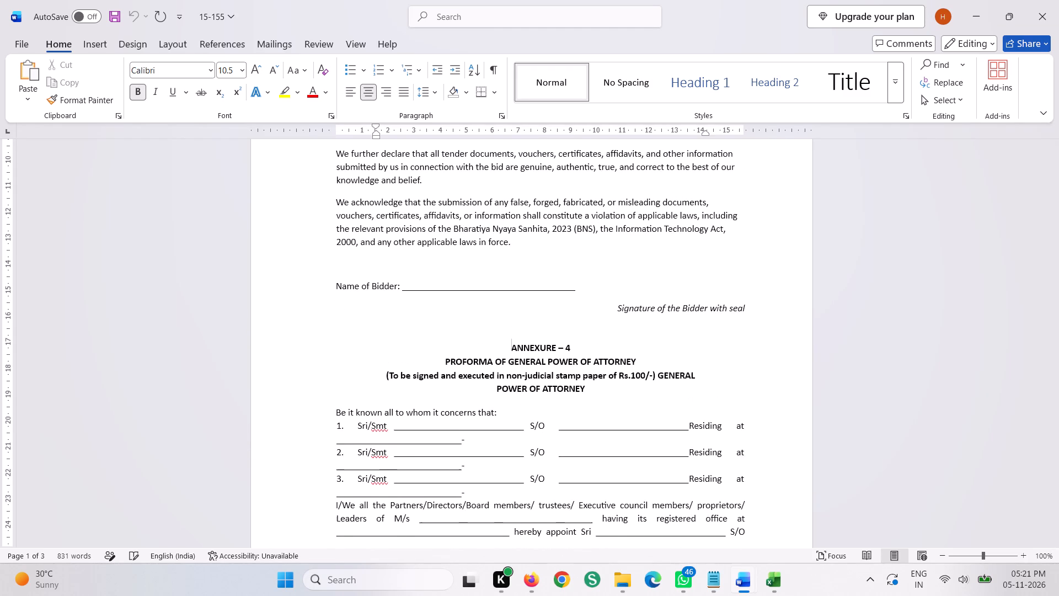
key(Return)
key(Return)
key(Return)
key(Return)
key(Return)
key(Return)
key(Return)
key(Return)
key(Return)
key(Return)
key(Return)
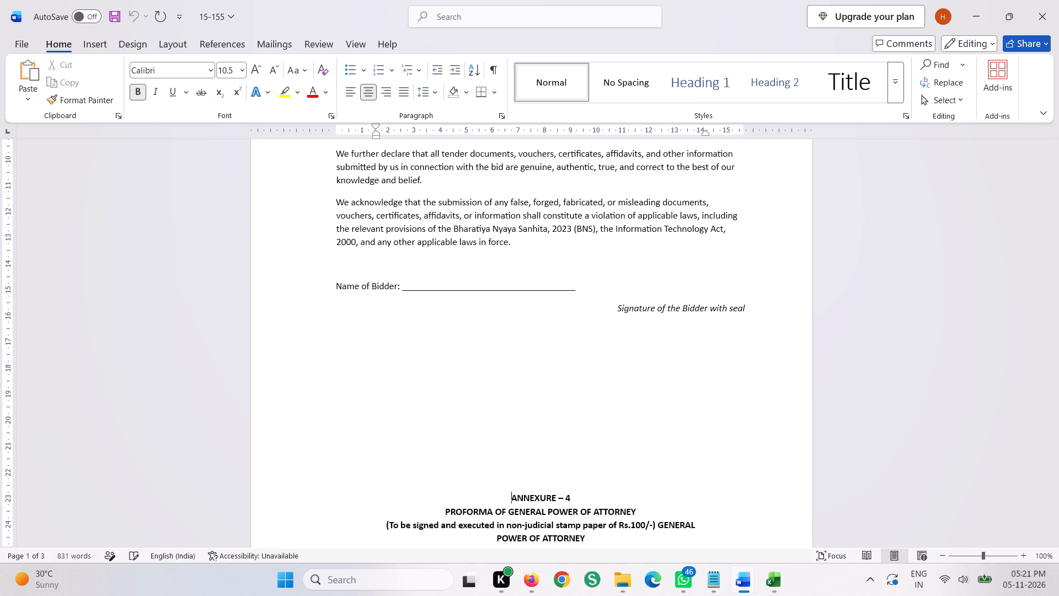
key(Return)
key(Return)
key(Return)
key(Return)
key(Return)
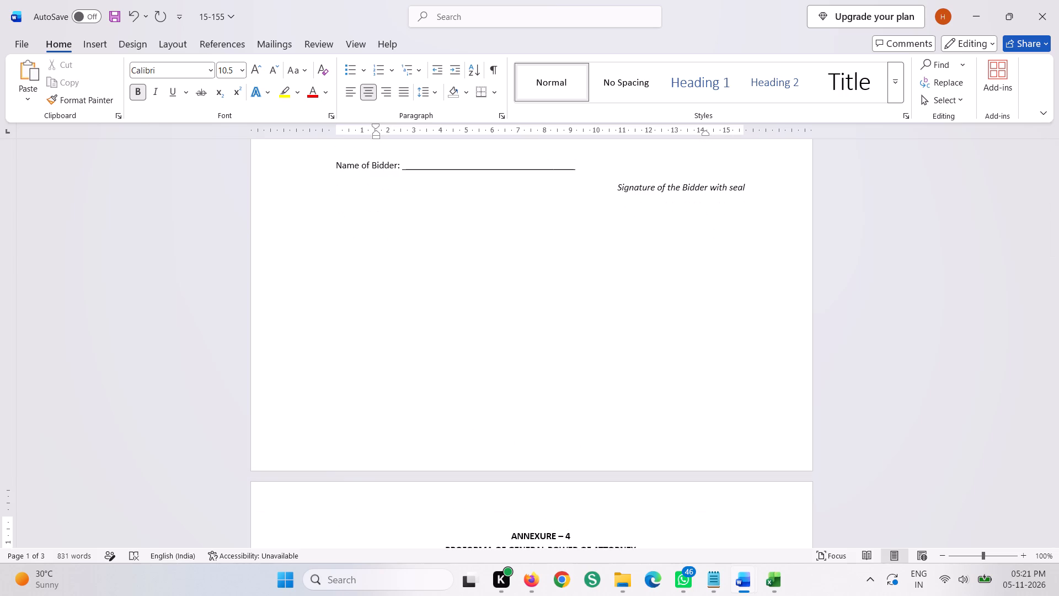
Insert blank lines above the "ANNEXURE – 5" heading so the undertaking starts on a new page.
scroll(532, 355, down, 3)
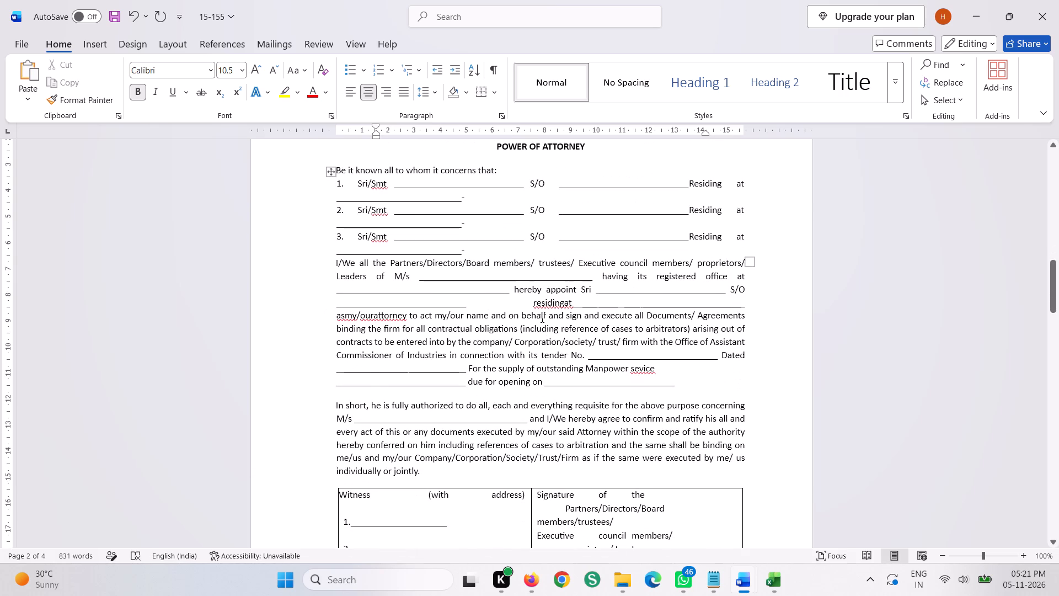
scroll(541, 318, down, 3)
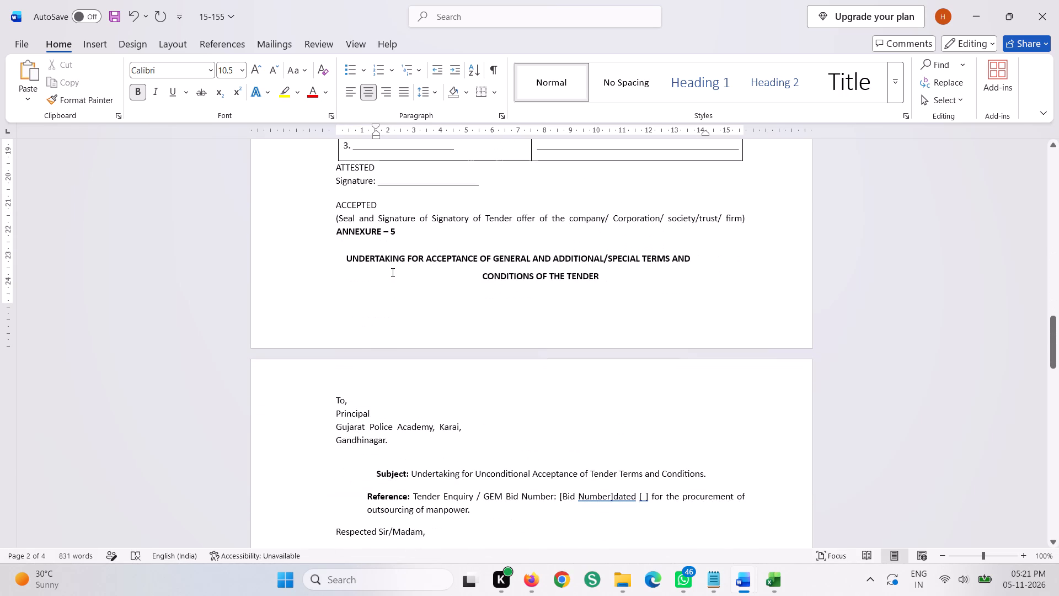
click(334, 231)
key(Return)
key(Return)
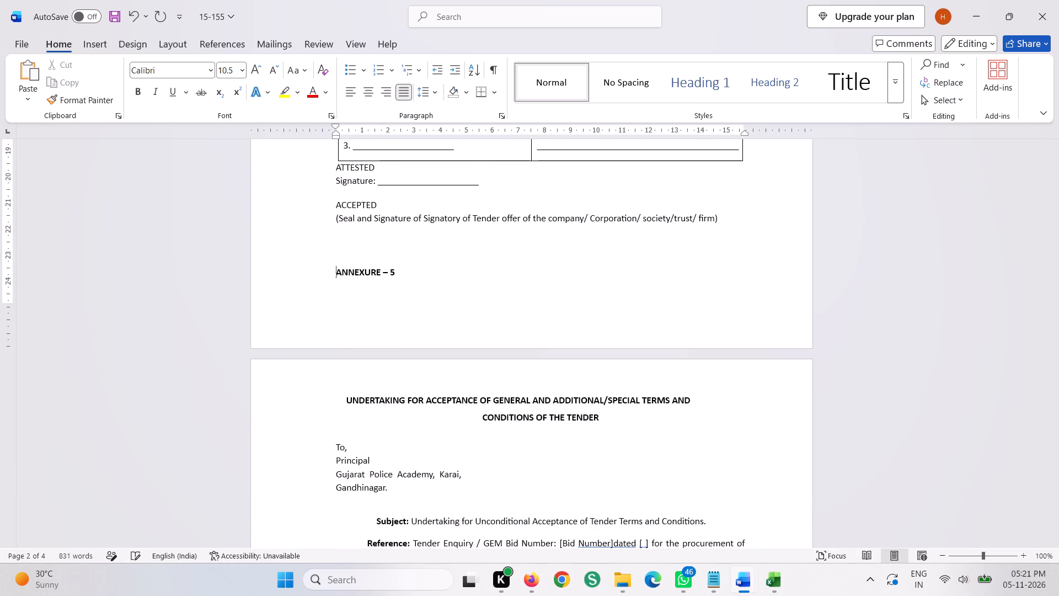
key(Return)
key(Return)
key(Return)
Bold Annexure 5's opening block, from "To," through the subject, reference and "Respected Sir/Madam," lines.
scroll(335, 185, down, 2)
scroll(411, 285, down, 1)
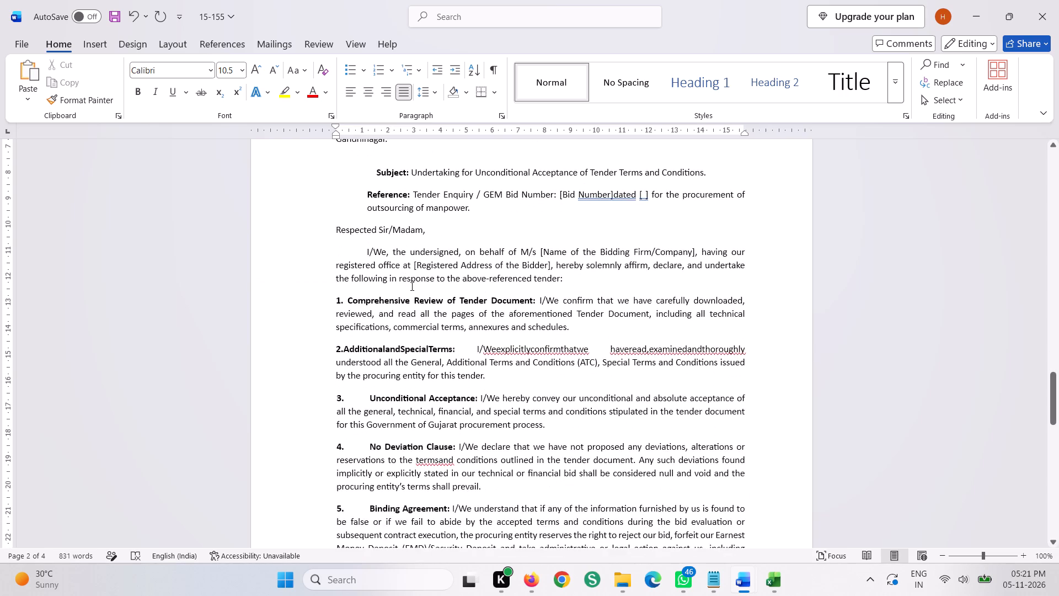
scroll(411, 286, up, 1)
drag(322, 243, 406, 287)
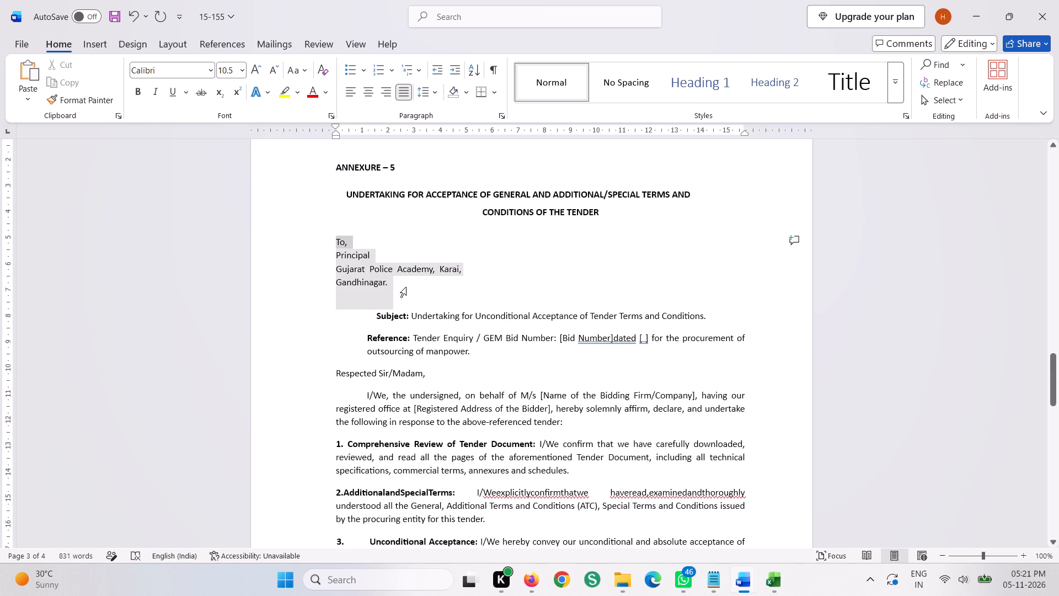
drag(406, 287, 405, 287)
click(351, 269)
drag(327, 240, 464, 361)
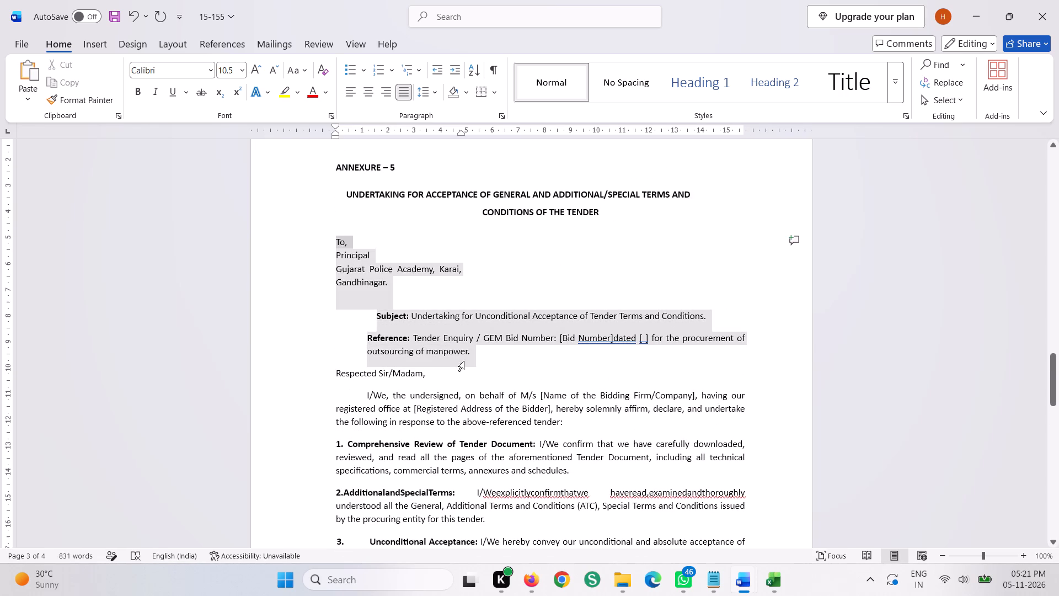
drag(464, 361, 462, 370)
key(ctrl+b)
click(442, 372)
Justify Annexure 5's body text, from "I/We, the undersigned" through the closing compliance statement.
scroll(477, 416, down, 1)
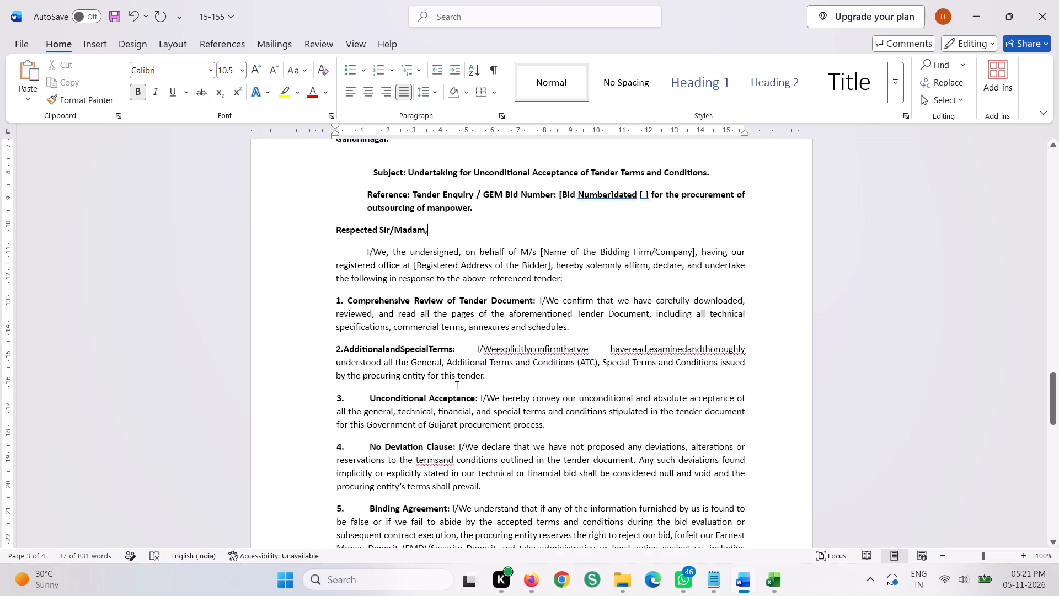
drag(356, 252, 500, 346)
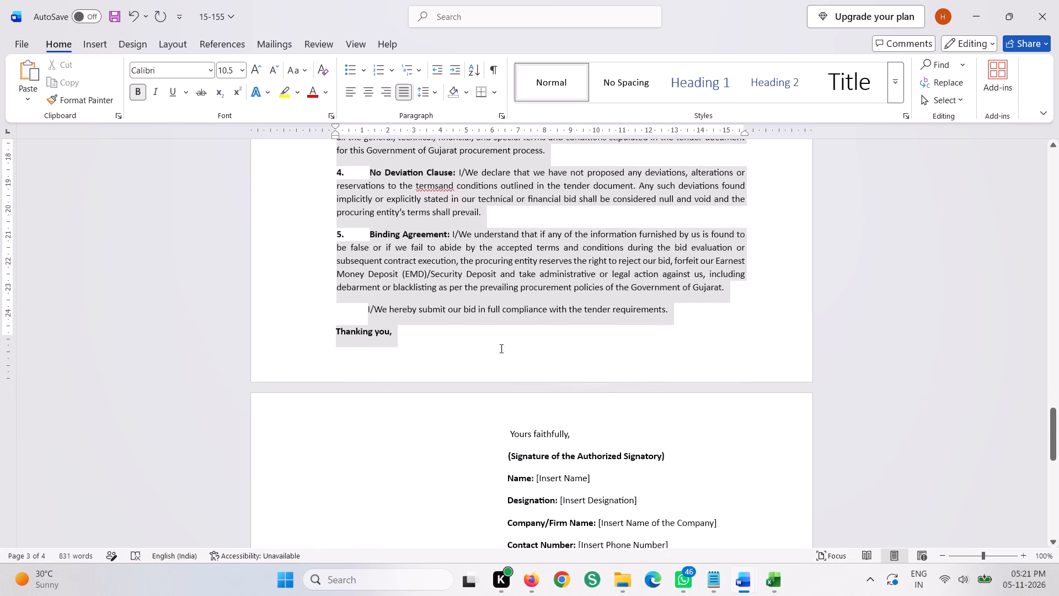
drag(500, 346, 703, 310)
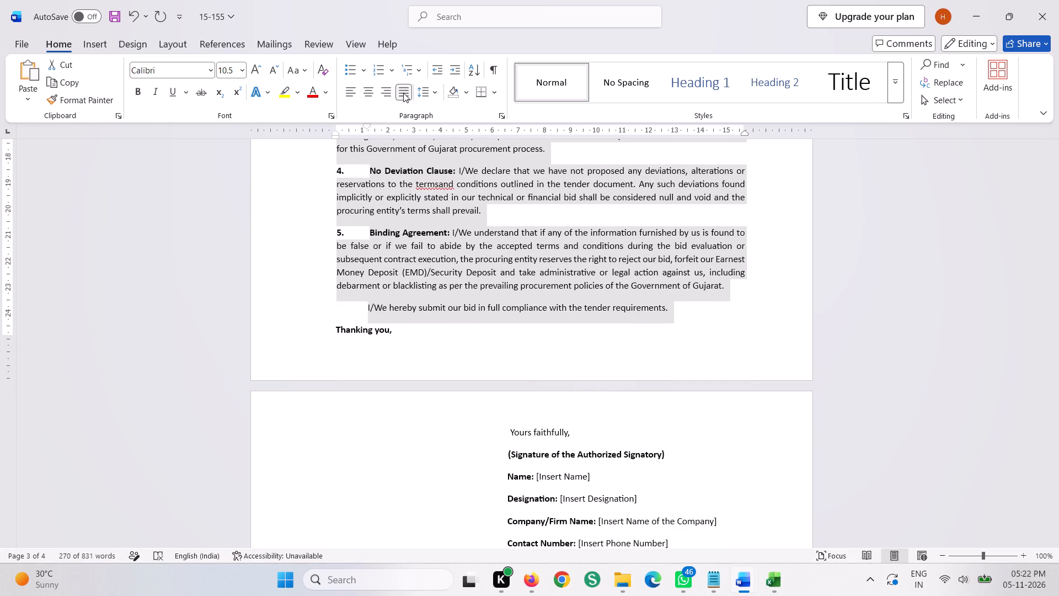
double_click(403, 93)
click(503, 268)
Bold Annexure 5's signatory block, from "Yours faithfully," through the company seal/stamp line.
scroll(521, 331, down, 1)
click(555, 336)
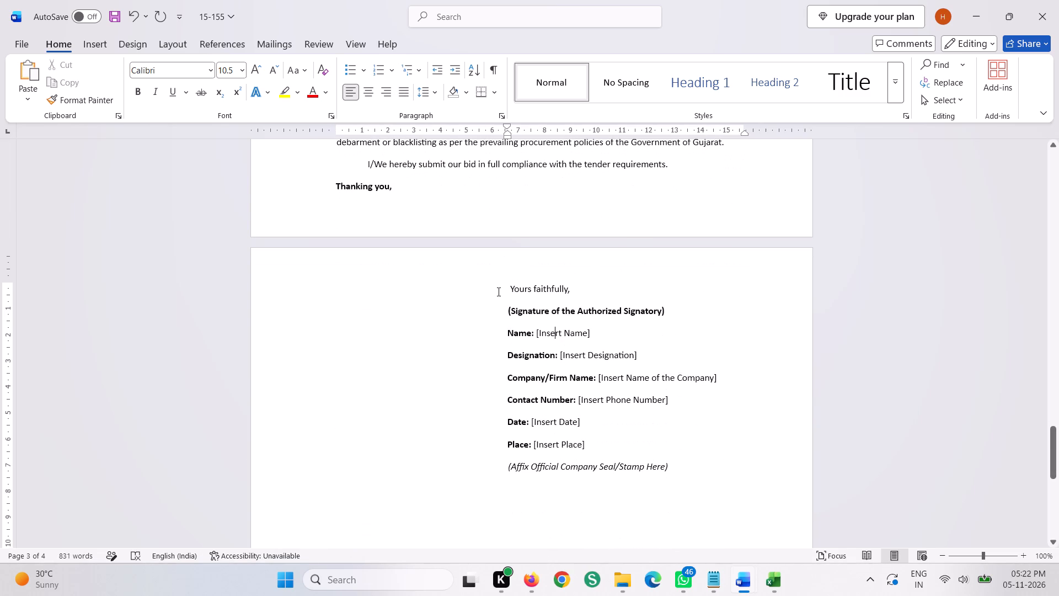
drag(491, 286, 761, 503)
right_click(546, 333)
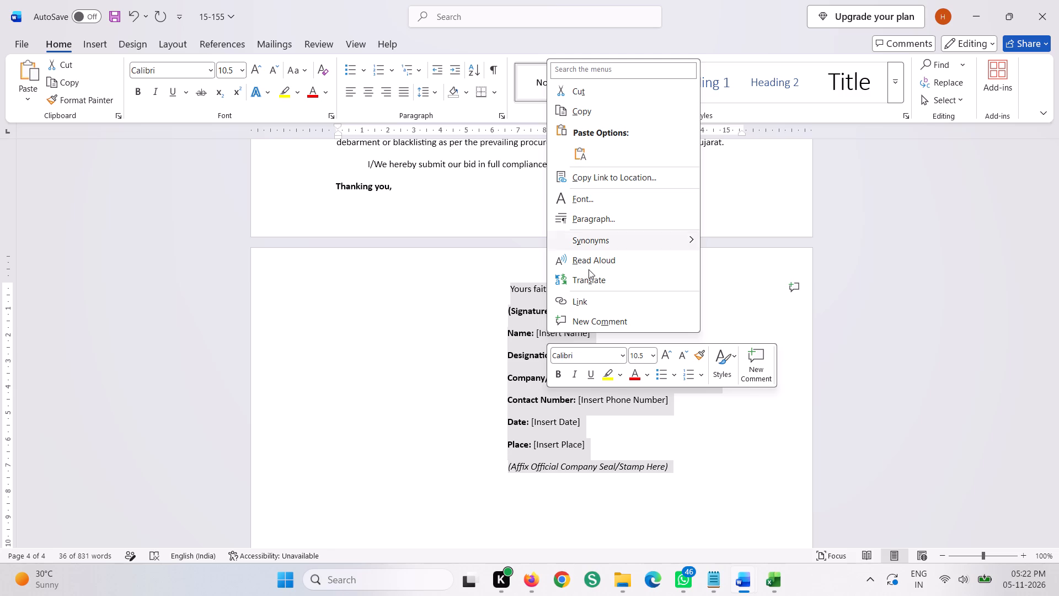
click(560, 375)
click(401, 397)
Justify the three declaration paragraphs in Annexure 3, from "This is to hereby declare" to "applicable laws in force.".
scroll(464, 385, up, 6)
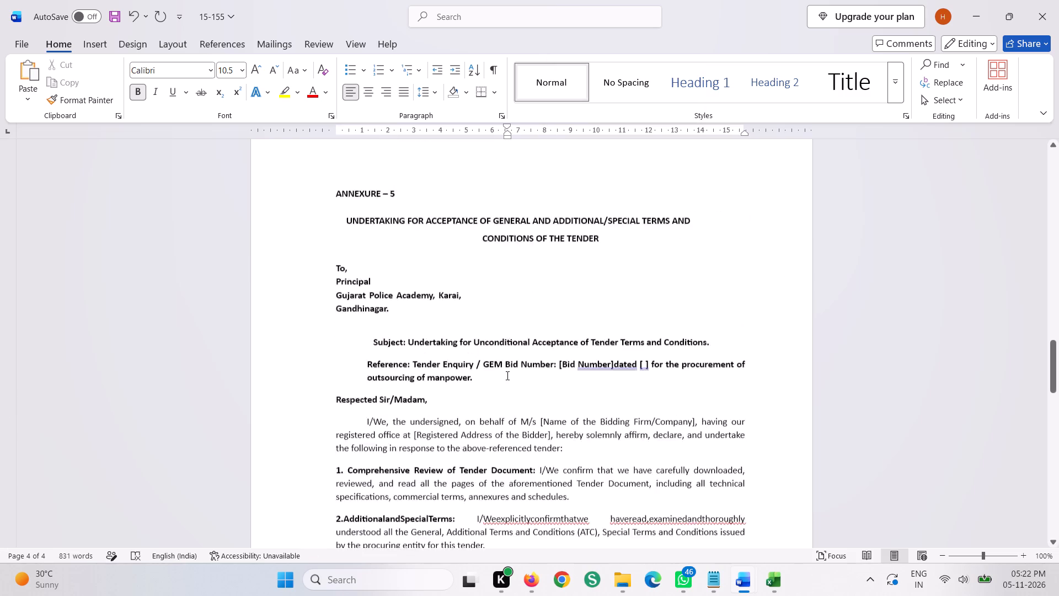
scroll(506, 375, up, 9)
scroll(533, 361, down, 1)
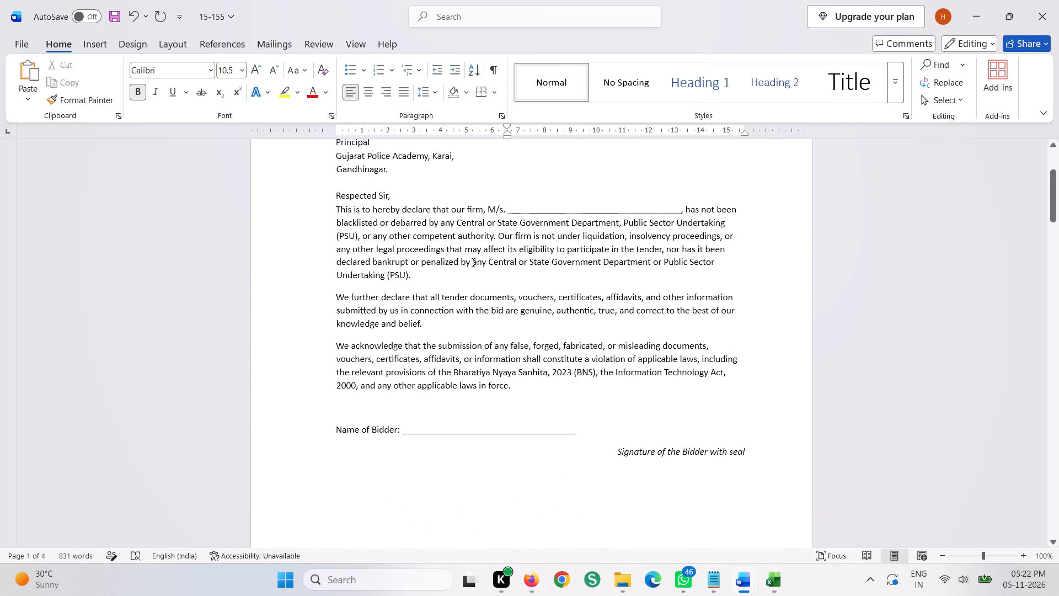
drag(331, 212, 506, 392)
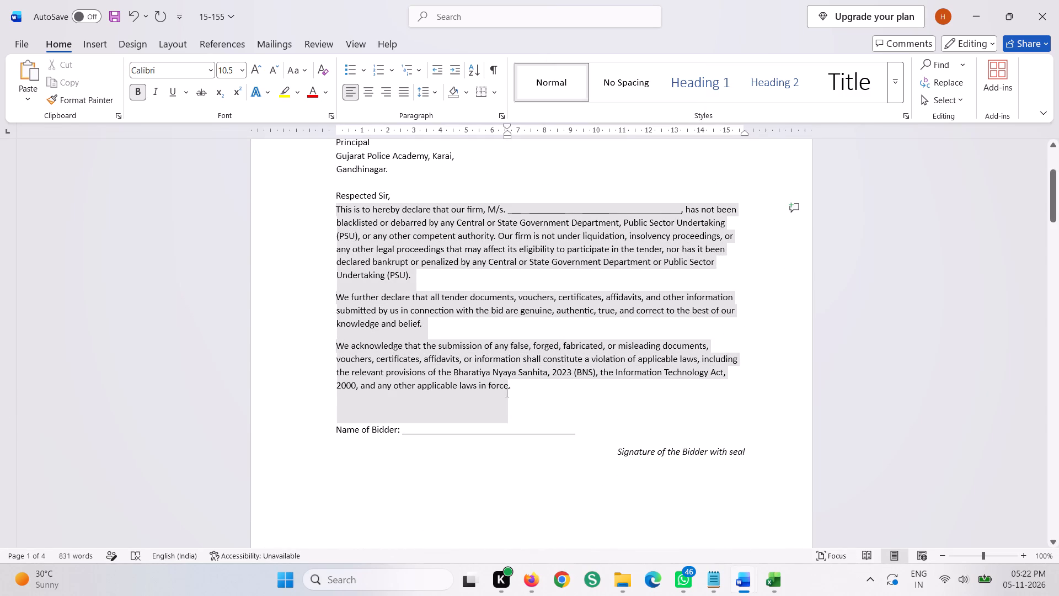
drag(506, 392, 506, 393)
click(400, 92)
click(554, 280)
Review the layout of the reformatted annexures from Annexure 3 through the last page.
scroll(554, 281, up, 2)
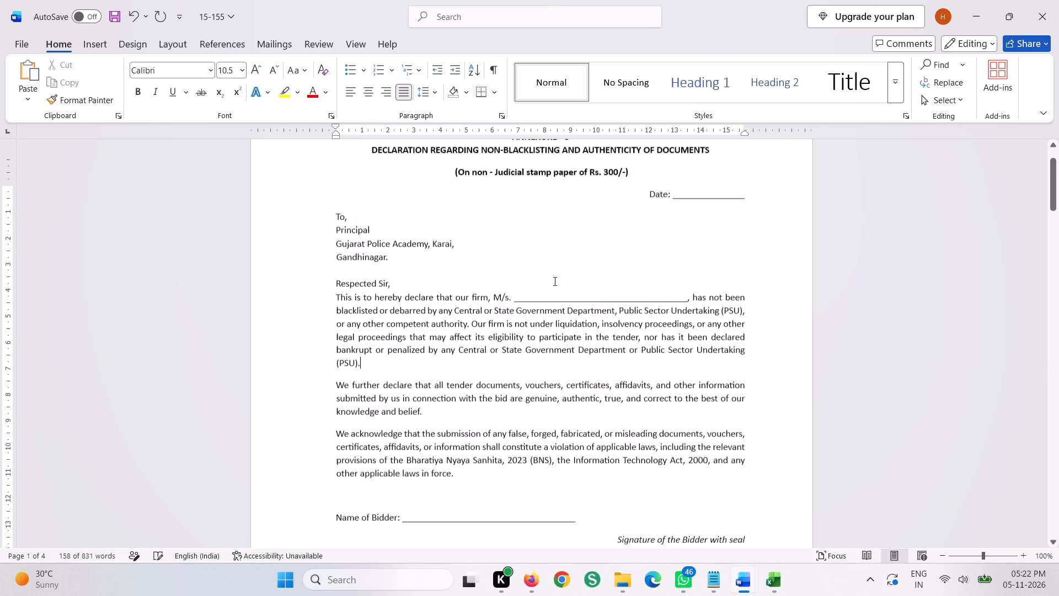
scroll(554, 281, up, 2)
scroll(536, 278, down, 10)
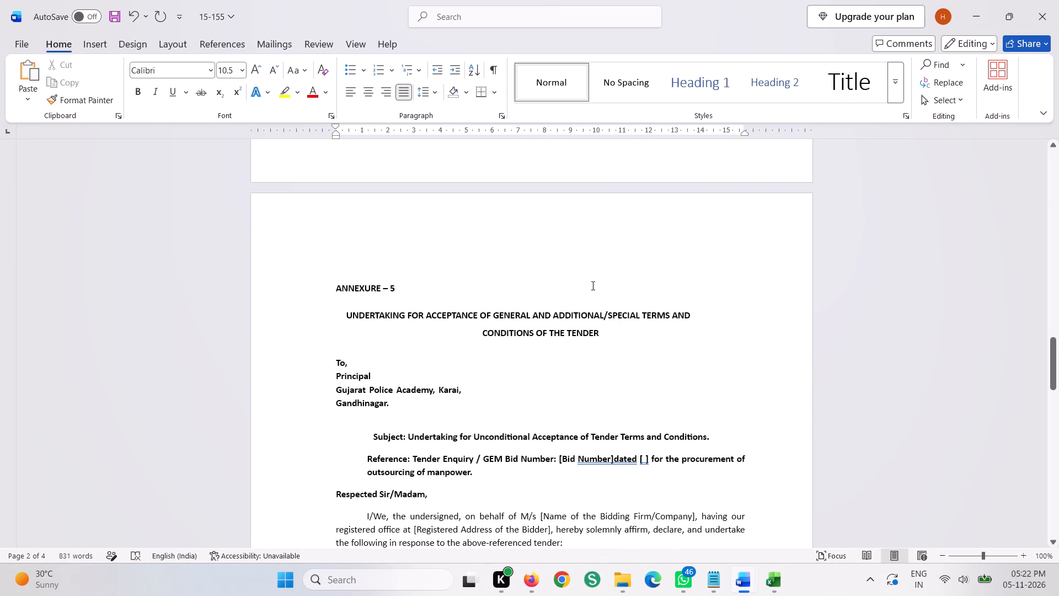
scroll(602, 297, down, 10)
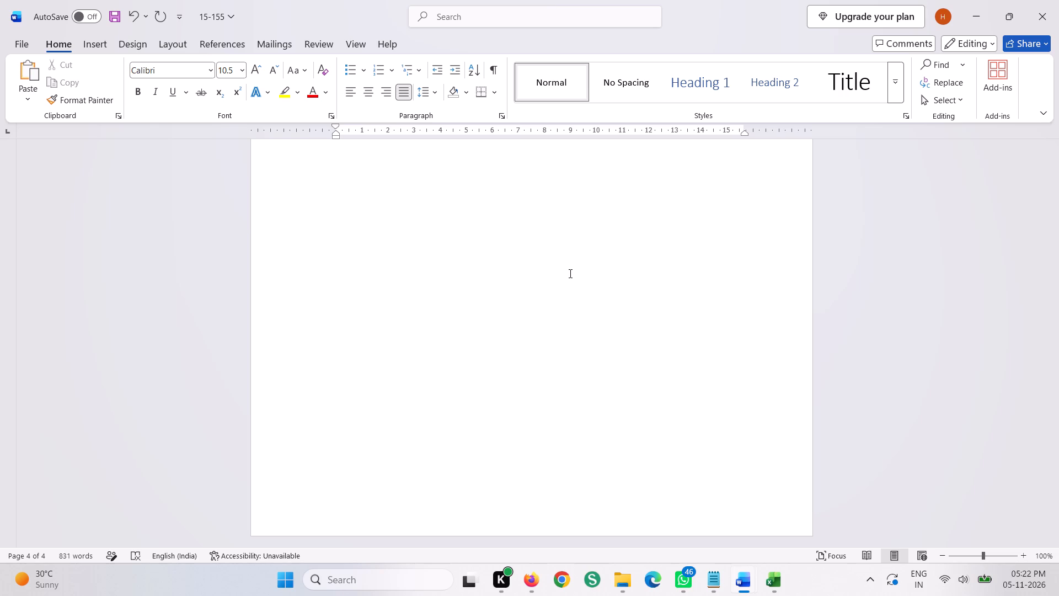
Review the reformatted annexures again, going back from the last page toward Annexure 3.
scroll(574, 269, up, 4)
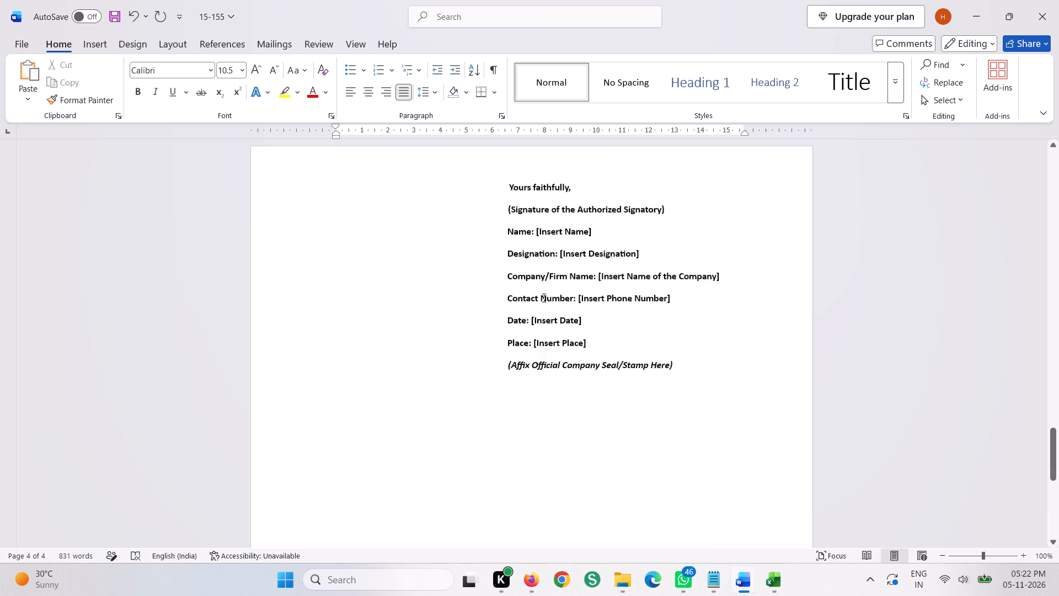
scroll(543, 297, up, 11)
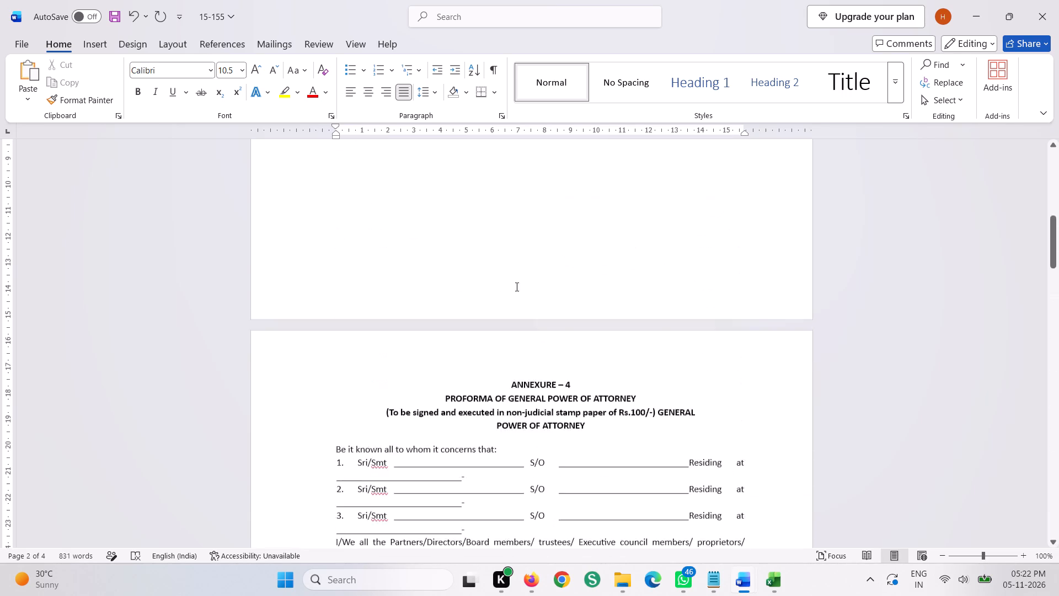
scroll(516, 286, up, 6)
Save the annexures document as a Word file named ALL ANNEXURES in DEV1's GEM2026B8241358 folder.
click(617, 582)
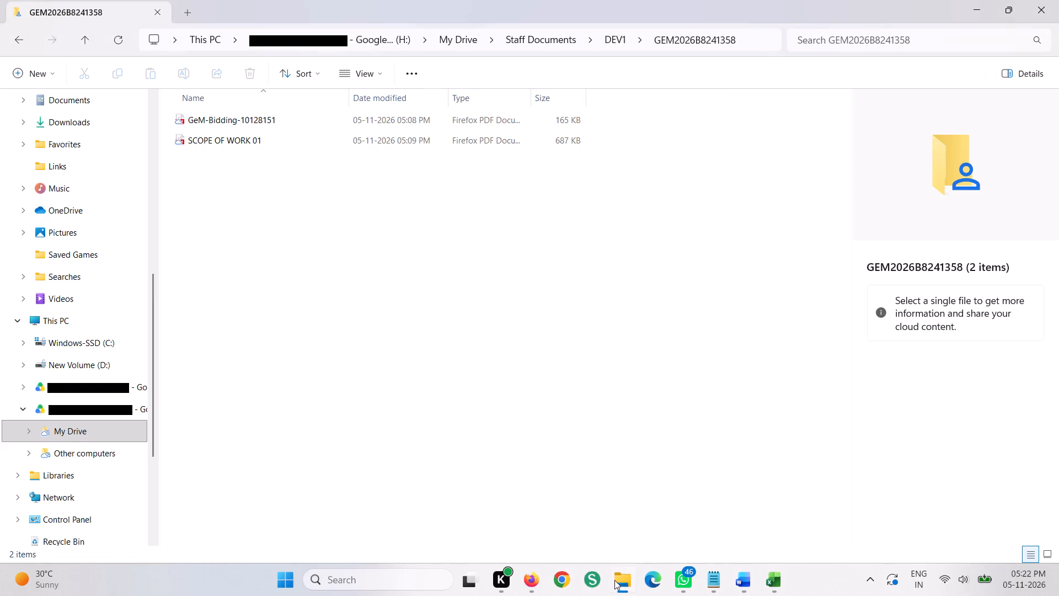
click(614, 580)
click(18, 44)
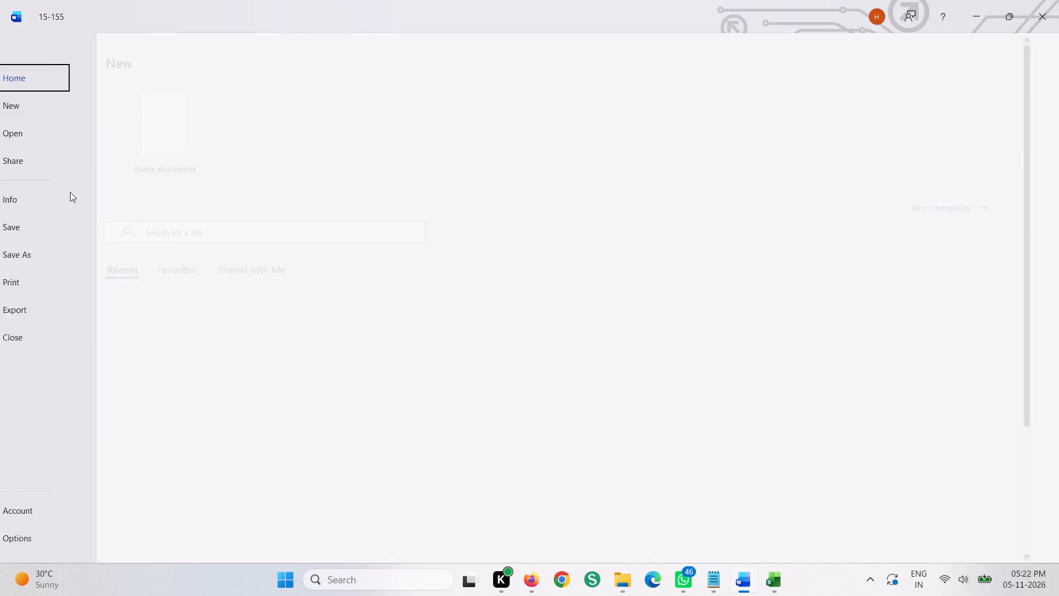
click(44, 253)
click(158, 358)
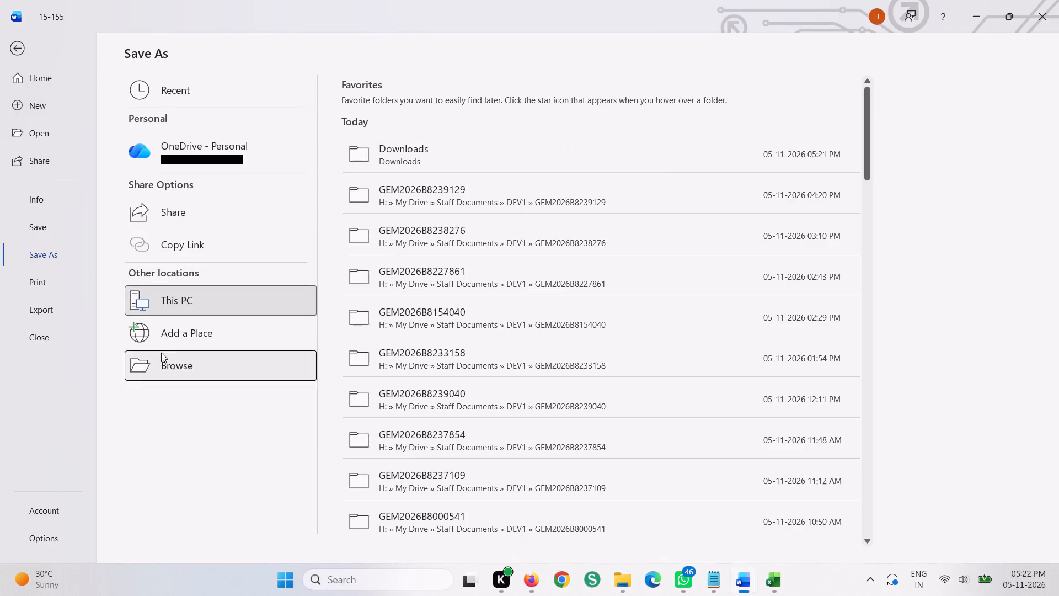
scroll(173, 187, up, 8)
click(218, 275)
scroll(423, 202, up, 3)
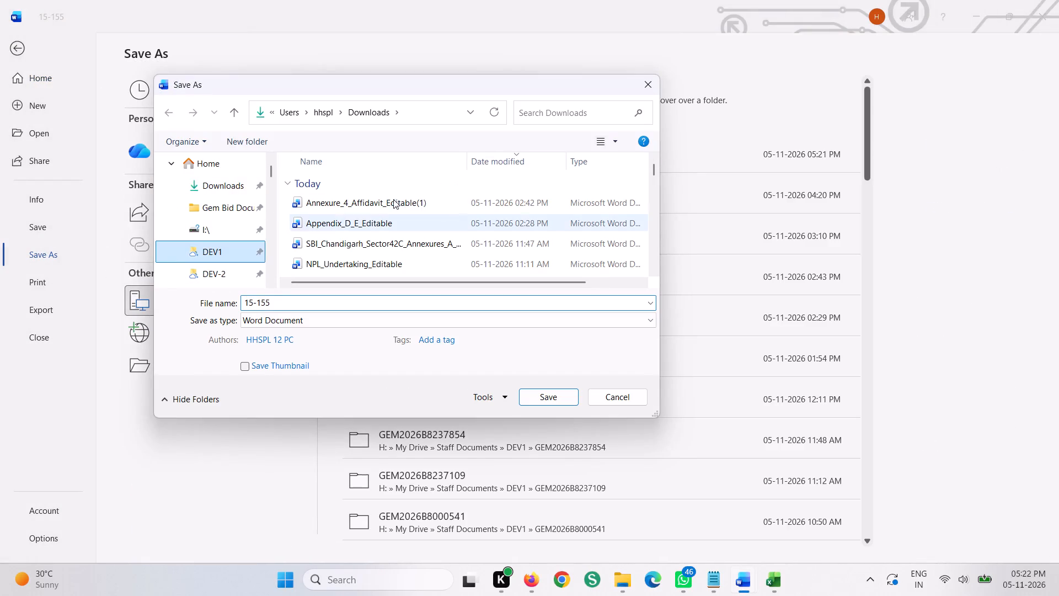
scroll(393, 199, up, 7)
double_click(372, 191)
double_click(371, 184)
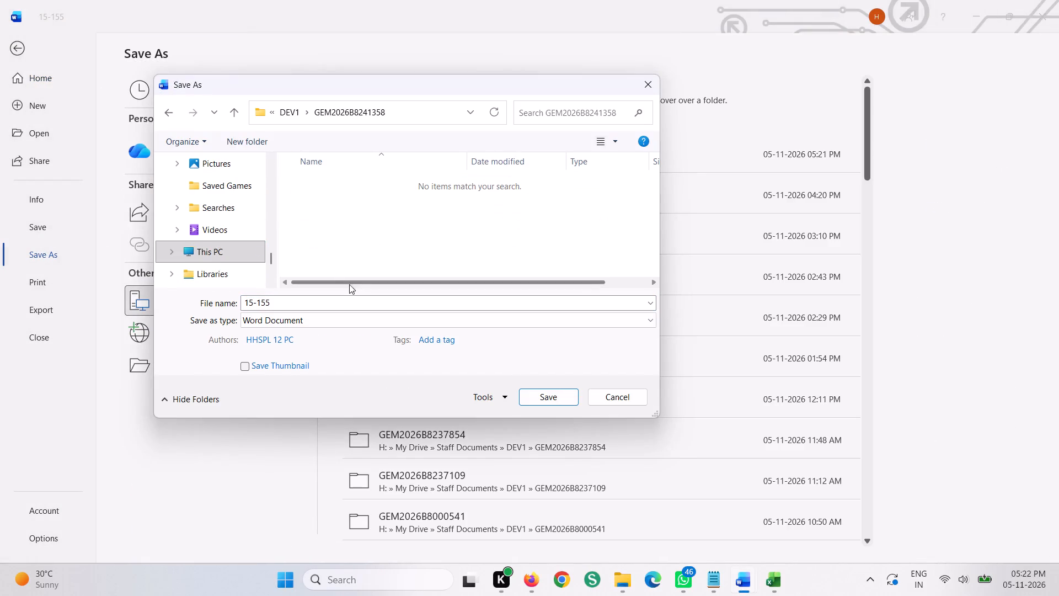
click(340, 296)
text(ALL ANNEXURES)
key(Return)
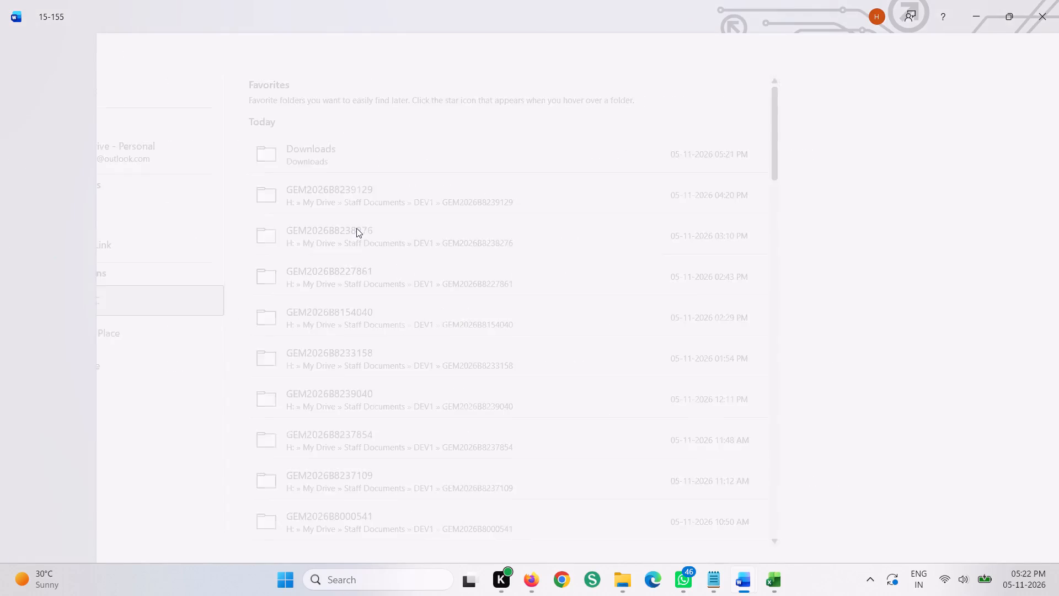
click(614, 587)
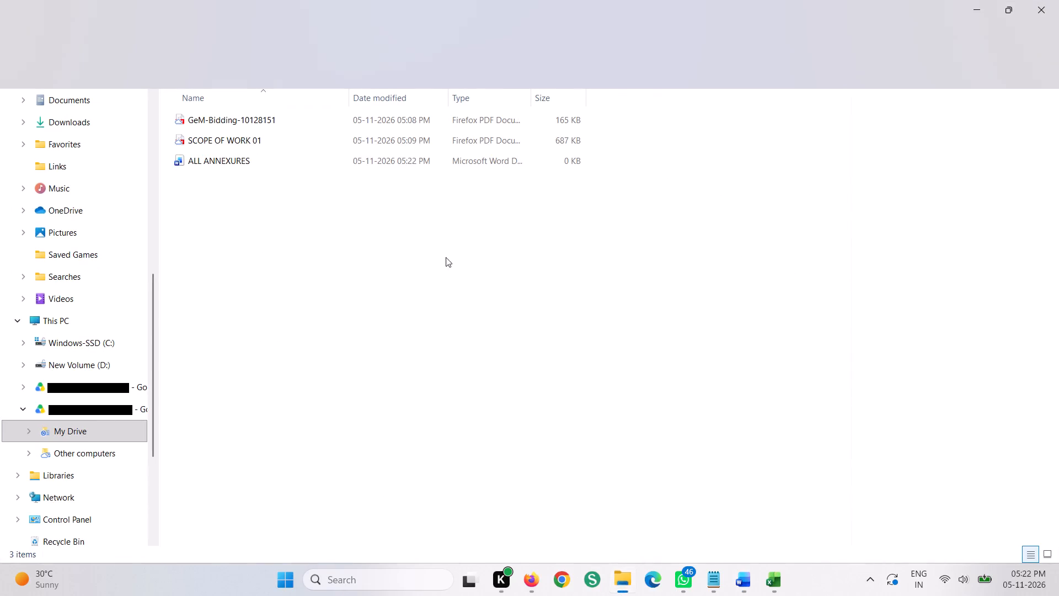
click(218, 141)
Delete the empty item number 14 at the end of the REQUIRED DOCUMENTS list.
click(744, 577)
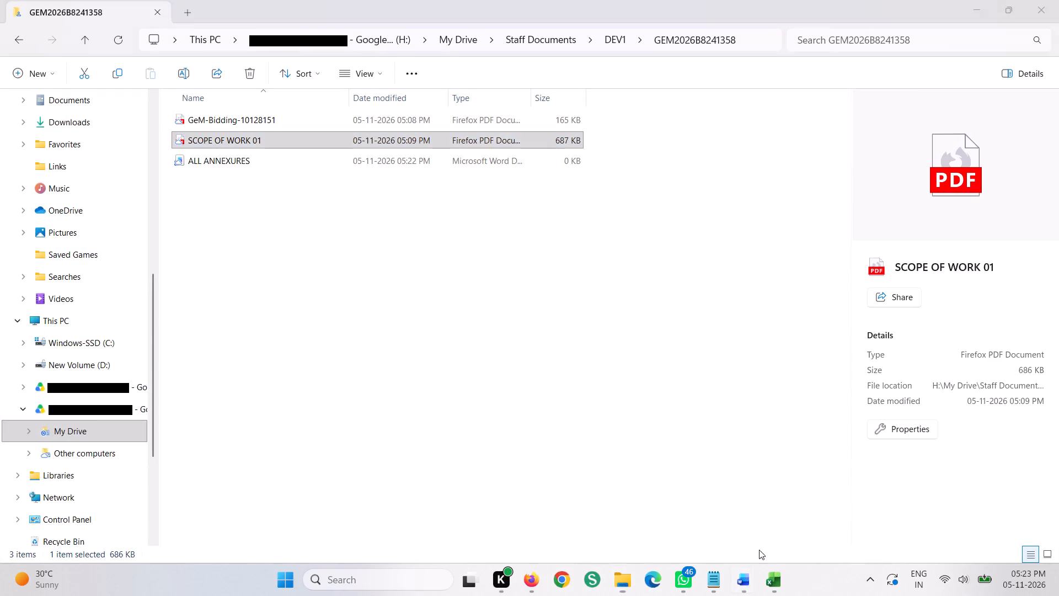
click(69, 521)
key(BackSpace)
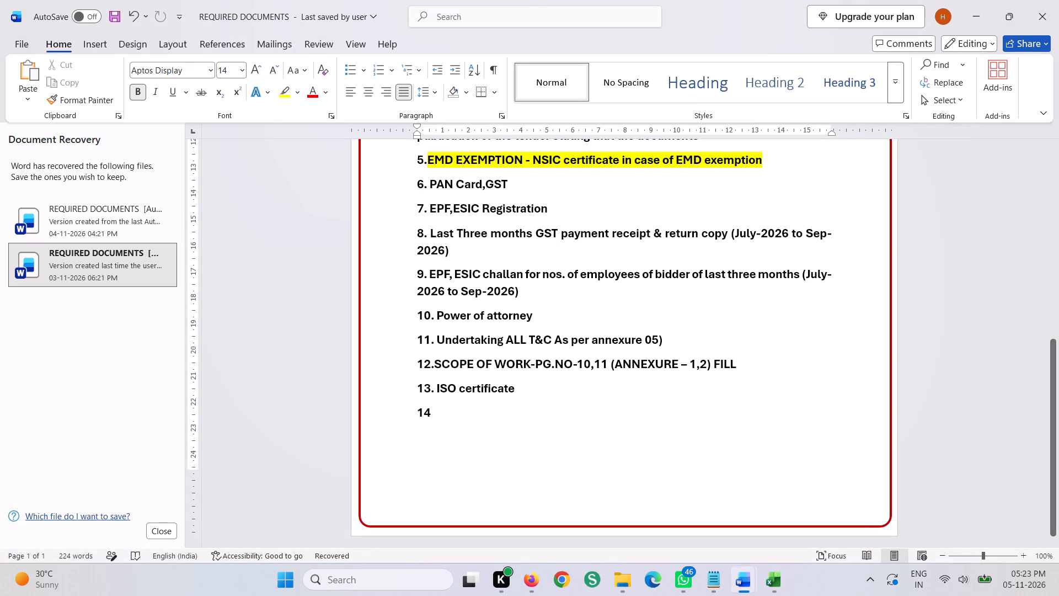
key(BackSpace)
key(BackSpace)
Export the REQUIRED DOCUMENTS list as a PDF named REQUIRED DOCUMENTS into DEV1's GEM2026B8241358 folder.
scroll(459, 386, up, 2)
scroll(536, 227, up, 1)
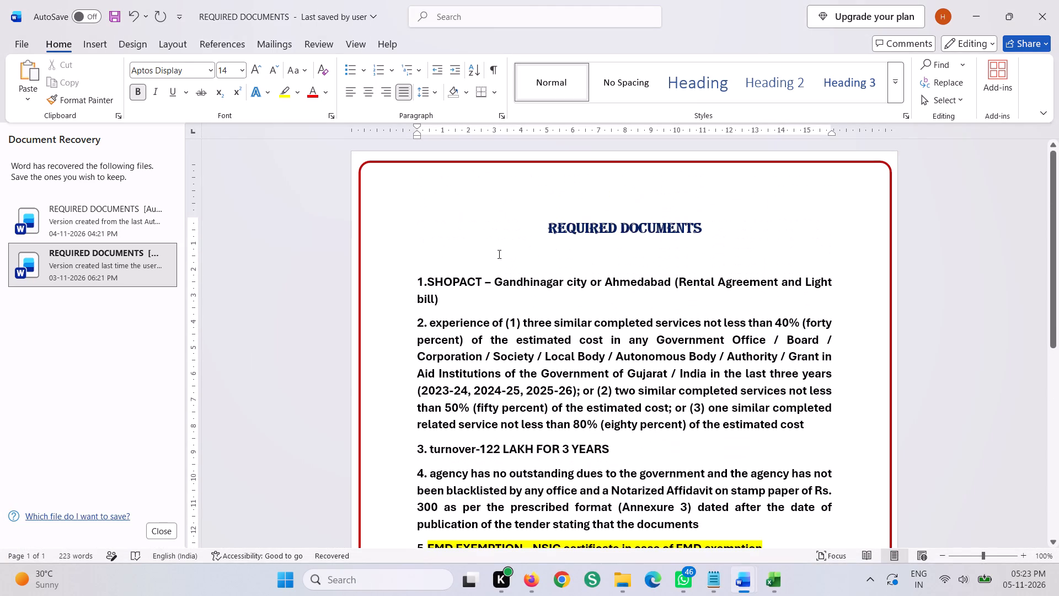
click(619, 579)
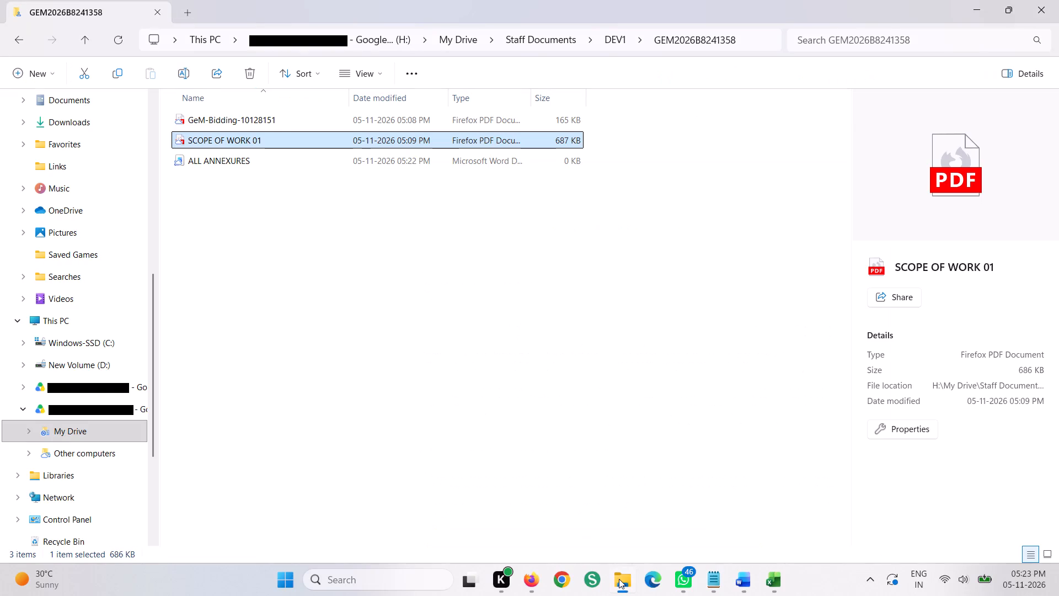
click(618, 580)
click(19, 41)
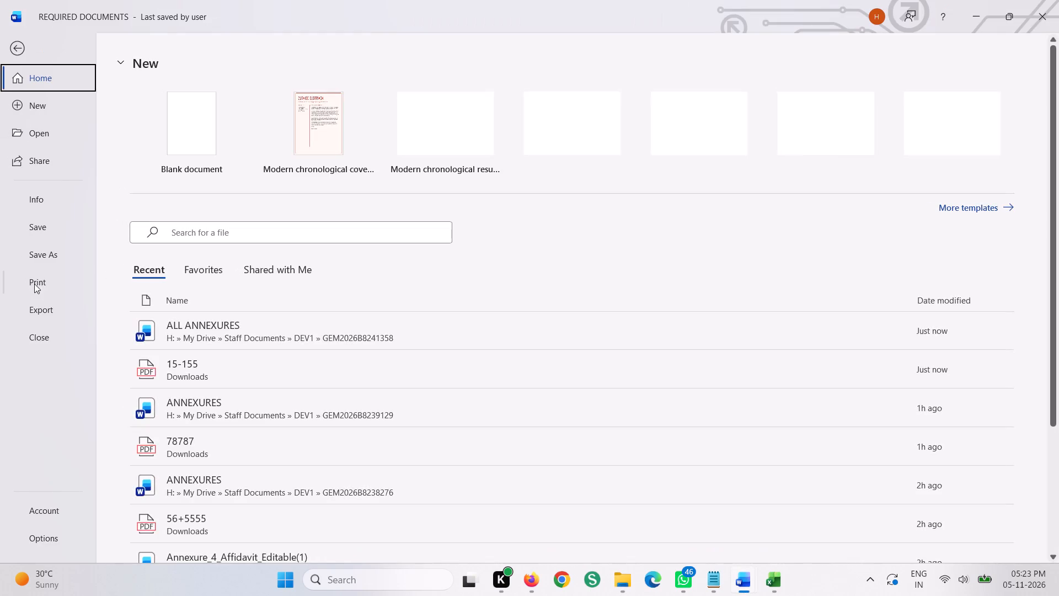
click(40, 305)
click(404, 203)
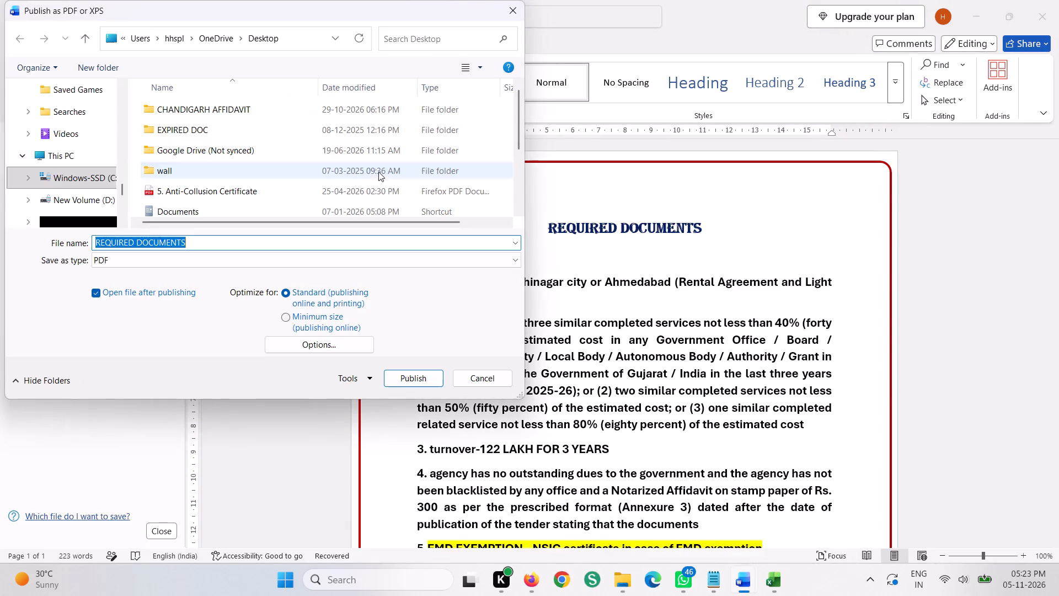
scroll(99, 140, up, 13)
click(75, 203)
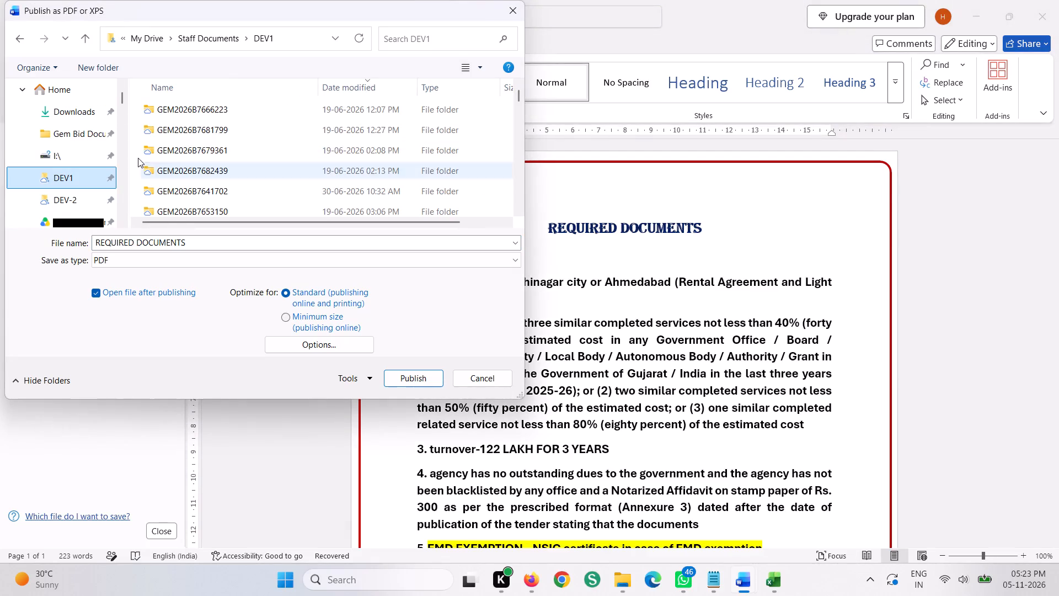
scroll(138, 158, up, 6)
double_click(207, 110)
click(200, 238)
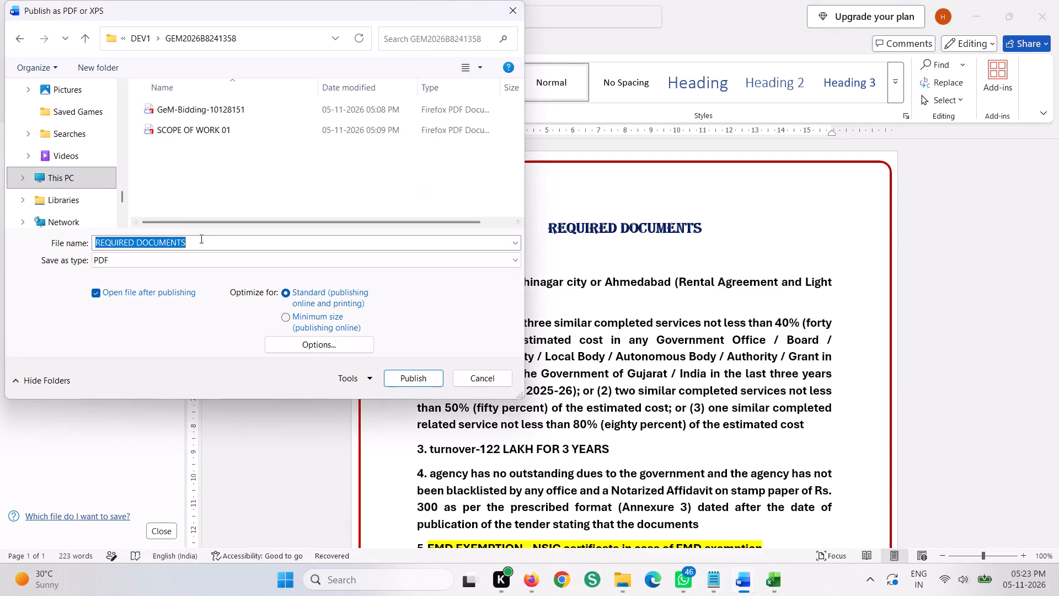
click(409, 376)
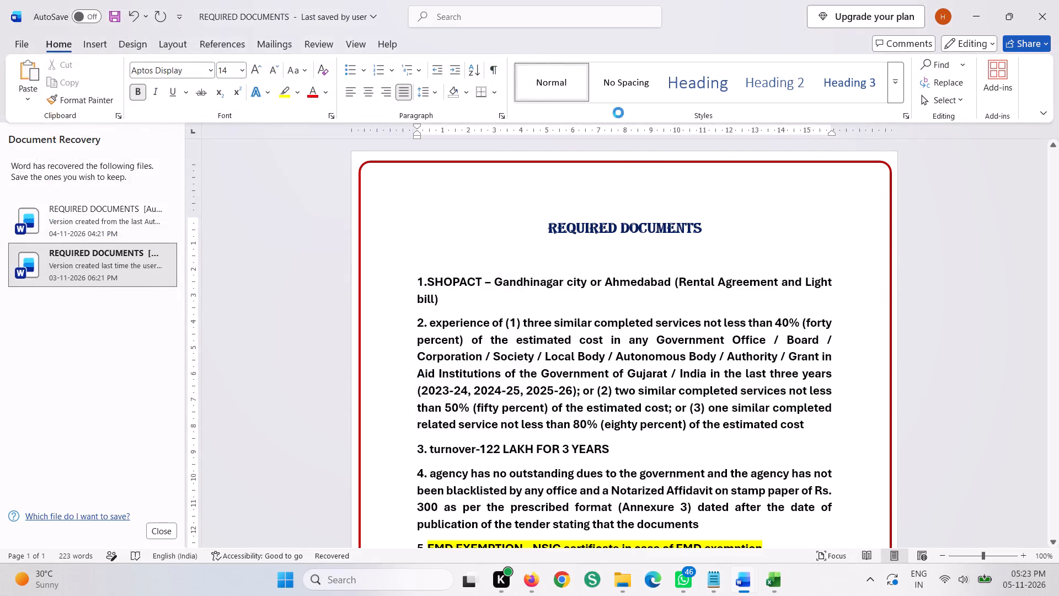
Close the document tabs no longer needed in Firefox, including TNCMenPowerOutSoursingFixedPay, keeping the GeM bid listing and GeM-Bidding-10128151.pdf open.
click(847, 0)
click(867, 14)
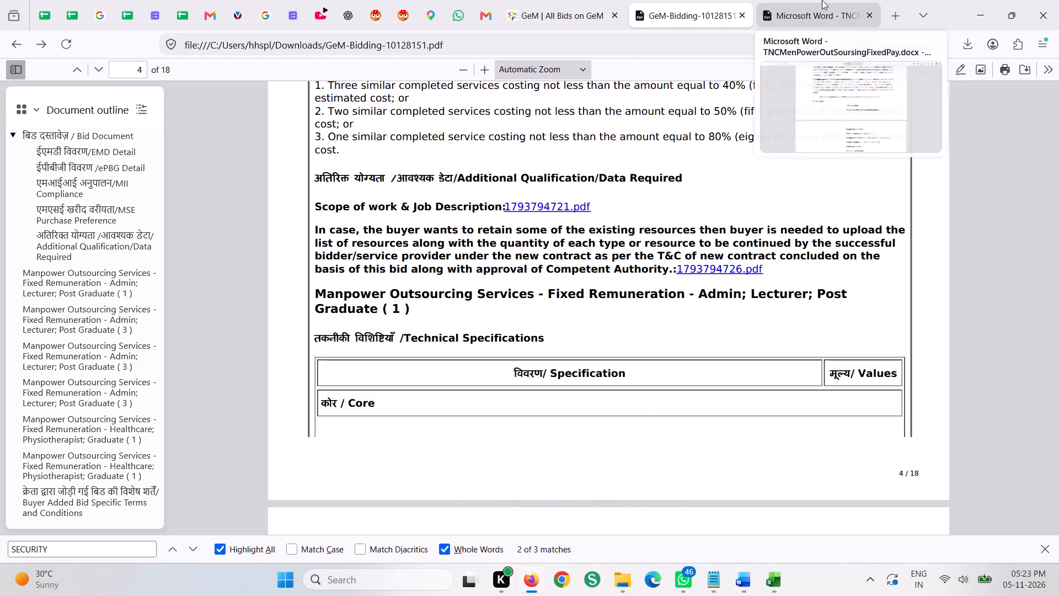
click(823, 1)
click(867, 17)
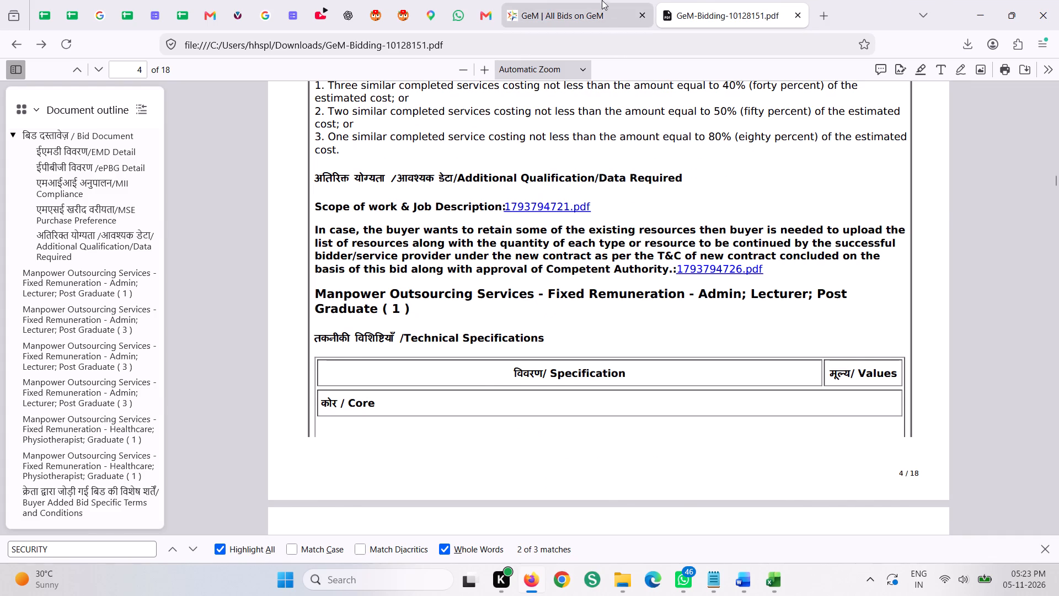
click(602, 0)
click(713, 0)
Check the ALL ANNEXURES and REQUIRED DOCUMENTS files in the GEM2026B8241358 folder, and go back up to DEV1.
click(617, 573)
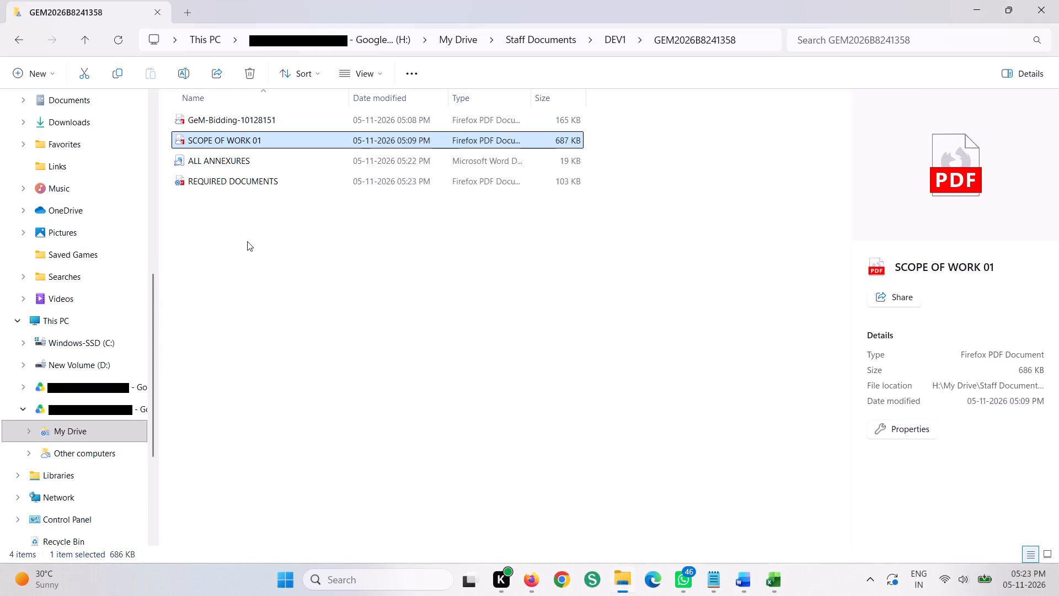
click(205, 154)
click(202, 177)
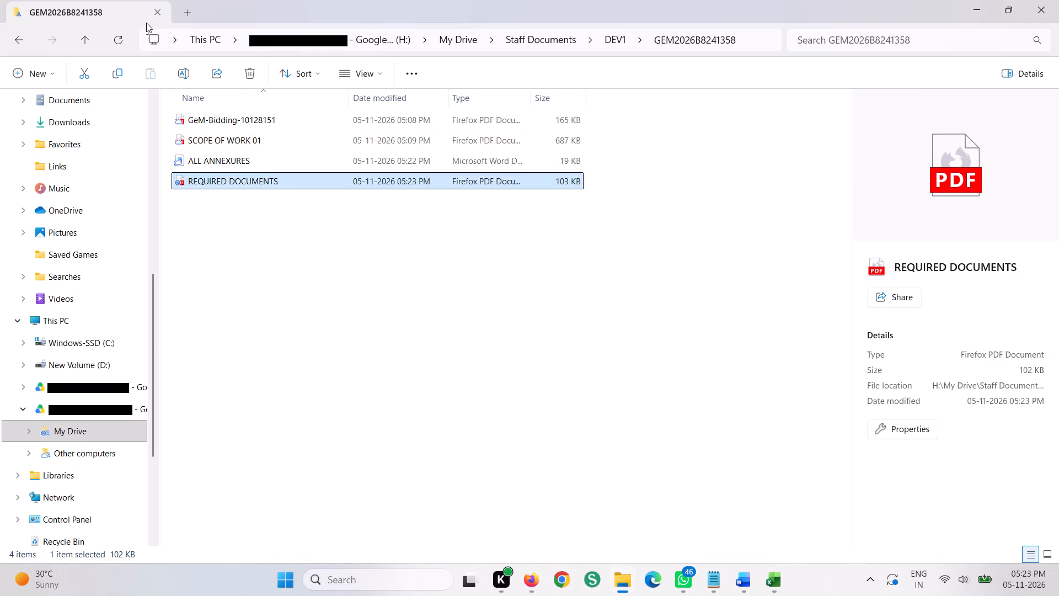
click(81, 31)
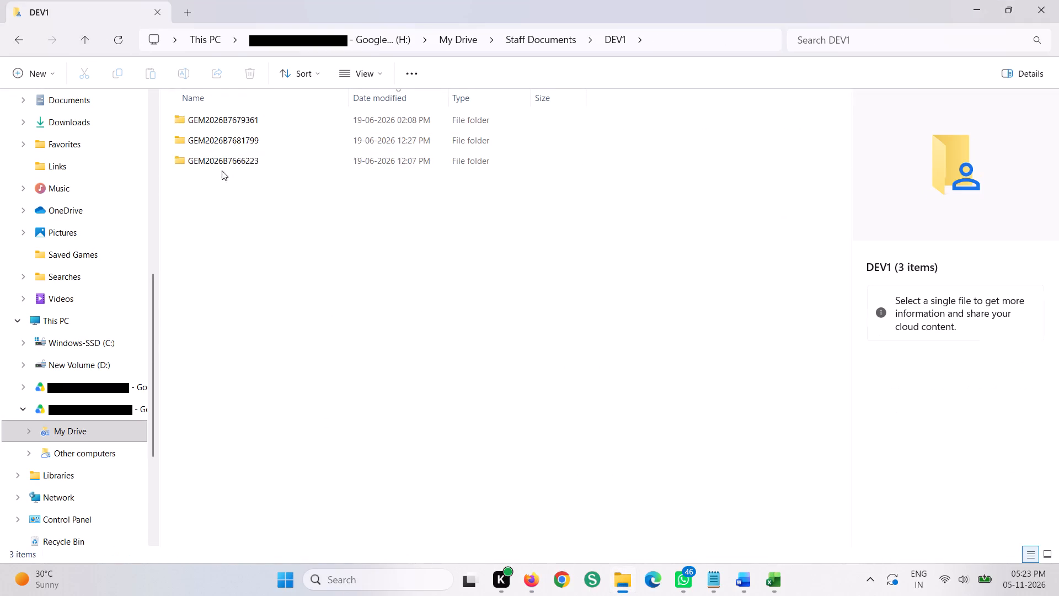
In the Daily Tender Sheet 2026, set the researcher name to Dev for bid GEM/2026/B/8241358.
click(526, 576)
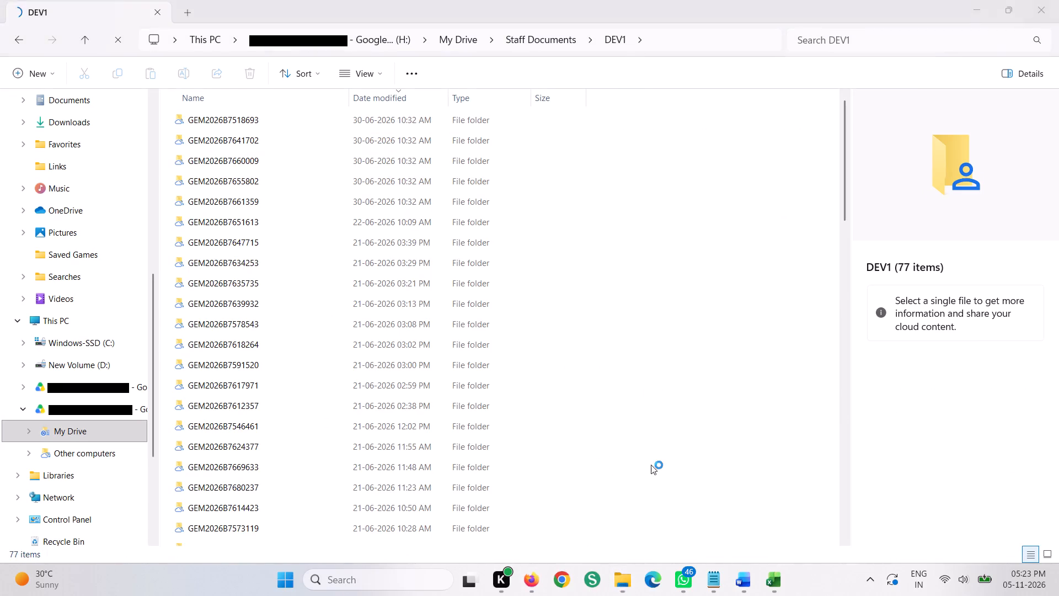
click(533, 578)
click(558, 0)
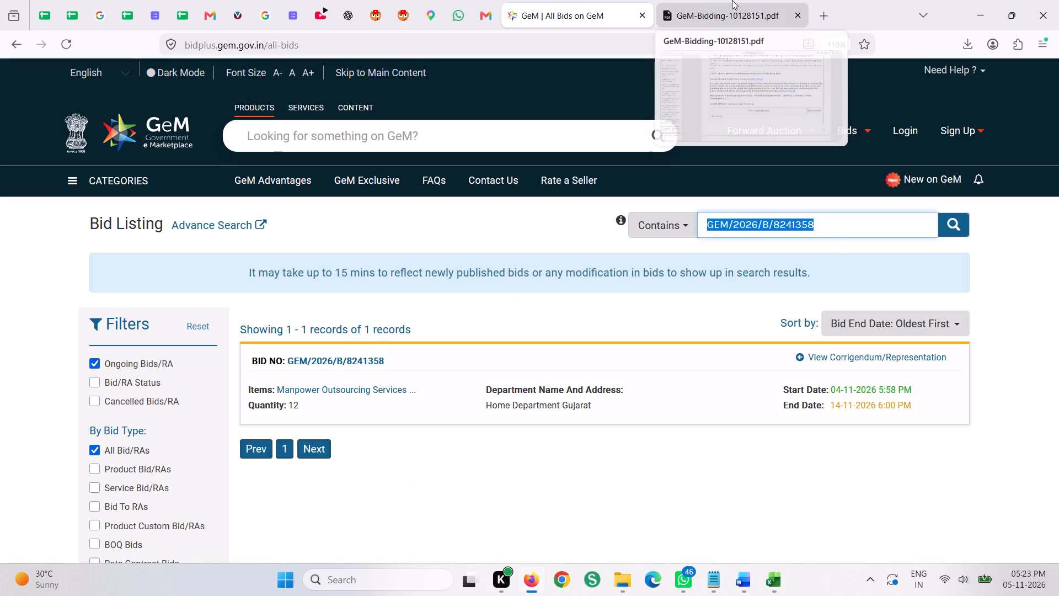
click(734, 0)
click(183, 20)
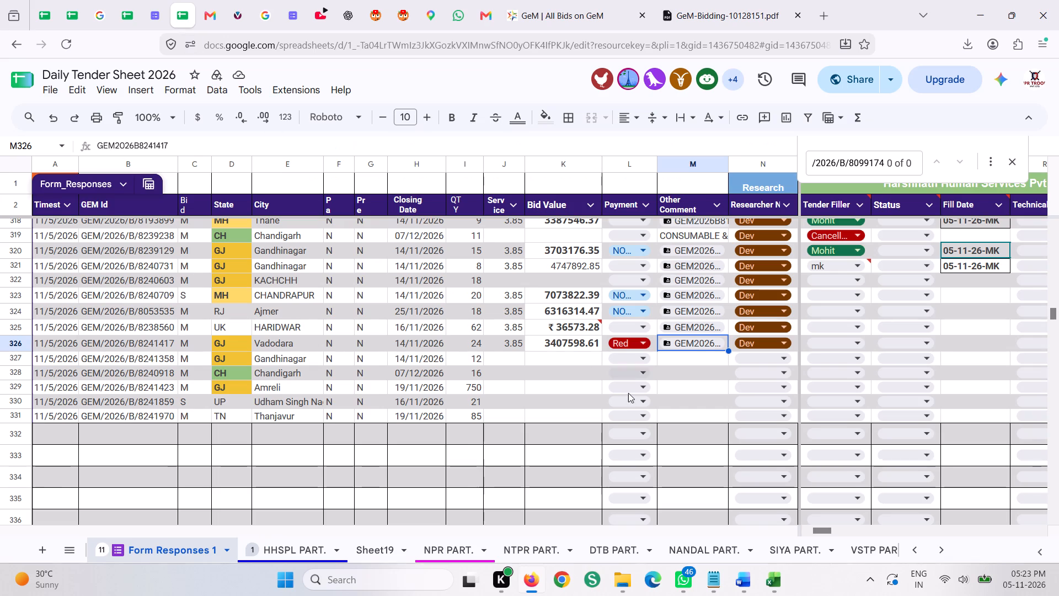
click(675, 355)
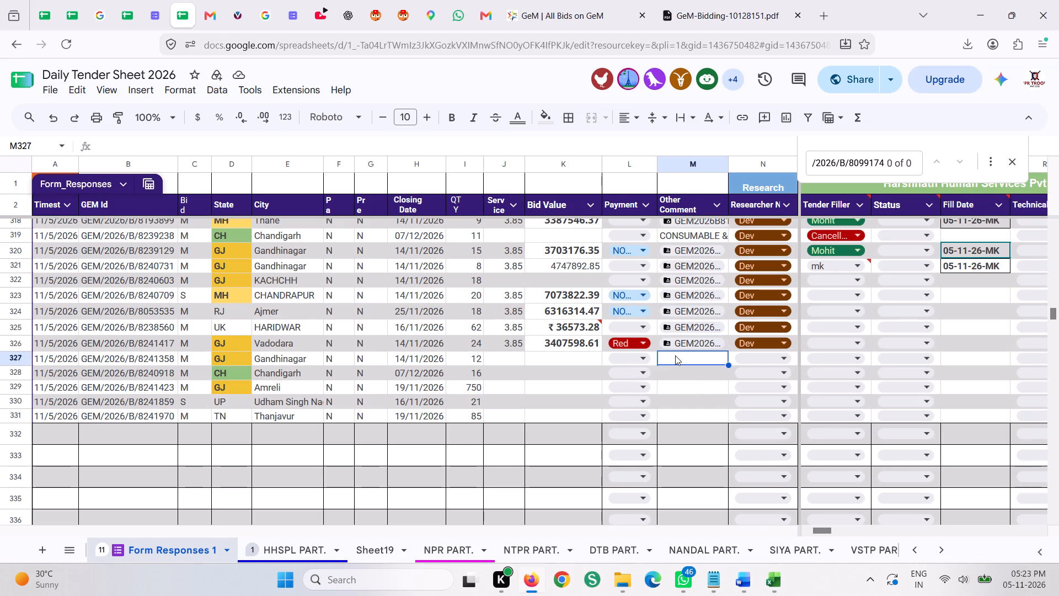
click(745, 356)
double_click(745, 374)
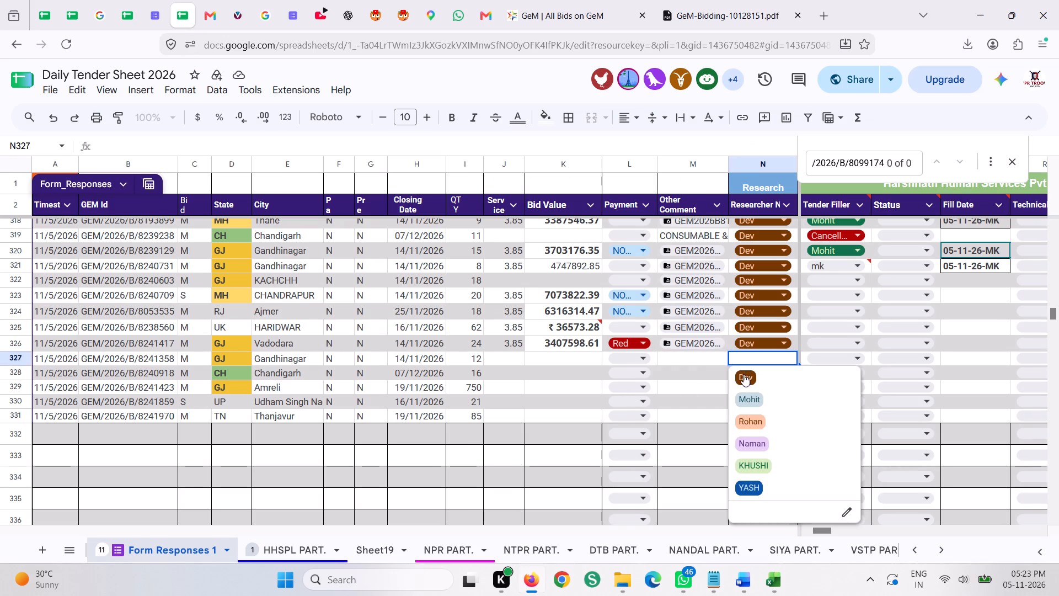
Record the Drive link of DEV1's GEM2026B8241358 folder as the Other Comment for bid GEM/2026/B/8241358 in the Daily Tender Sheet.
click(696, 360)
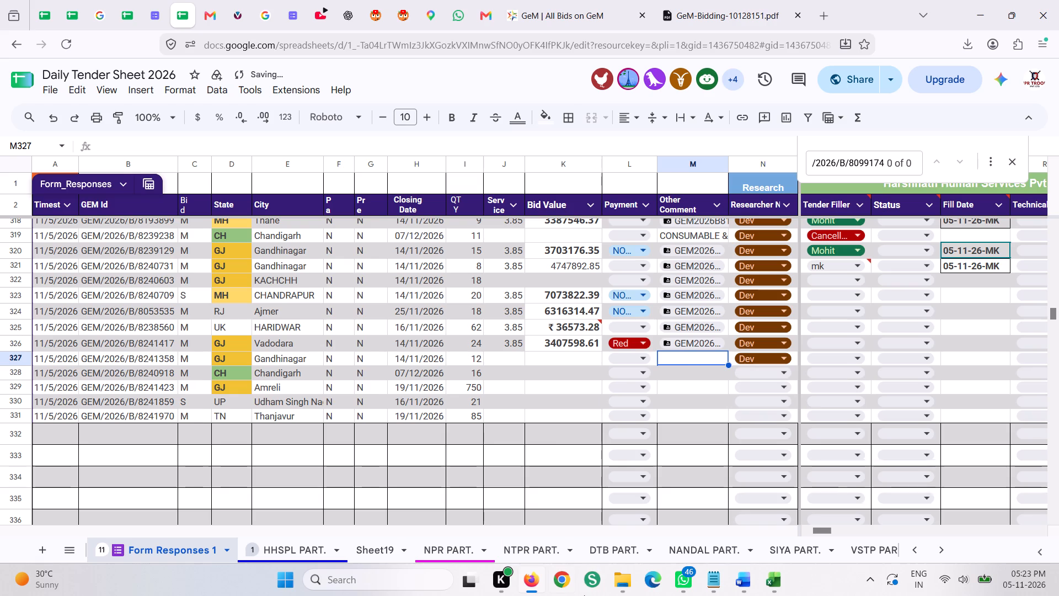
click(618, 583)
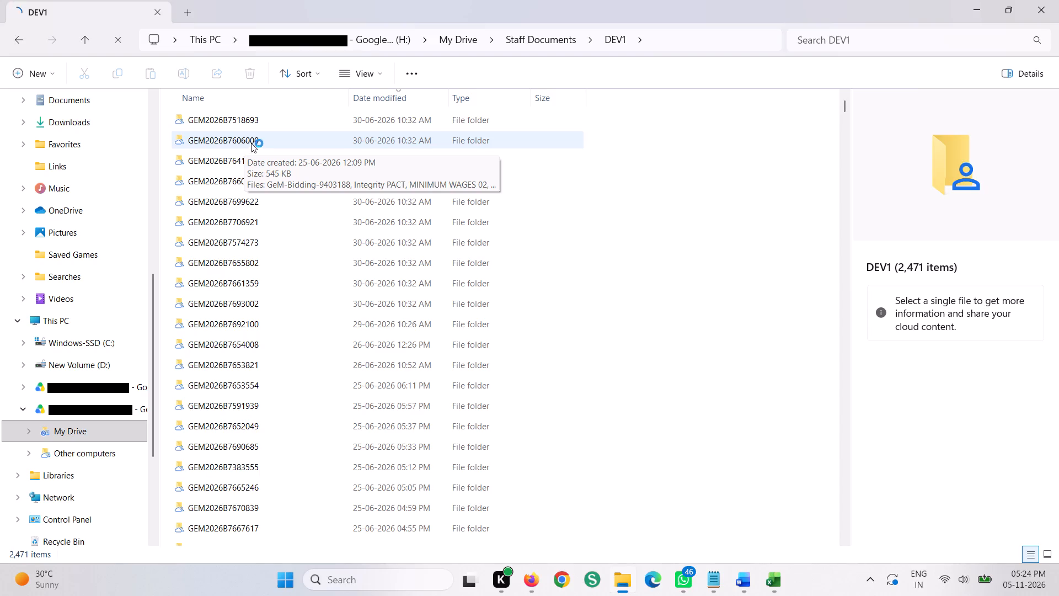
scroll(251, 140, up, 2)
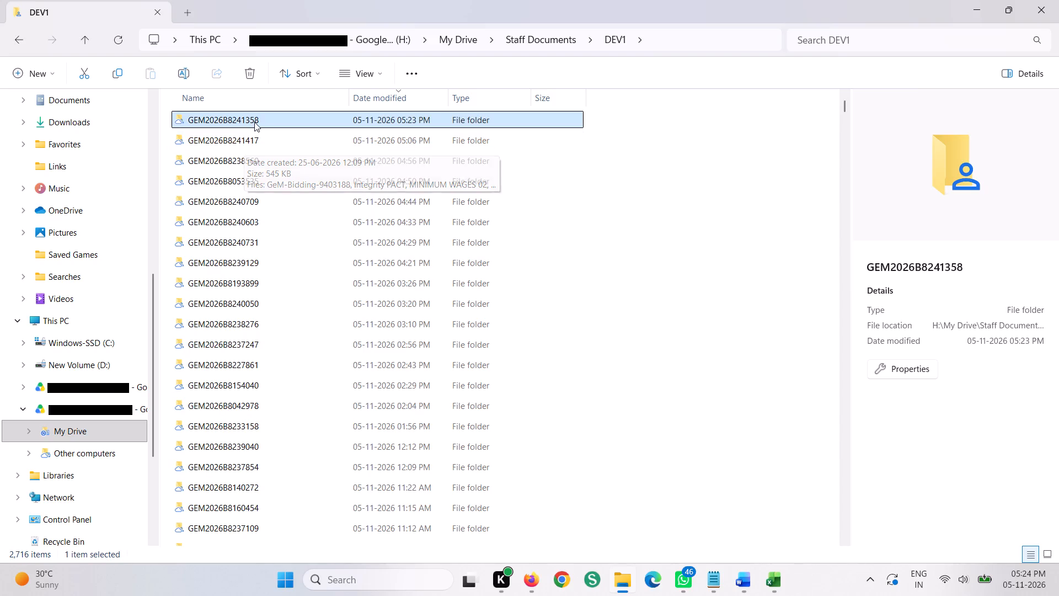
right_click(258, 118)
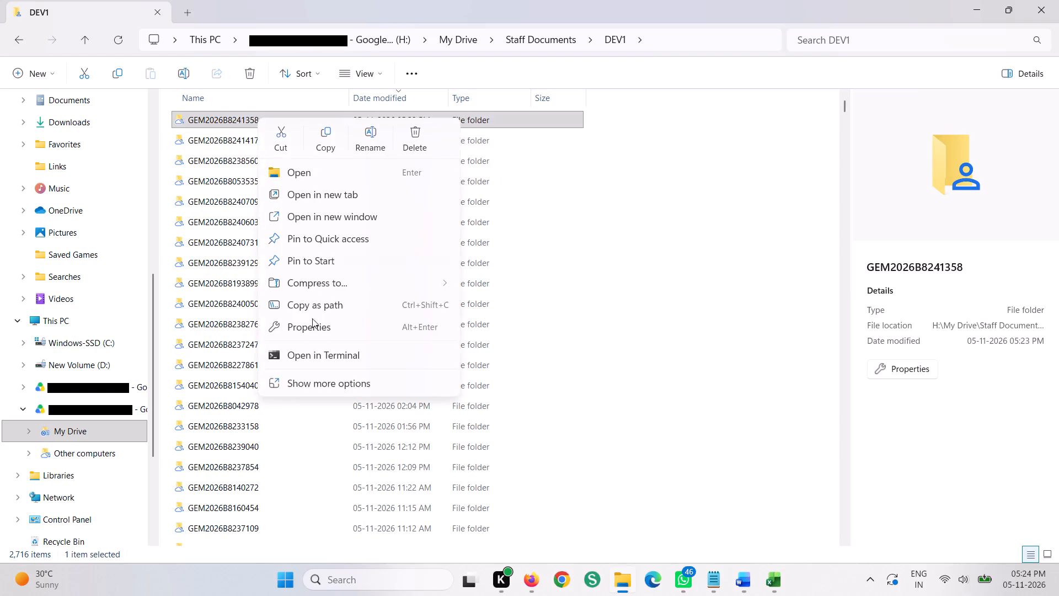
click(296, 386)
click(302, 258)
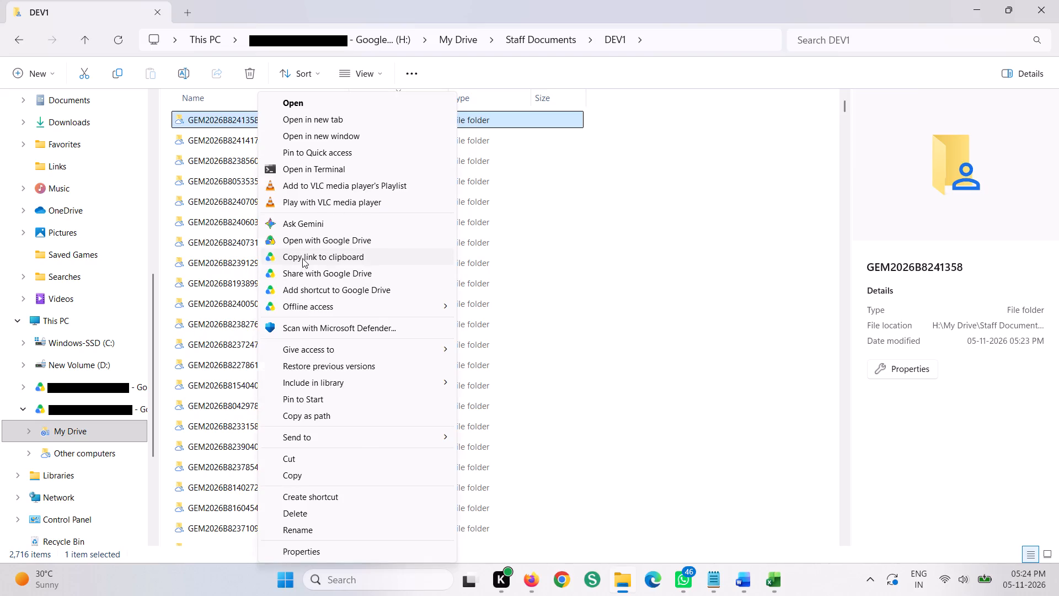
click(528, 582)
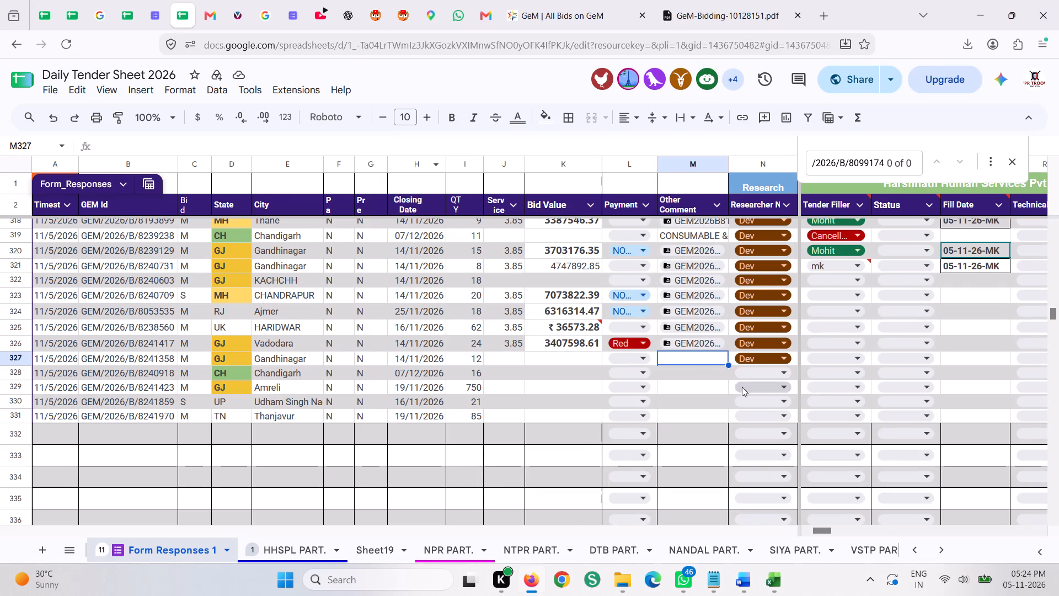
double_click(689, 356)
key(ctrl+v)
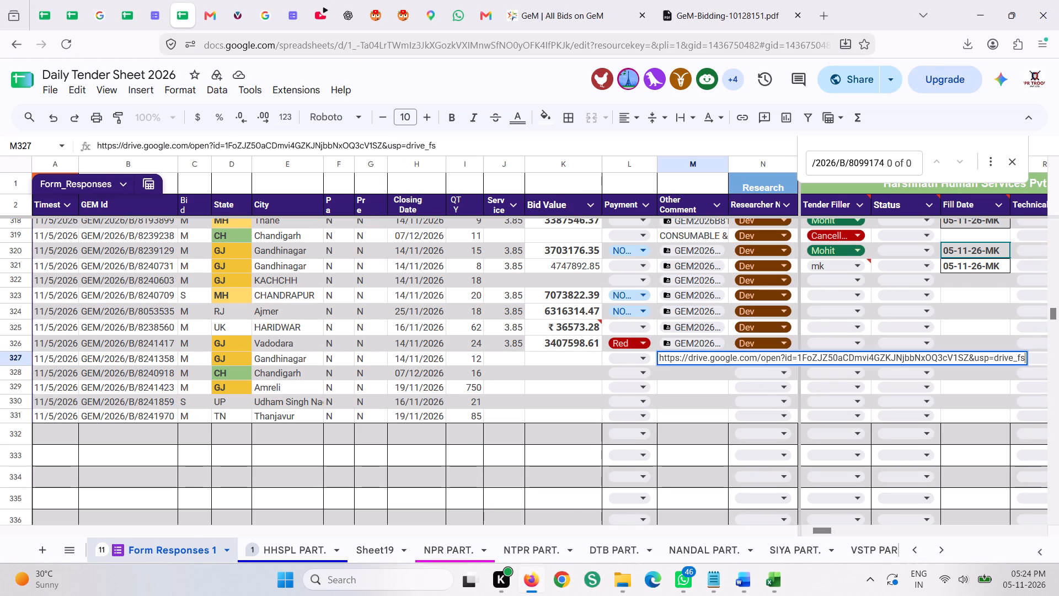
key(Tab)
Set the researcher name to Dev for bid GEM/2026/B/8240918.
click(539, 373)
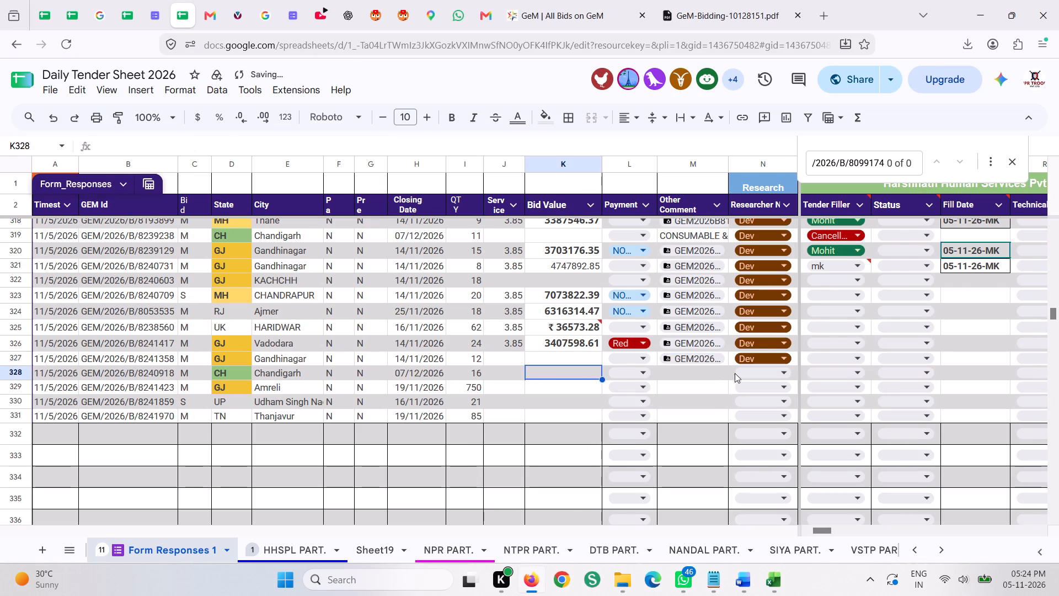
click(740, 370)
click(744, 390)
Copy the bid number GEM/2026/B/8240918 from the sheet and go back to that row's Other Comment cell.
click(690, 372)
key(Left)
key(Left)
key(Left)
key(Left)
key(Left)
key(Left)
key(Left)
key(Left)
key(Left)
key(Left)
key(Left)
key(Left)
key(Left)
key(Left)
key(Left)
key(Left)
key(Left)
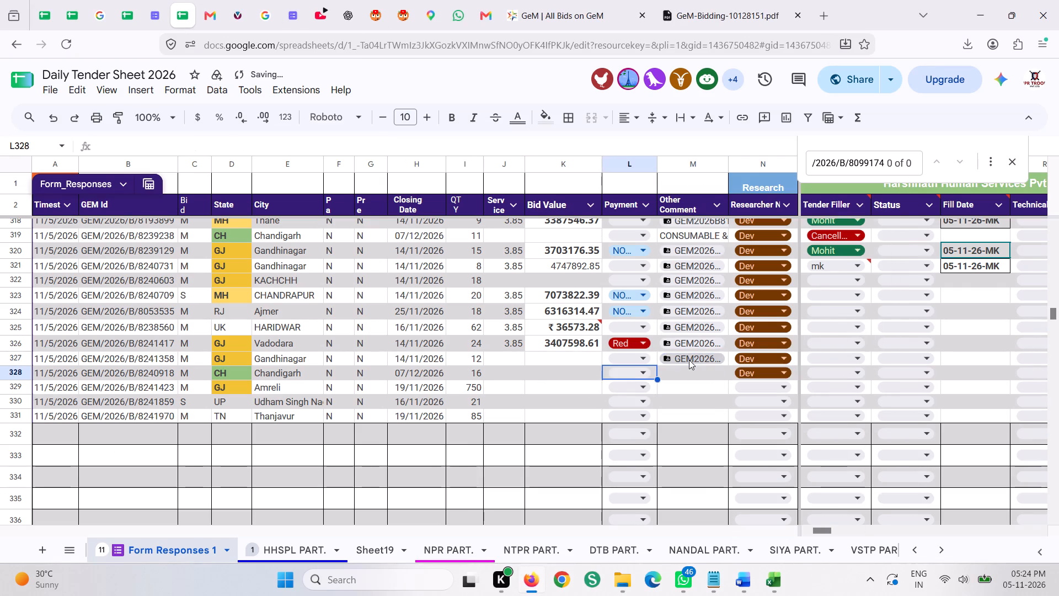
key(Right)
key(ctrl+c)
key(Right)
key(Right)
key(Right)
key(Right)
key(Right)
key(Right)
key(Right)
key(Right)
key(Right)
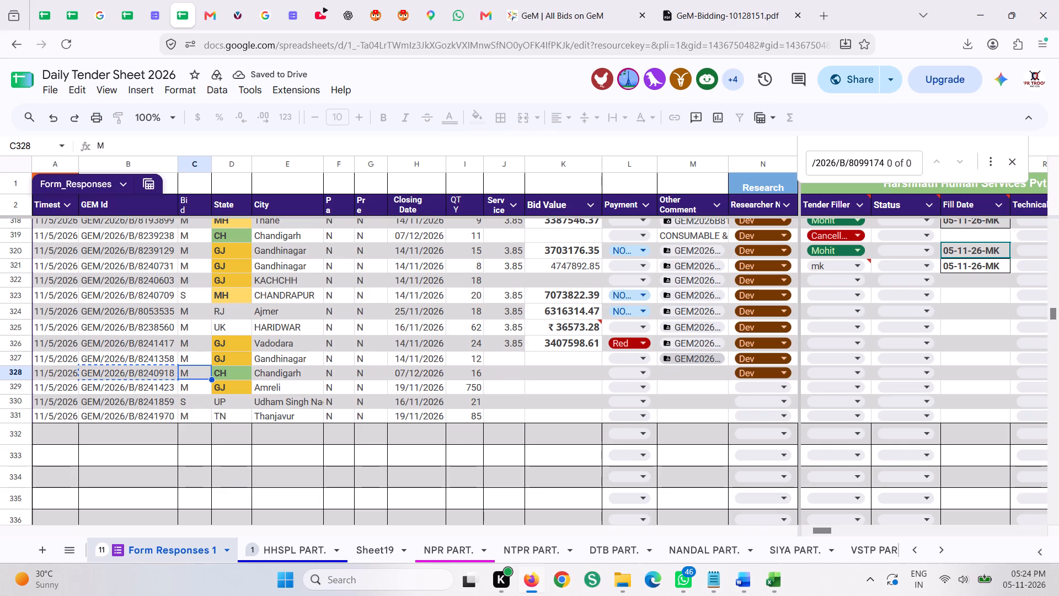
key(Right)
key(Right)
key(Right)
key(Right)
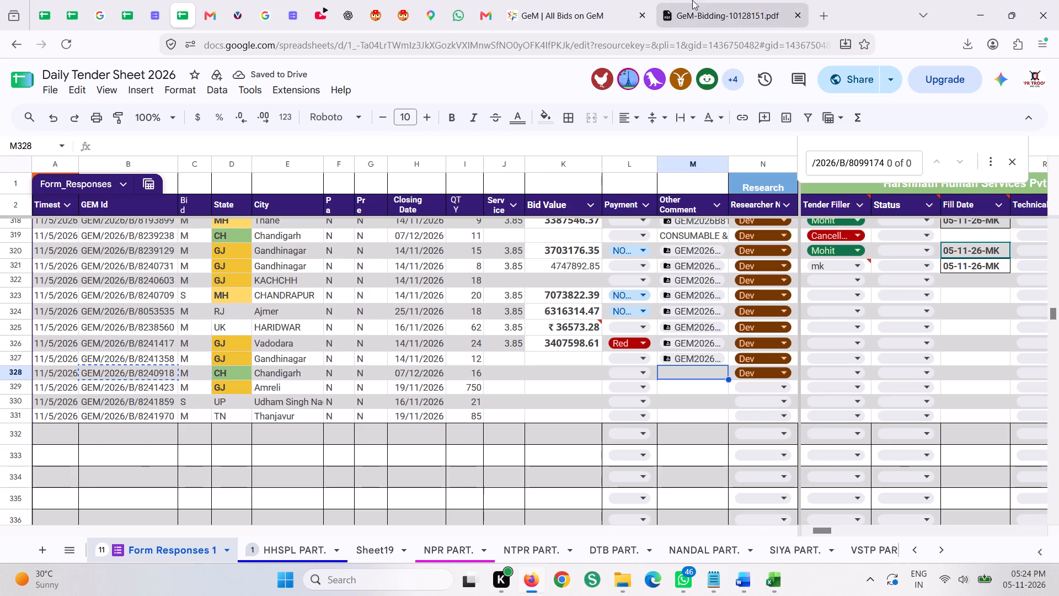
Close GeM-Bidding-10128151.pdf and search the GeM bid listing for GEM/2026/B/8240918.
click(716, 0)
click(794, 18)
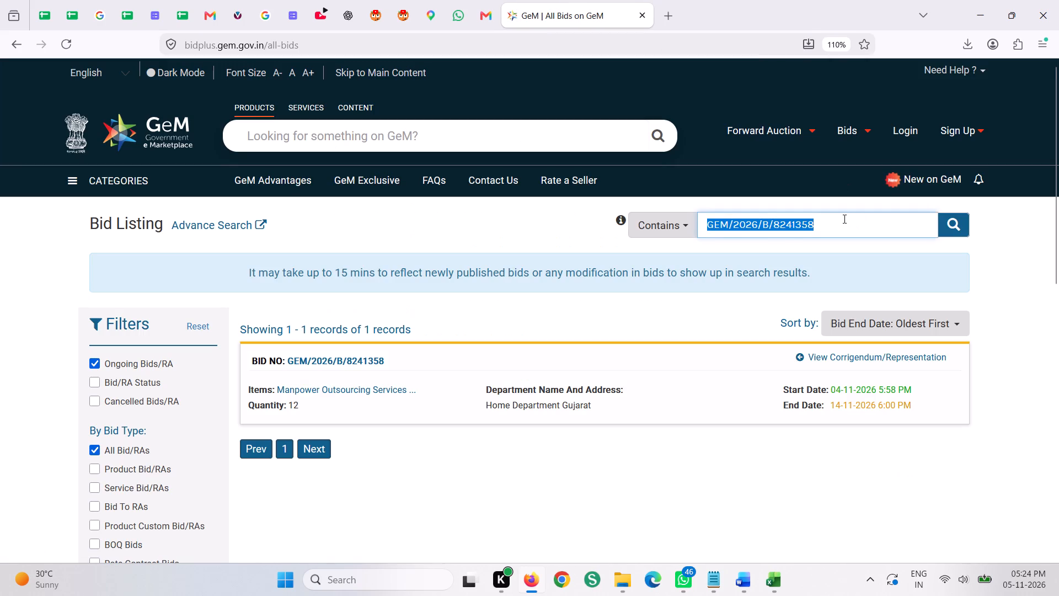
key(ctrl+v)
key(Return)
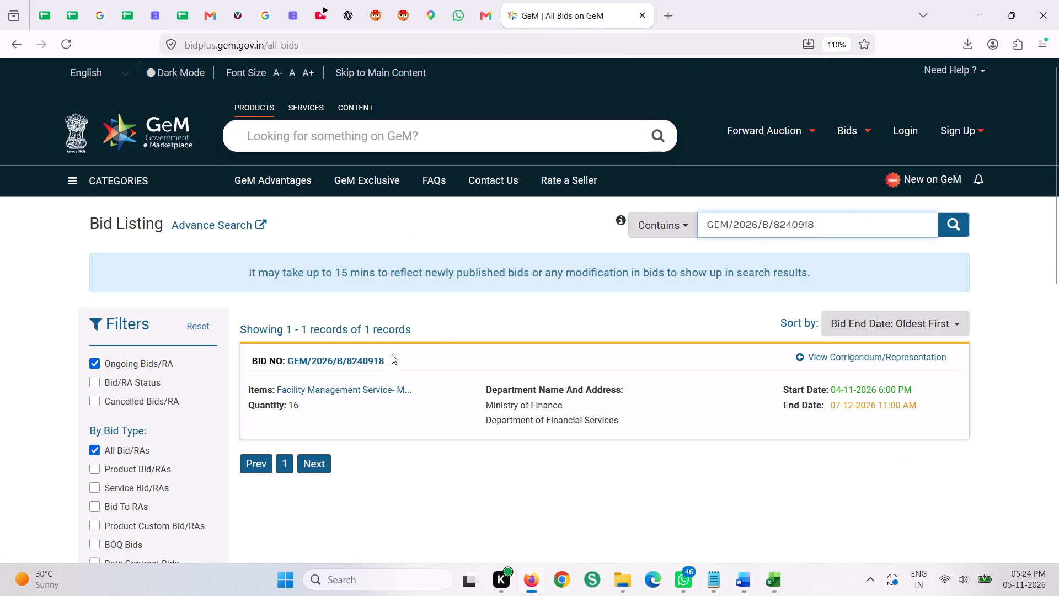
Download and open the bid document for GEM/2026/B/8240918 from the listing.
click(379, 363)
click(422, 262)
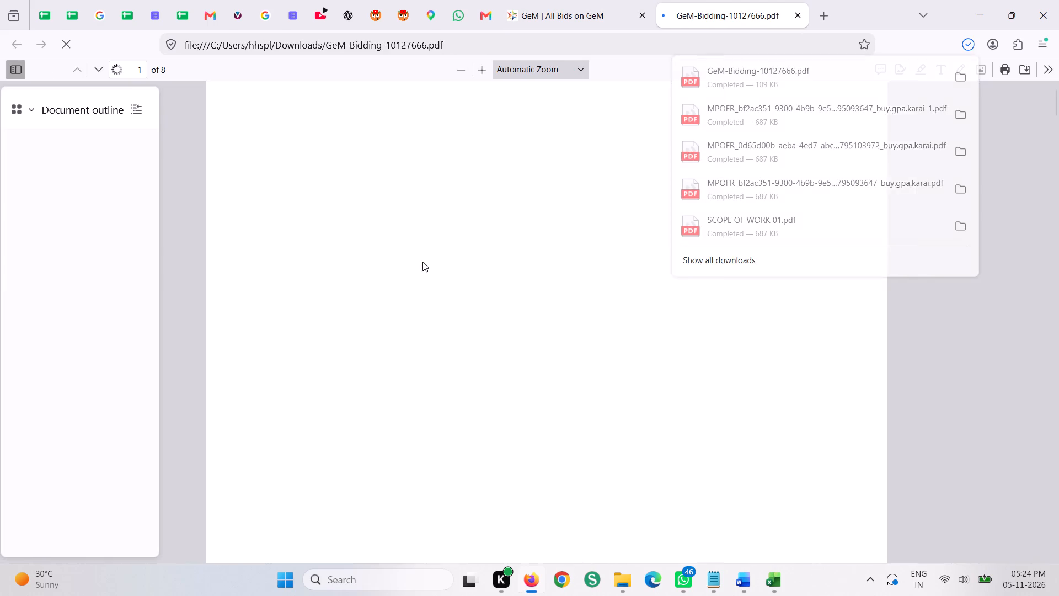
Search the bid document for the term SECURITY and go through its occurrences.
scroll(606, 326, down, 1)
click(657, 333)
key(ctrl+f)
key(s)
text(EC)
text(URITY)
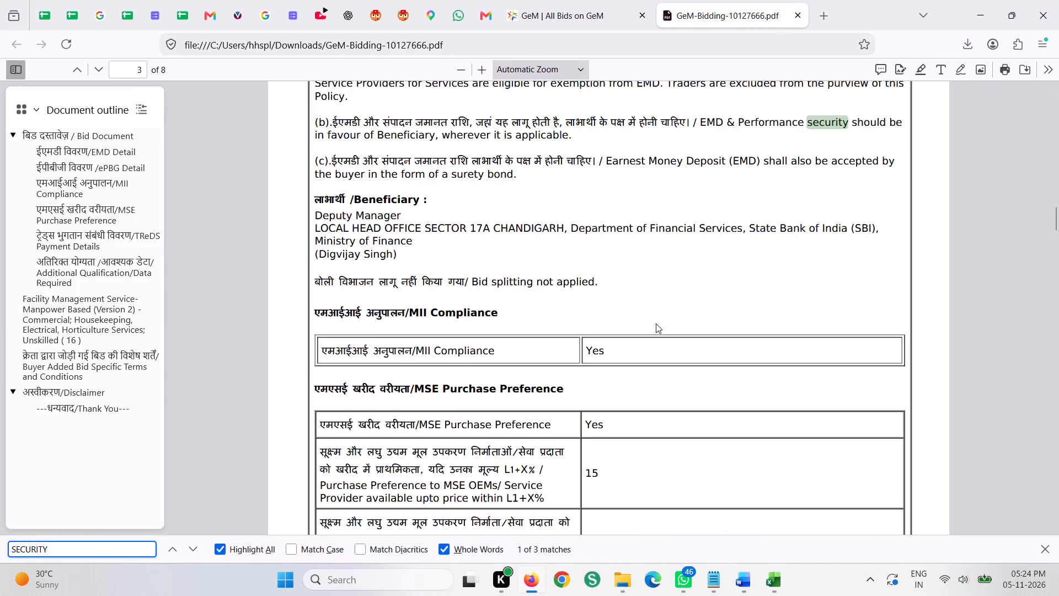
key(Return)
key(Return)
key(Return)
key(Return)
key(Return)
key(Return)
Search the bid document for the terms WATCH and CHOWKIDAR, and clear the search text.
key(BackSpace)
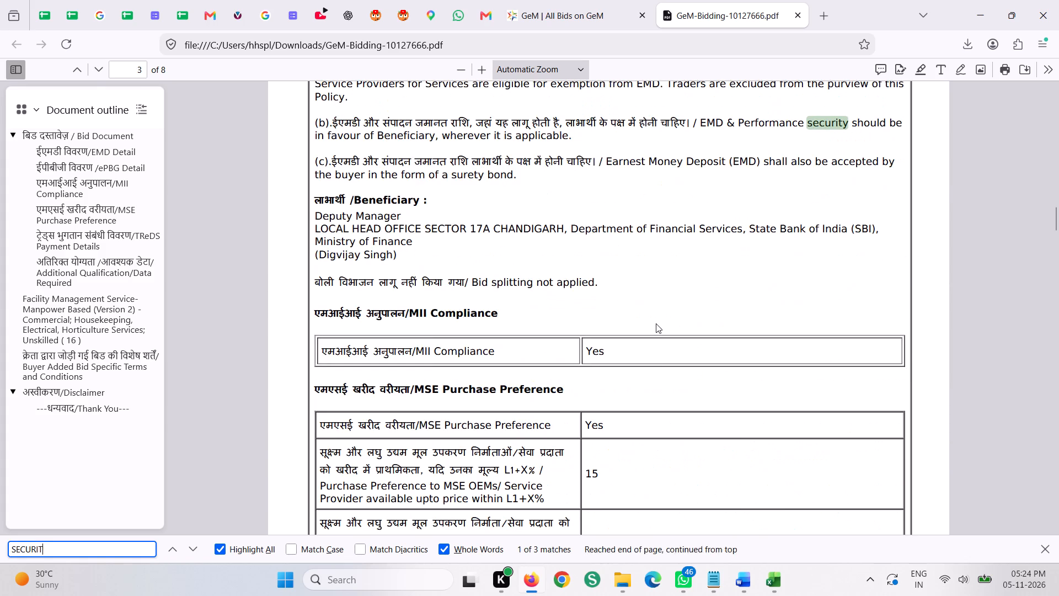
key(BackSpace)
key(BackSpace)
key(BackSpace)
key(BackSpace)
key(BackSpace)
key(BackSpace)
key(BackSpace)
key(BackSpace)
text(WATCH)
key(BackSpace)
key(BackSpace)
key(BackSpace)
key(BackSpace)
key(BackSpace)
key(BackSpace)
key(BackSpace)
text(CHOWKIDAR)
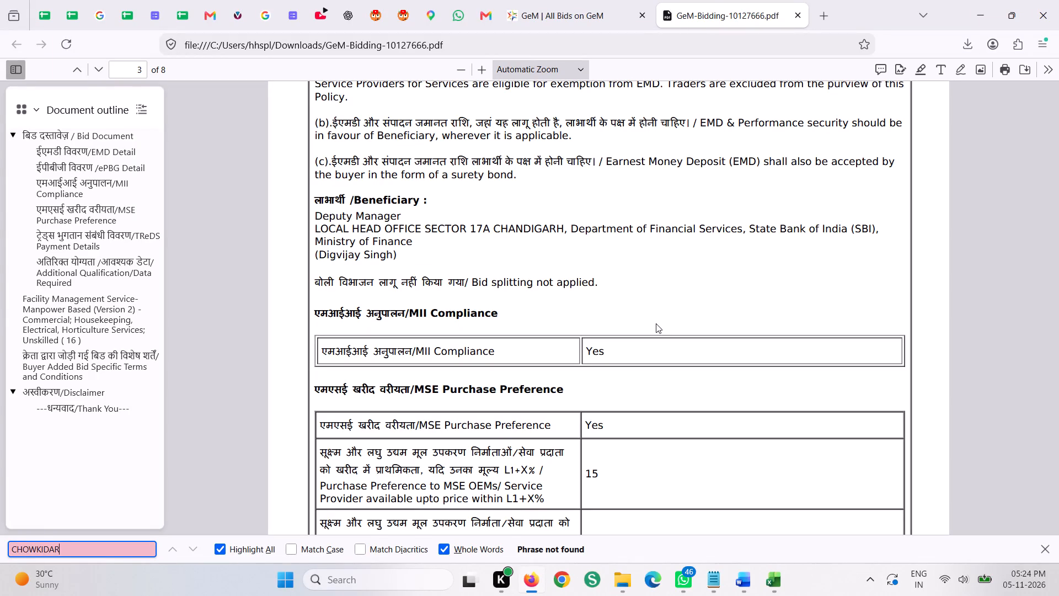
key(BackSpace)
key(BackSpace)
key(BackSpace)
key(BackSpace)
key(BackSpace)
key(BackSpace)
key(BackSpace)
key(BackSpace)
key(BackSpace)
key(BackSpace)
key(BackSpace)
key(BackSpace)
key(BackSpace)
Open the Scope of work & Job description attachment, 1793794976.pdf, from the bid document.
scroll(648, 308, down, 5)
scroll(605, 230, up, 1)
scroll(524, 157, up, 1)
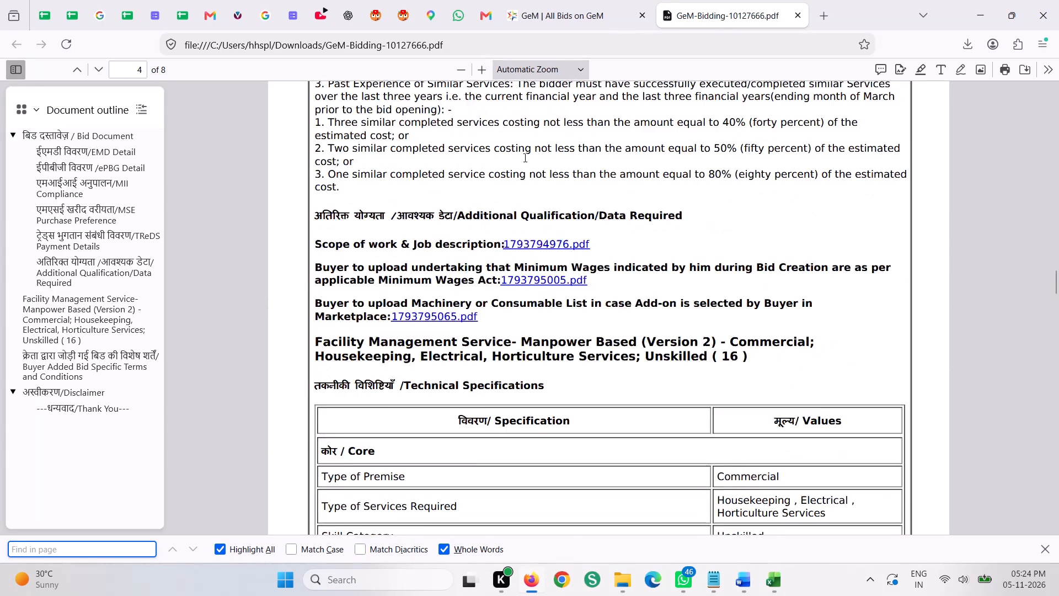
click(543, 412)
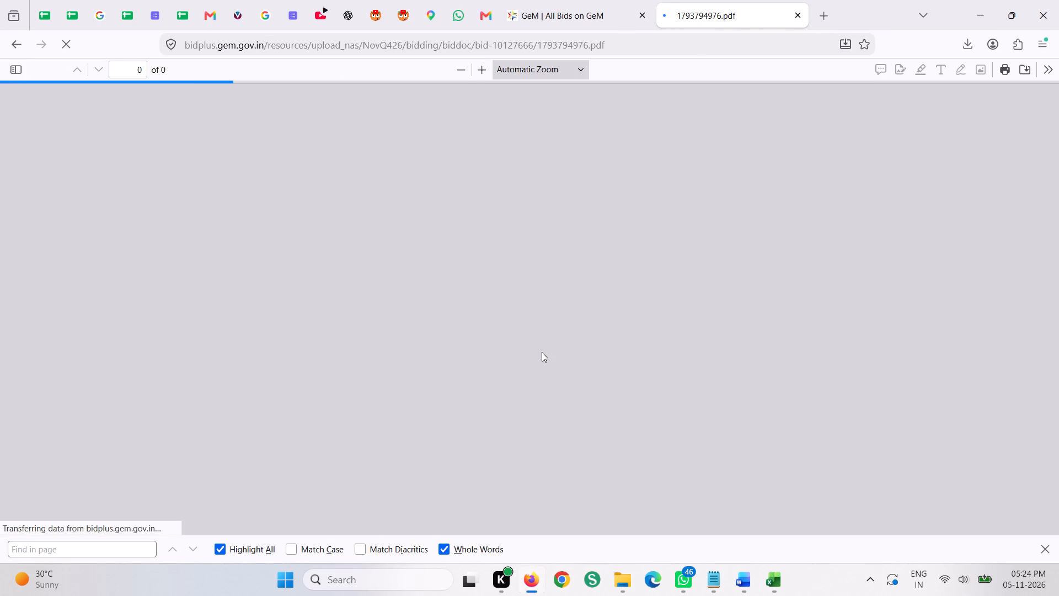
Examine the cover page, table of contents and Notice Inviting Tender in the SBI tender document for bid GEM/2026/B/8240918.
scroll(542, 352, up, 1)
scroll(488, 257, down, 1)
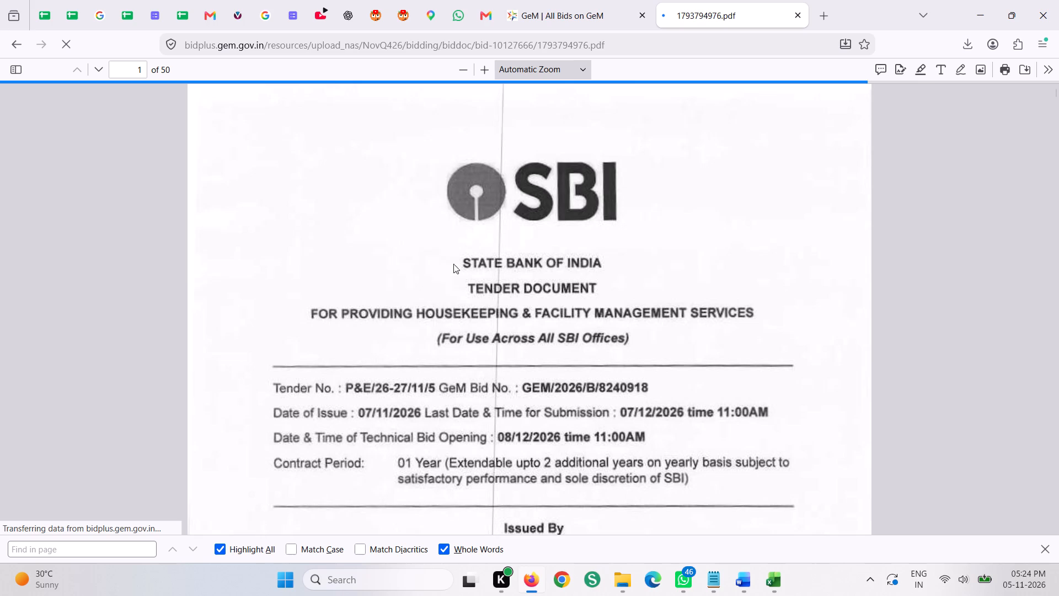
scroll(438, 257, down, 1)
click(729, 0)
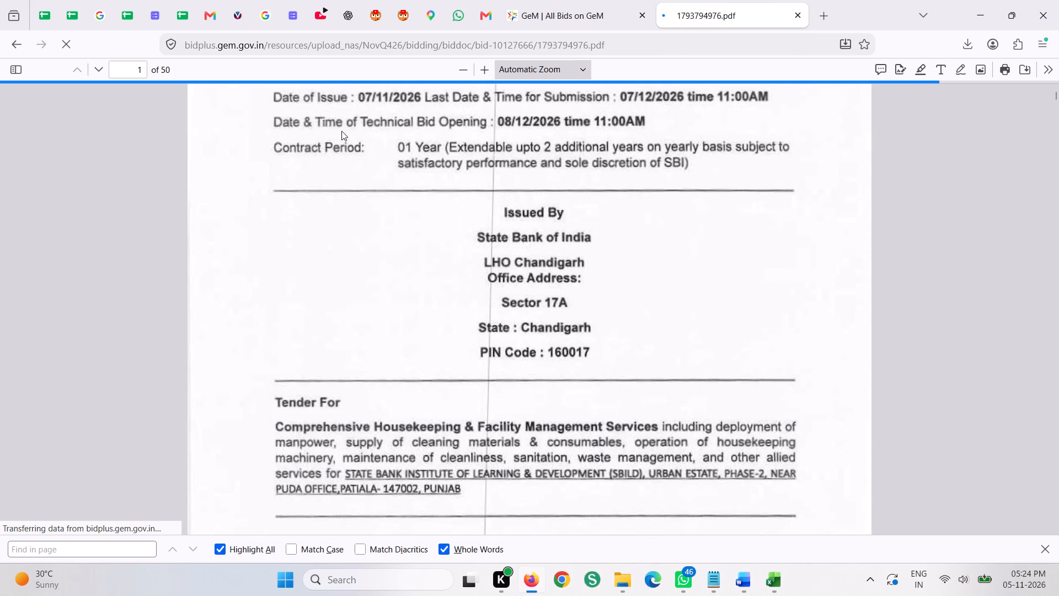
scroll(391, 202, down, 2)
scroll(541, 252, down, 1)
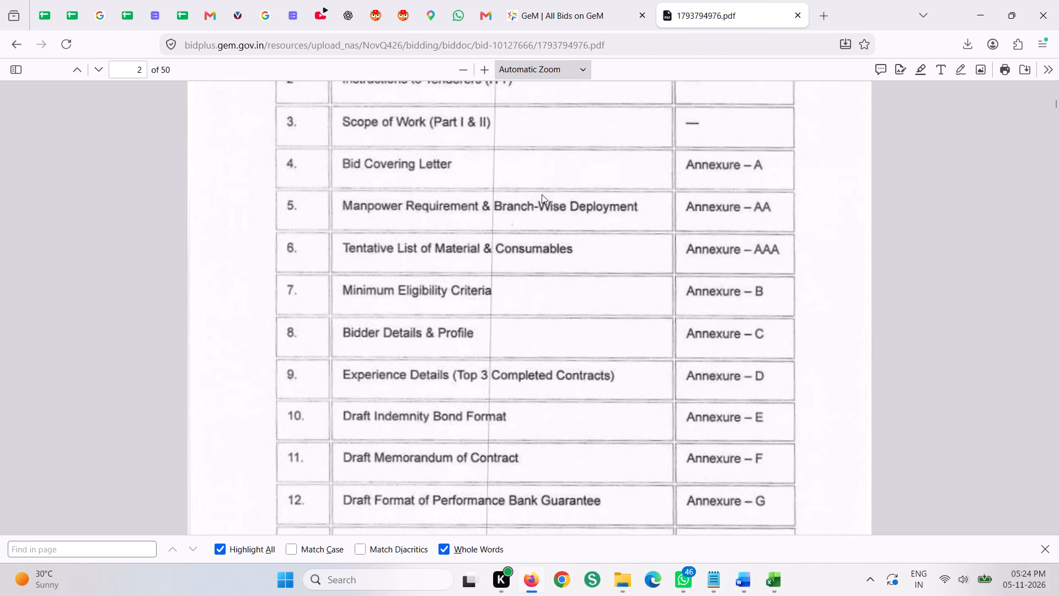
scroll(536, 263, up, 3)
scroll(531, 268, down, 7)
click(547, 0)
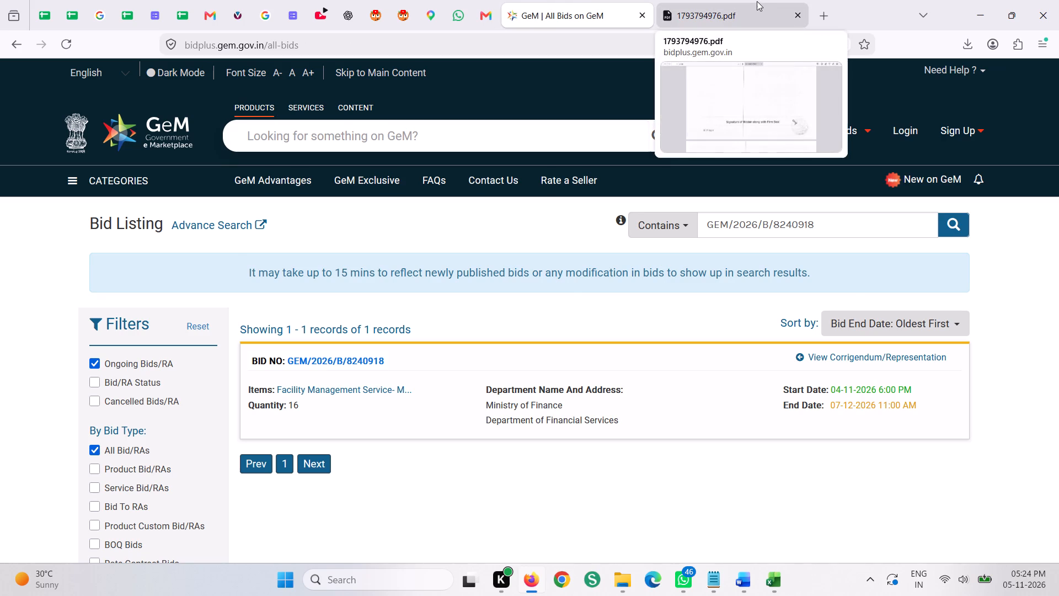
click(757, 1)
scroll(496, 261, down, 3)
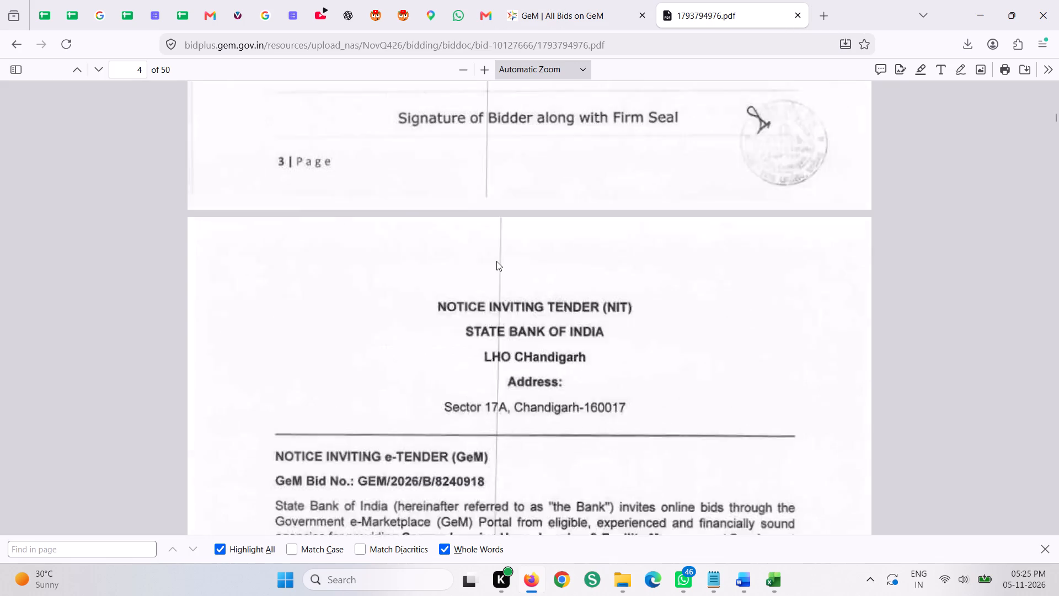
scroll(496, 261, down, 15)
scroll(550, 246, up, 20)
scroll(550, 246, up, 15)
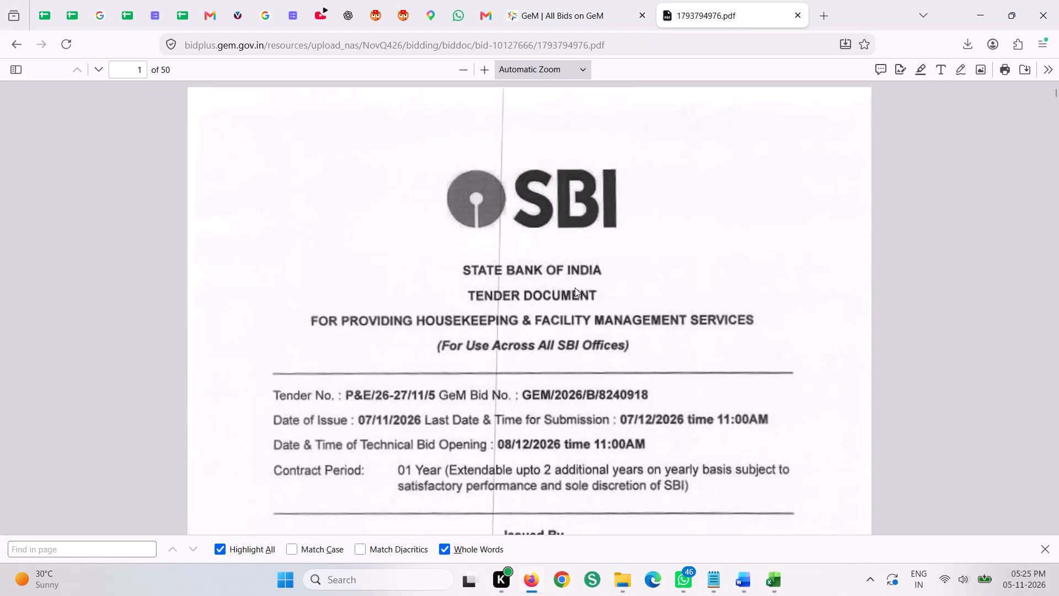
Read through the SBI tender document's annexure list, compliance conditions, scope of work, eligibility criteria and bidder details format.
scroll(604, 248, down, 2)
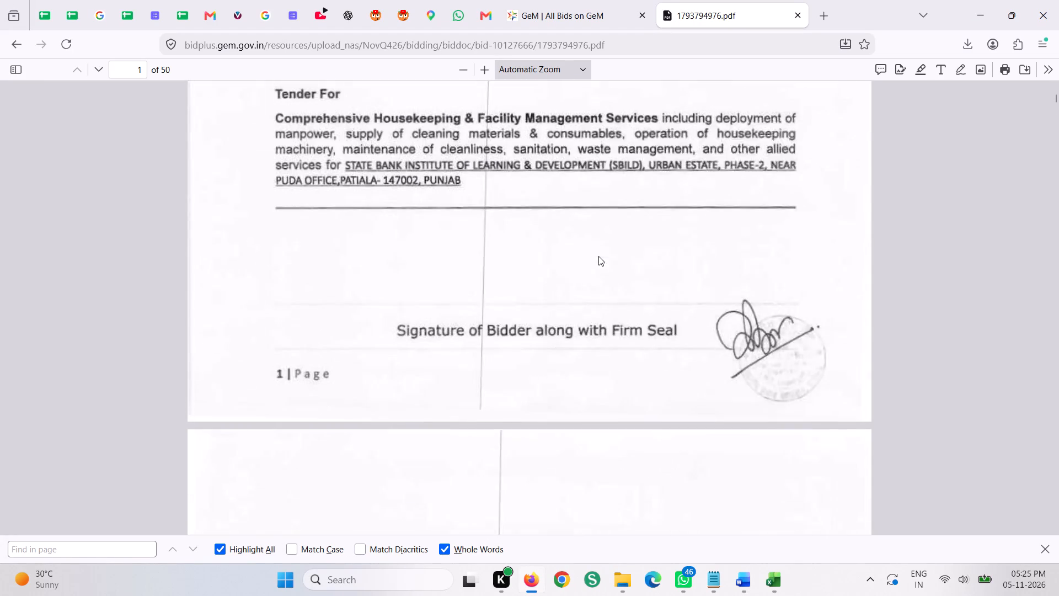
scroll(598, 256, down, 1)
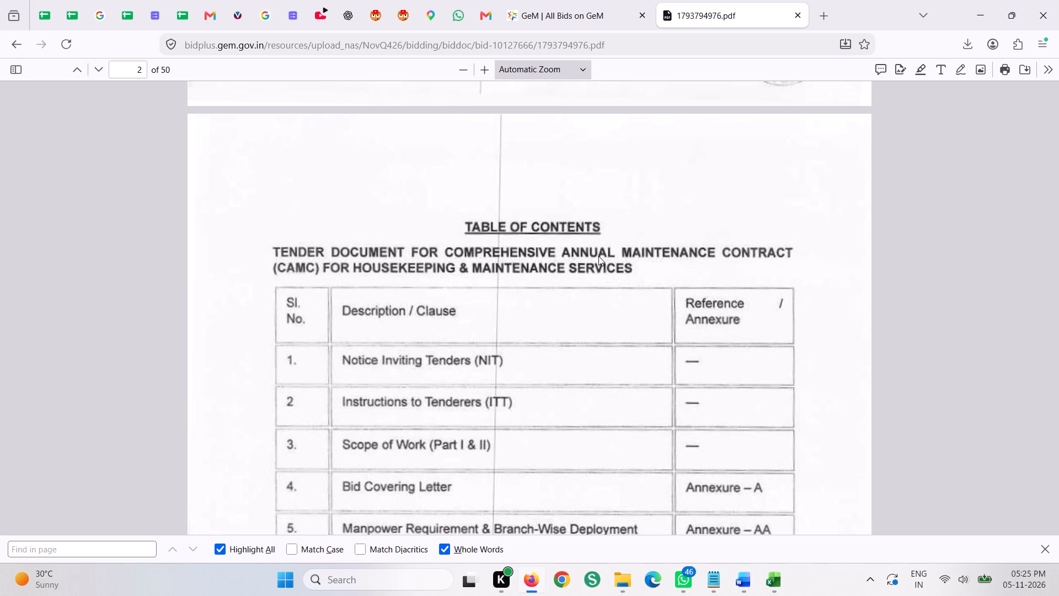
scroll(247, 0, down, 6)
scroll(608, 219, down, 2)
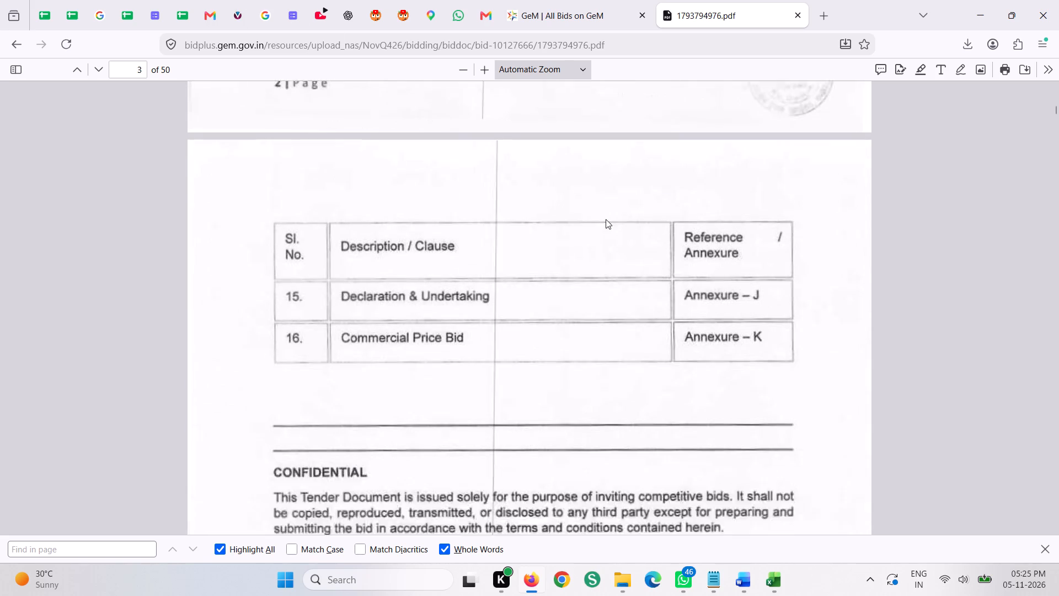
scroll(606, 219, down, 10)
scroll(559, 237, down, 11)
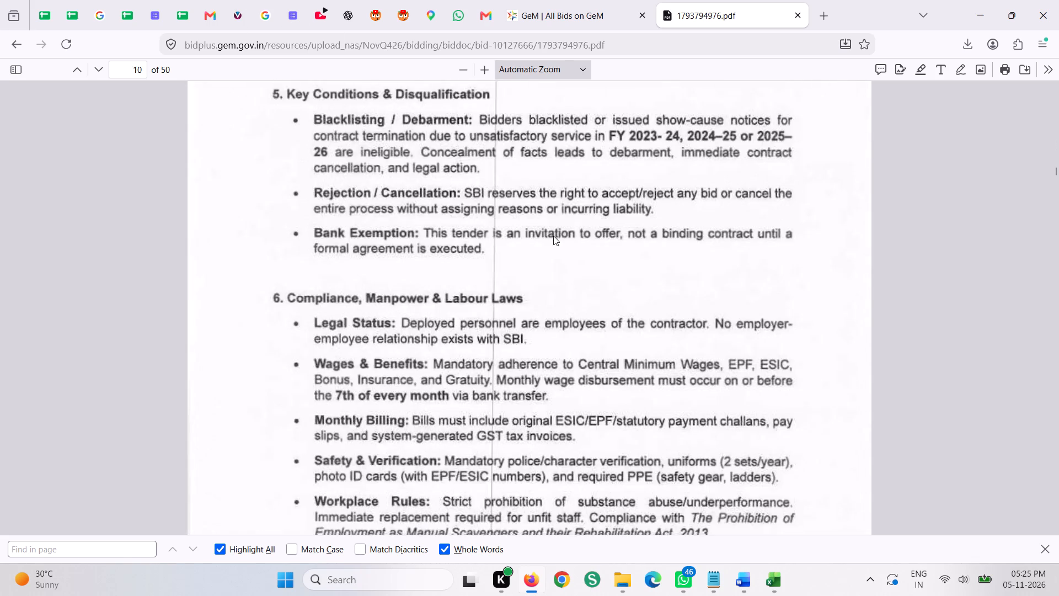
scroll(553, 236, down, 10)
scroll(518, 183, down, 16)
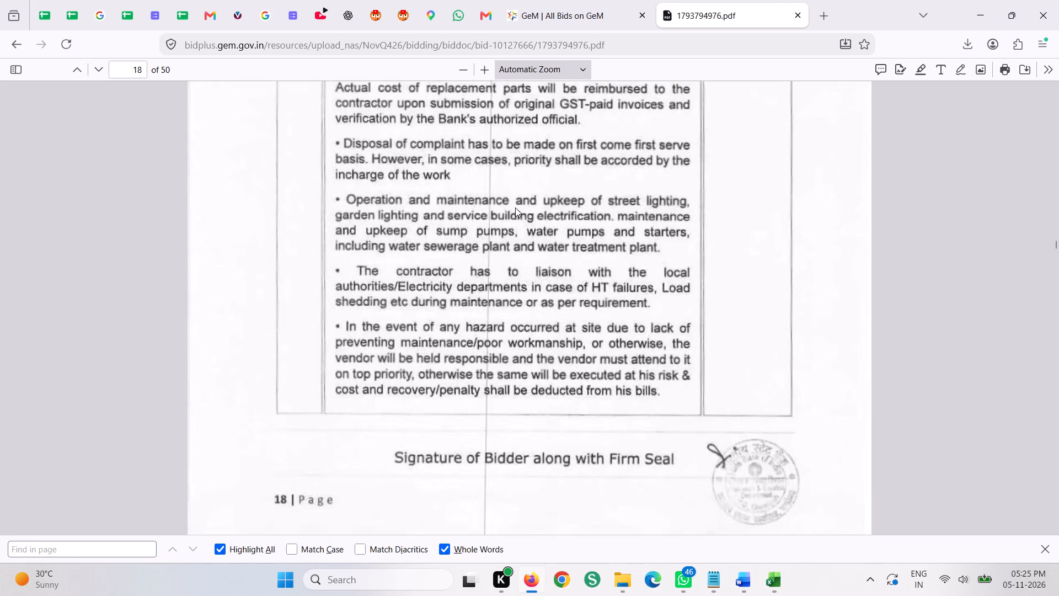
scroll(515, 207, down, 20)
scroll(515, 207, down, 18)
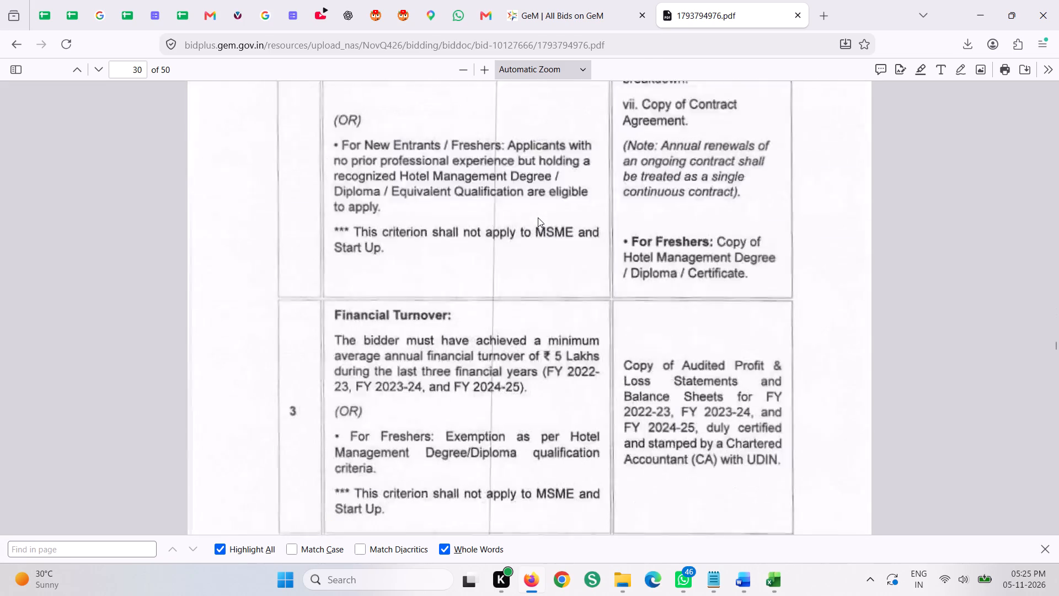
scroll(538, 217, down, 3)
scroll(598, 247, down, 3)
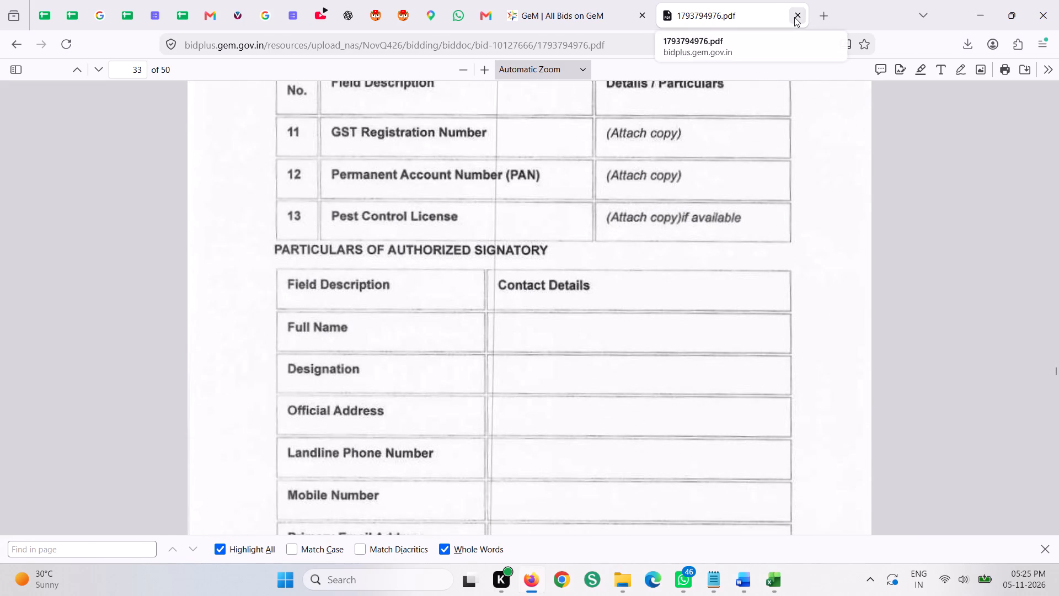
Close 1793794976.pdf and return to the Daily Tender Sheet 2026.
click(794, 17)
click(175, 18)
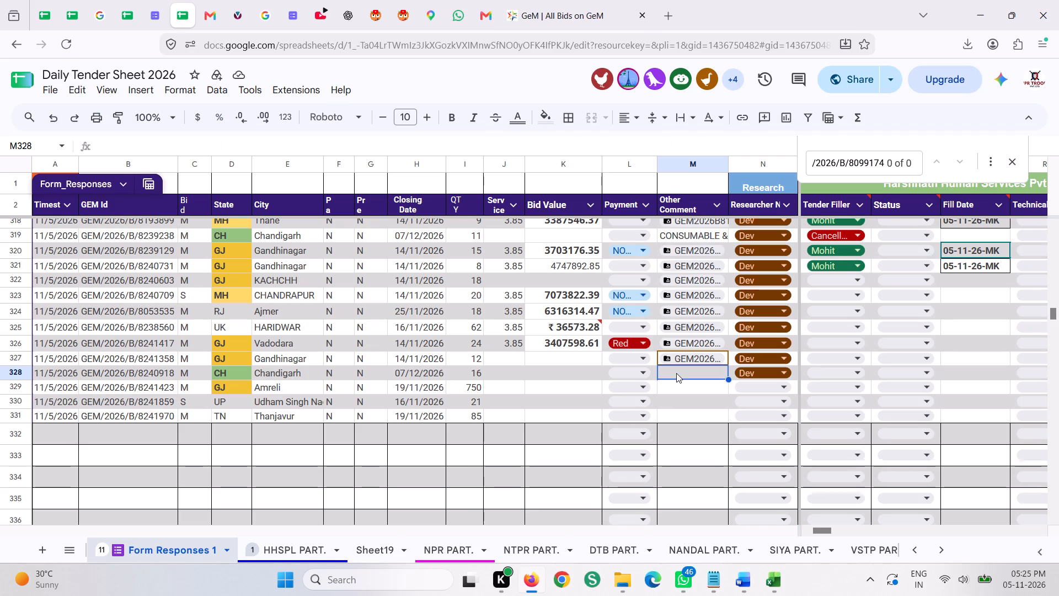
Enter the comment CONSUMABLE & MACHINERY SBI in the Other Comment cell for bid GEM/2026/B/8240918.
triple_click(676, 373)
click(674, 392)
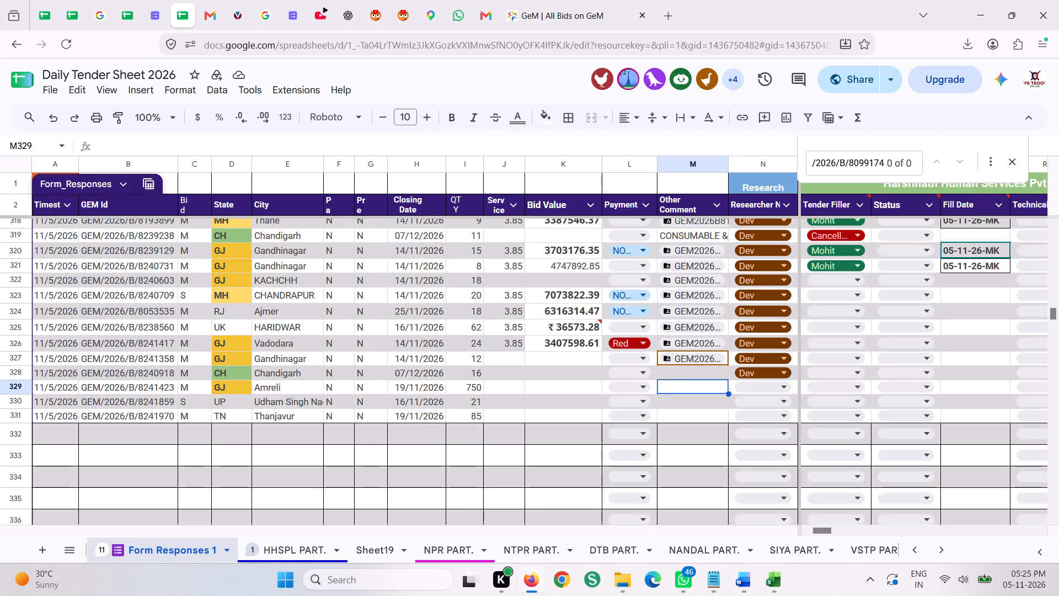
double_click(676, 373)
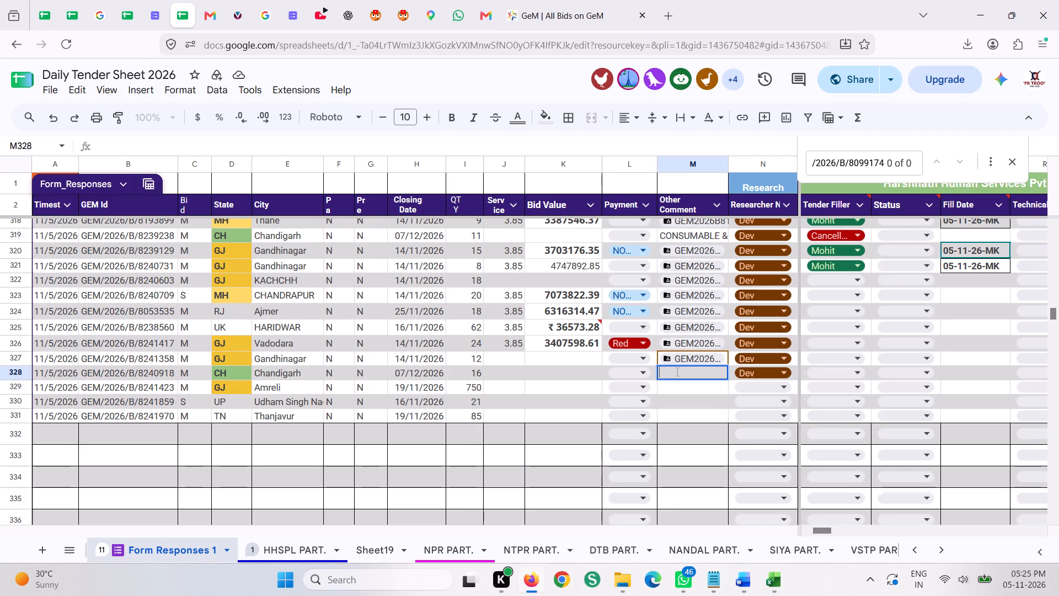
text(CONSUMABLE)
key(space)
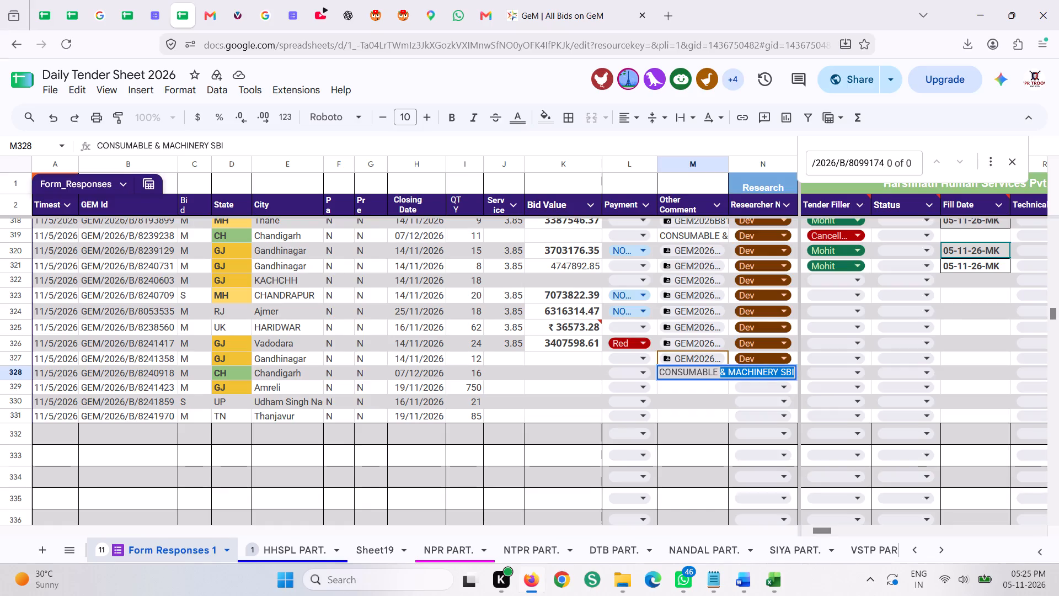
key(Return)
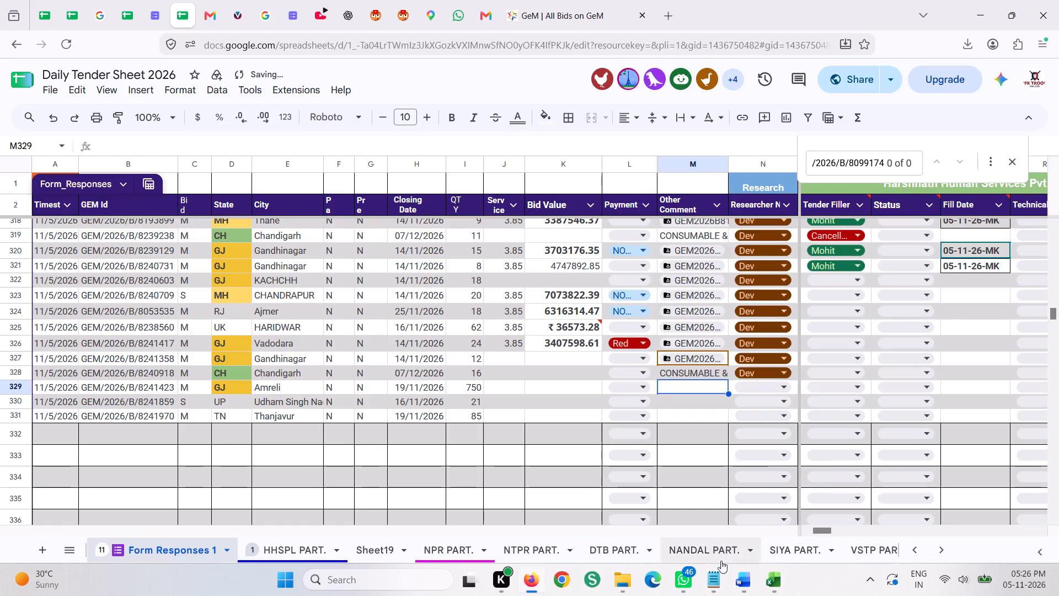
Add +1 to the CANCEL tally in the Notepad notes and return to the Daily Tender Sheet 2026.
click(714, 574)
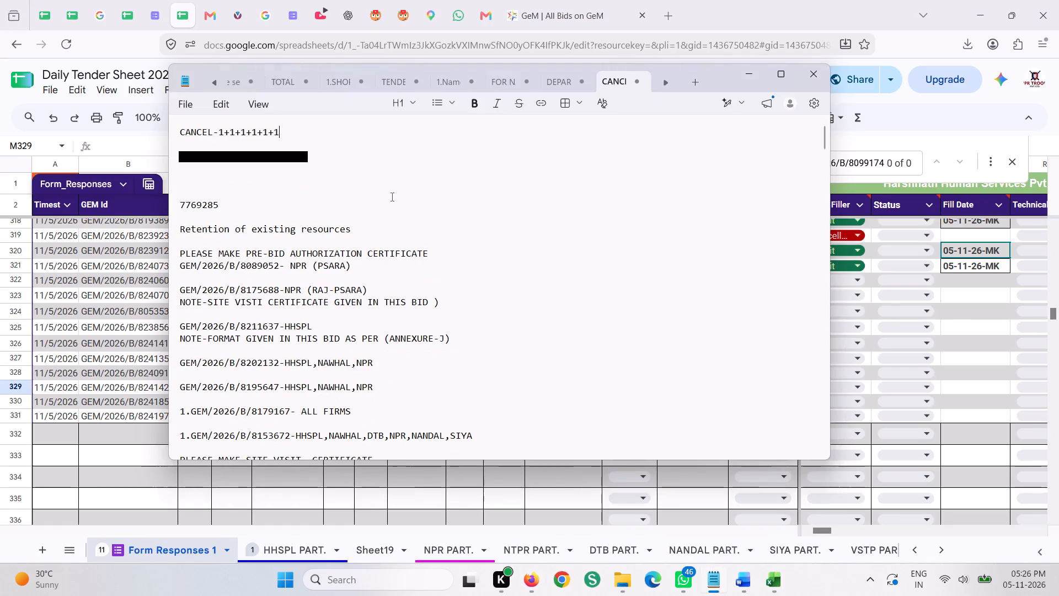
text(+1)
key(alt+Tab)
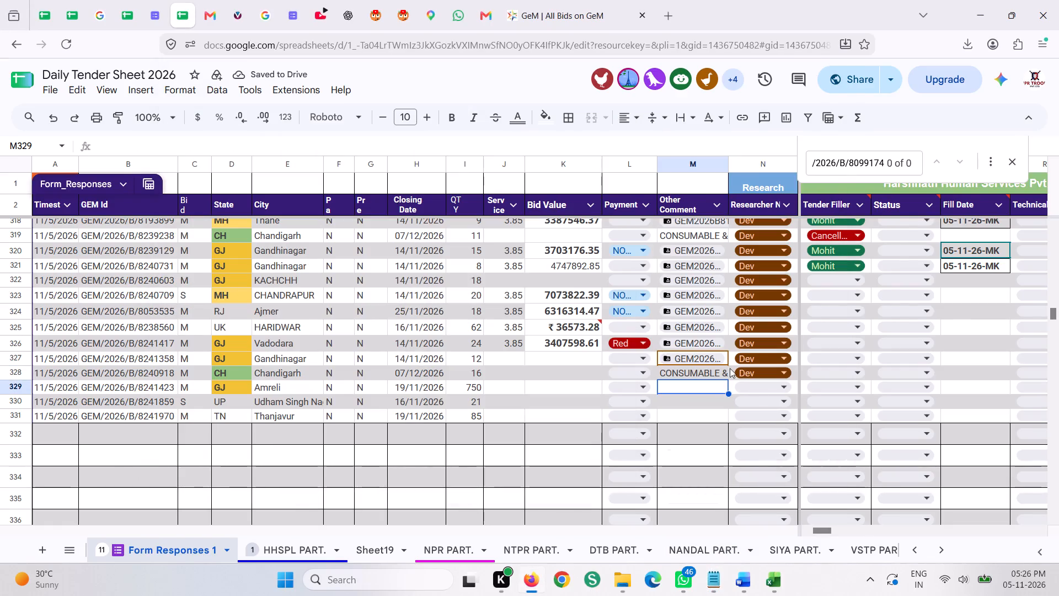
Set the researcher name to Dev for bid GEM/2026/B/8241423 in the Amreli row.
click(750, 387)
click(741, 405)
click(695, 392)
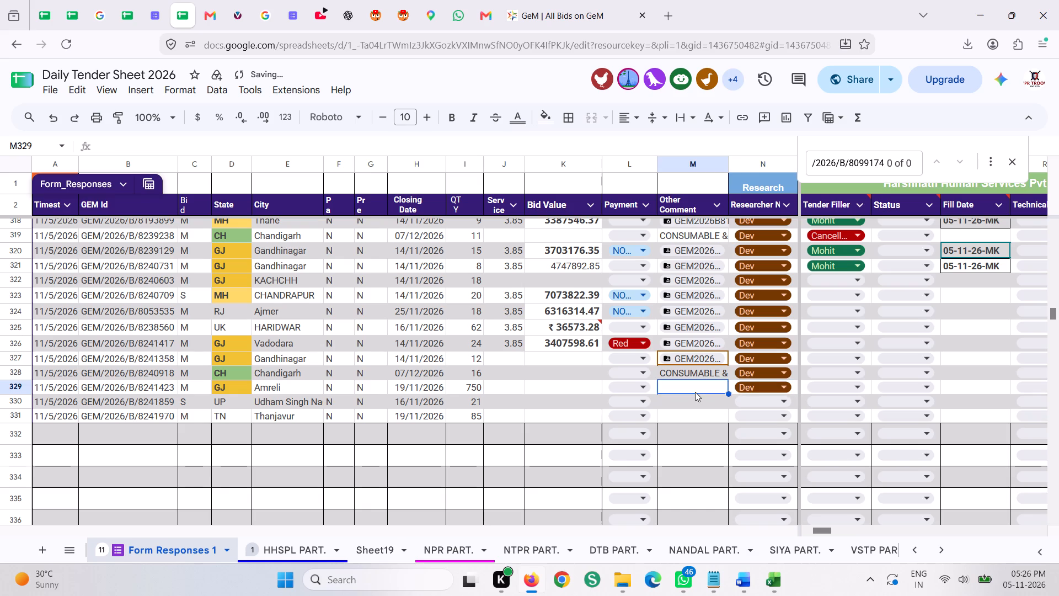
Copy the bid number GEM/2026/B/8241423 from the sheet and switch to the GeM bid listing to look it up.
key(Left)
key(Left)
key(Left)
key(Left)
key(Left)
key(Left)
key(Left)
key(Left)
key(Left)
key(Left)
key(Left)
key(Left)
key(Left)
key(Left)
key(Left)
key(Left)
key(Right)
key(ctrl+c)
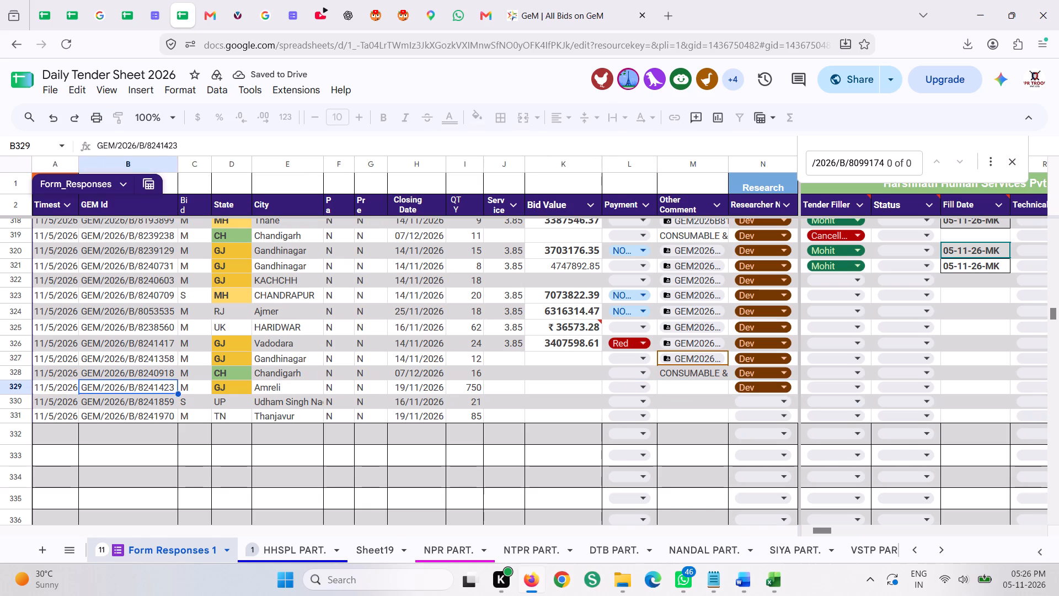
key(Right)
key(Right)
key(Right)
key(Right)
key(Right)
key(Right)
key(Right)
key(Right)
key(Right)
key(Right)
key(Right)
key(Right)
key(Right)
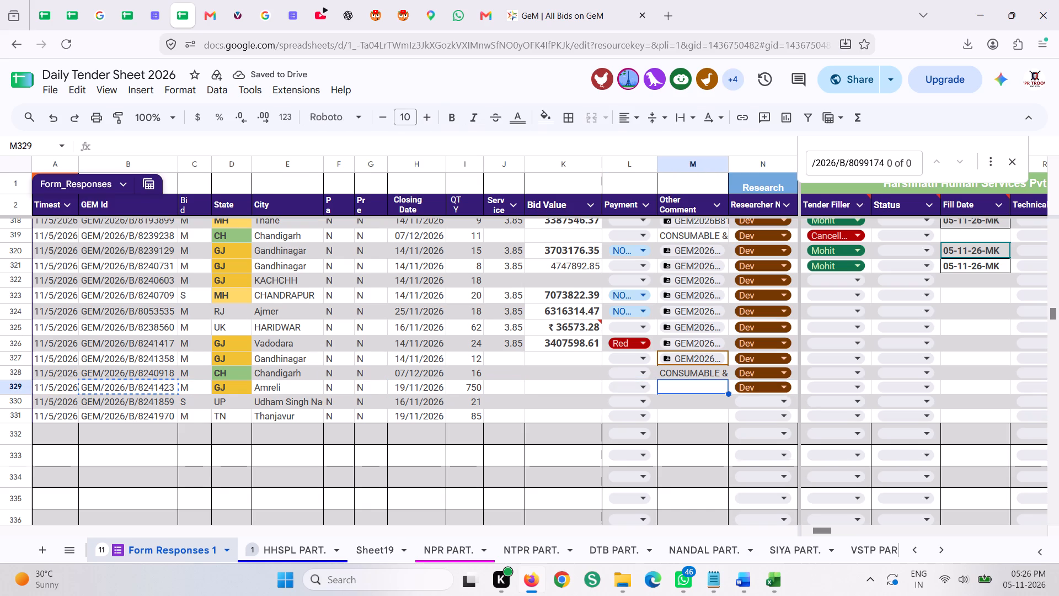
click(580, 0)
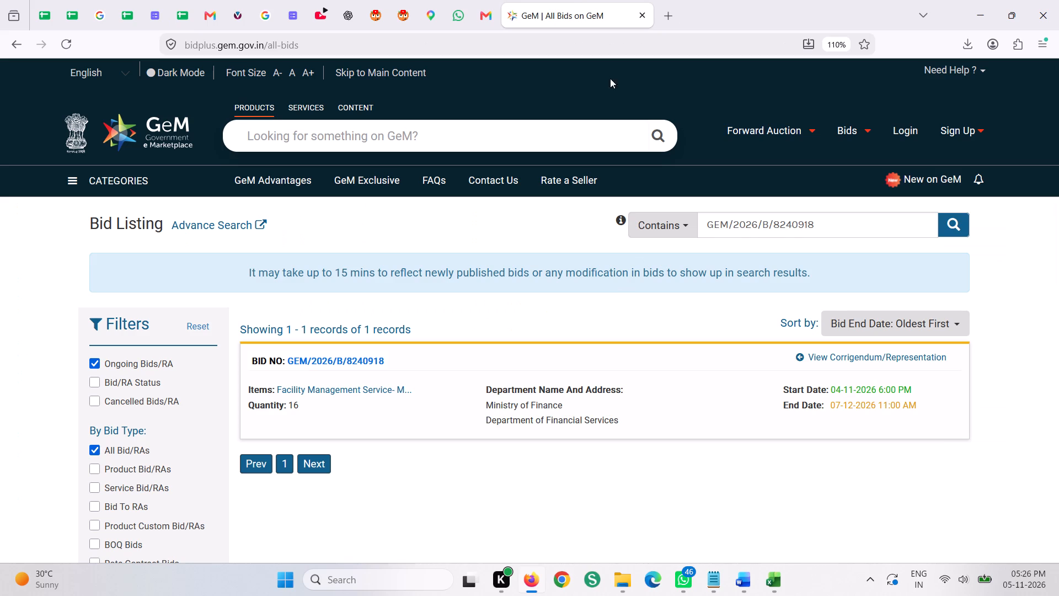